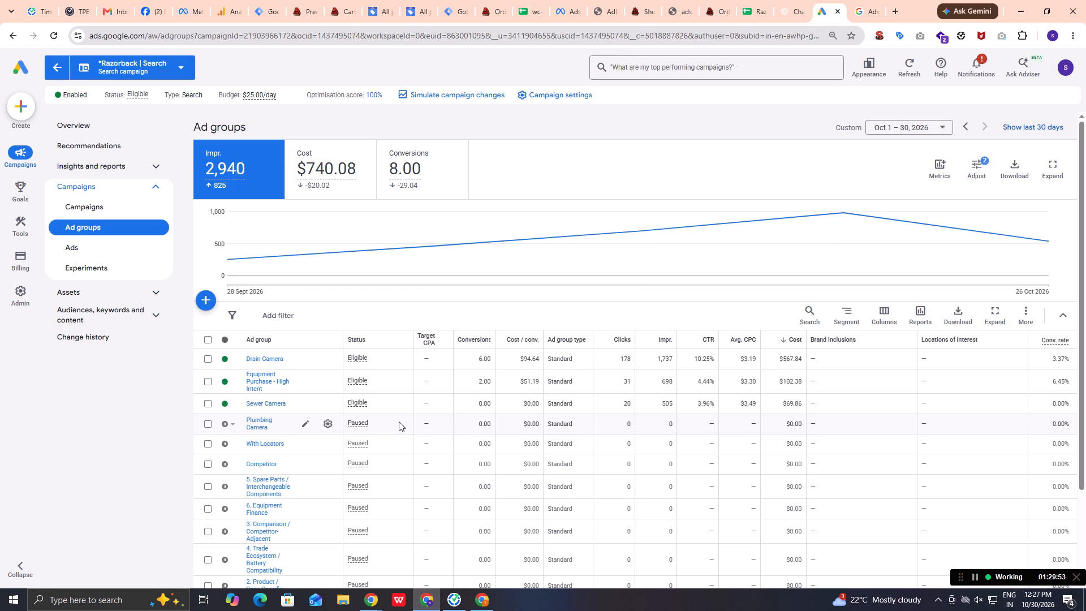
# Set the reporting date range of the *Razorback | Search campaign's ad groups to 1–30 September 2026.
pyautogui.scroll(-2, 524, 591)
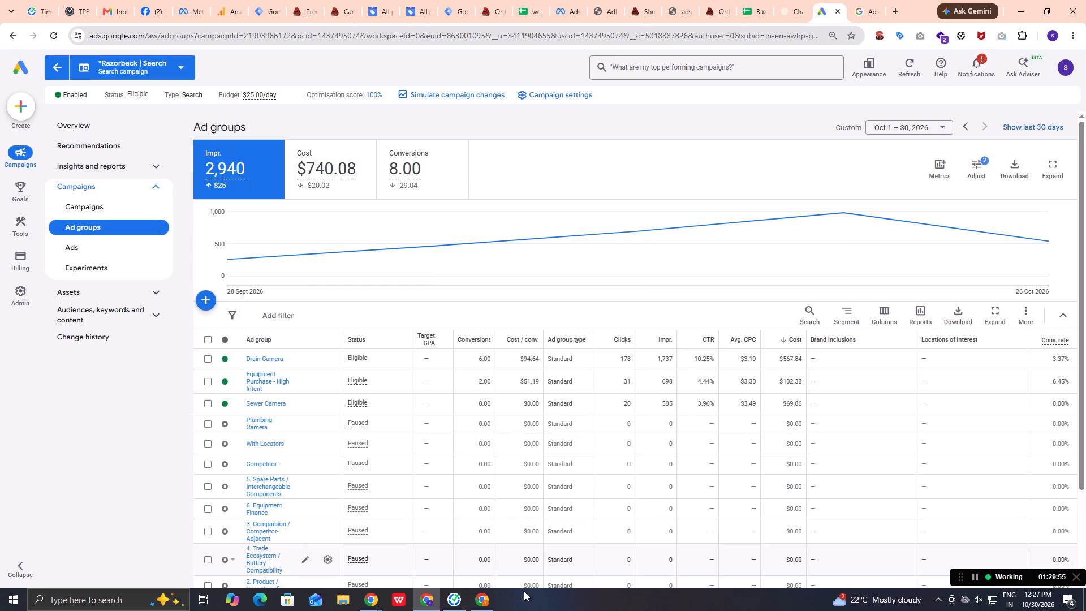
pyautogui.click(924, 126)
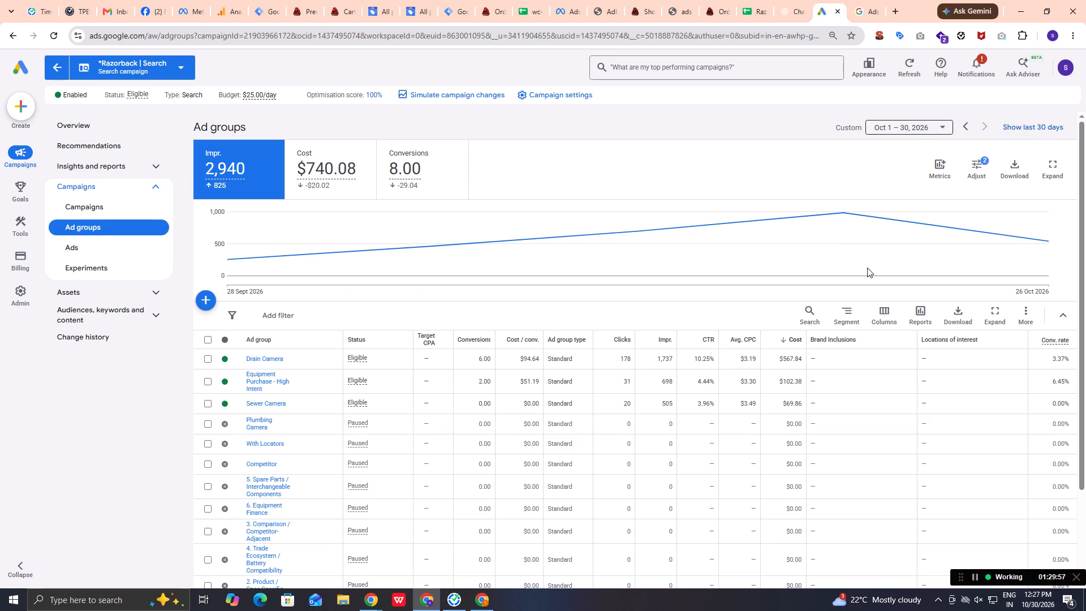
pyautogui.click(974, 274)
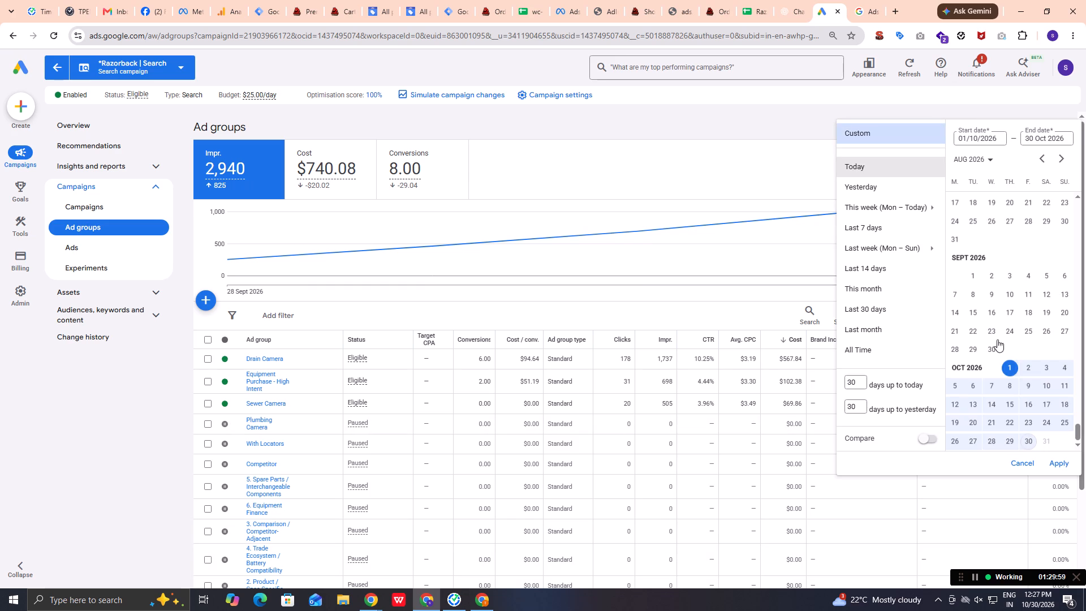
pyautogui.click(996, 350)
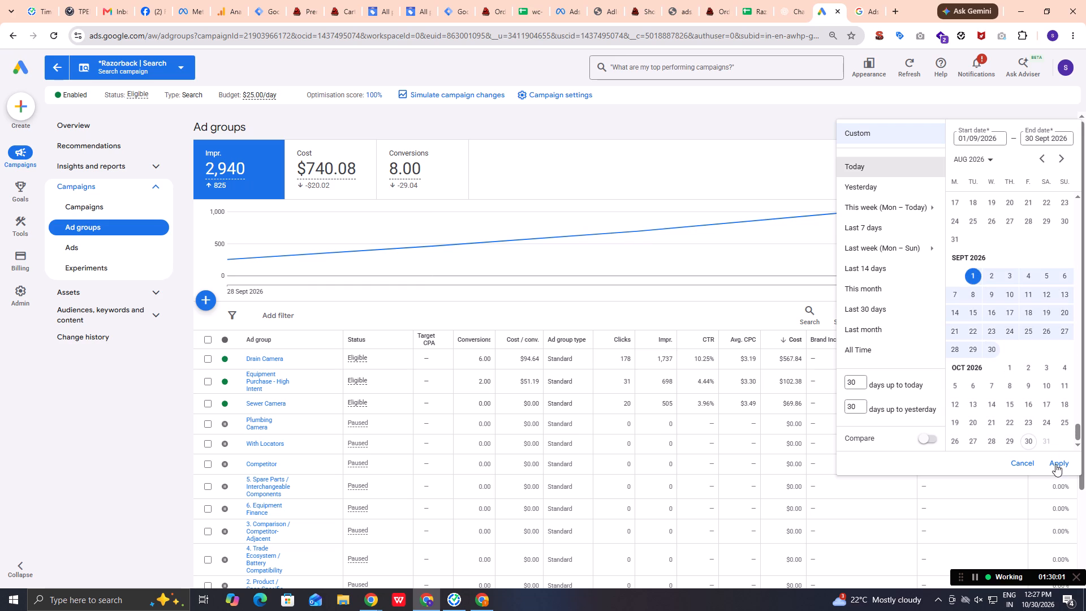
pyautogui.click(1055, 464)
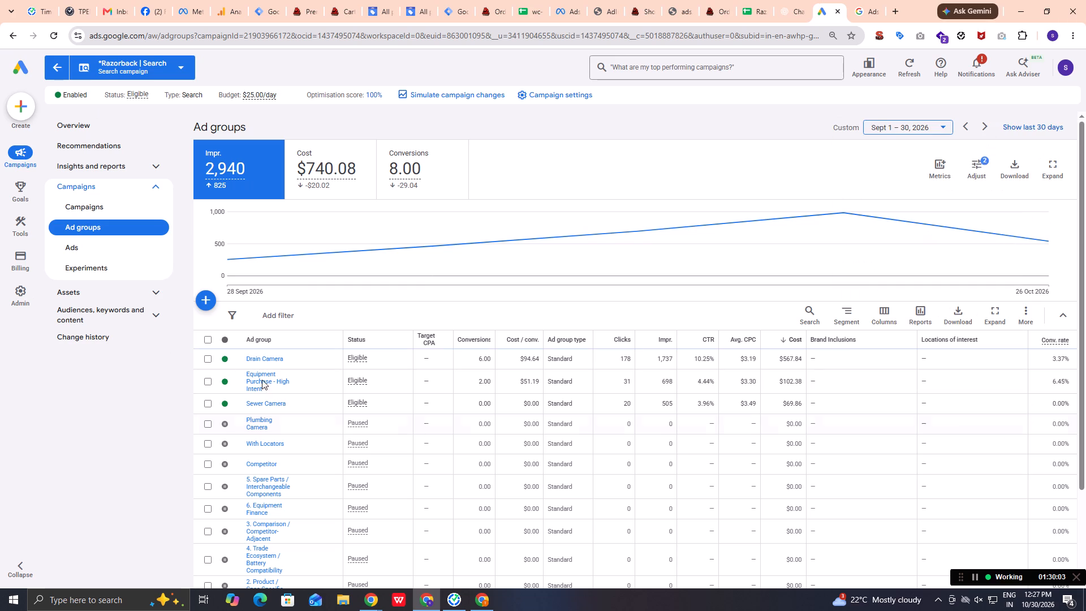
# Leave the *Razorback | Search campaign's ad groups and open the campaigns overview for all campaigns.
pyautogui.click(77, 201)
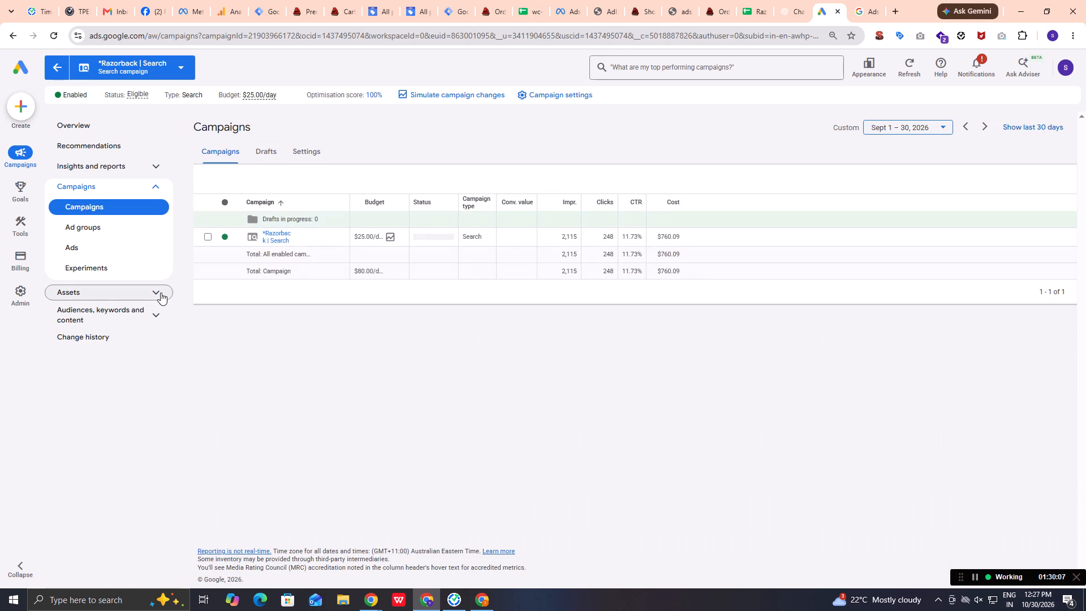
pyautogui.click(54, 64)
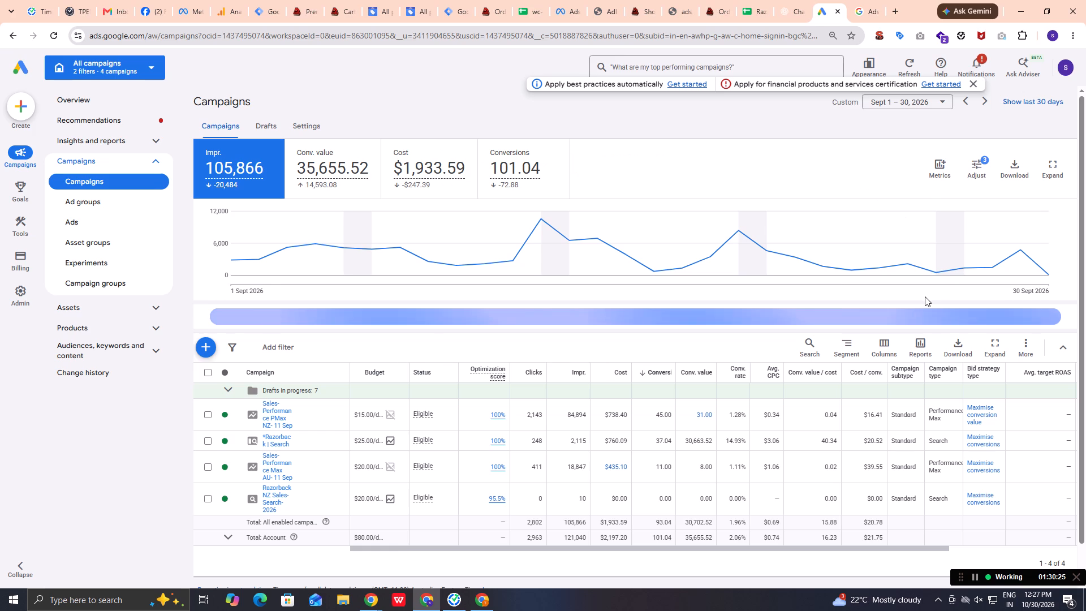
pyautogui.click(933, 97)
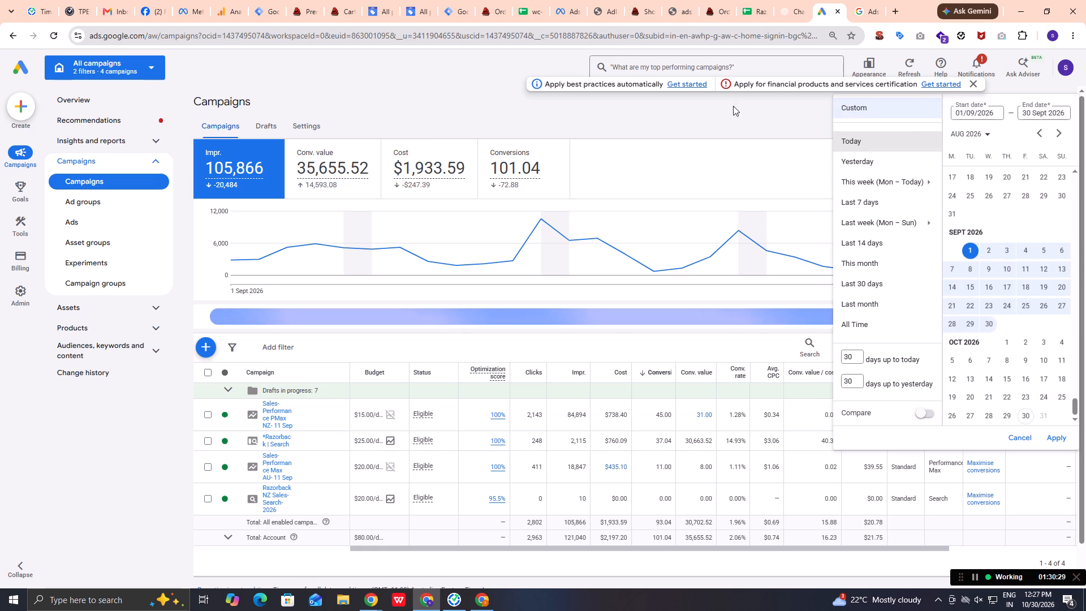
pyautogui.click(714, 112)
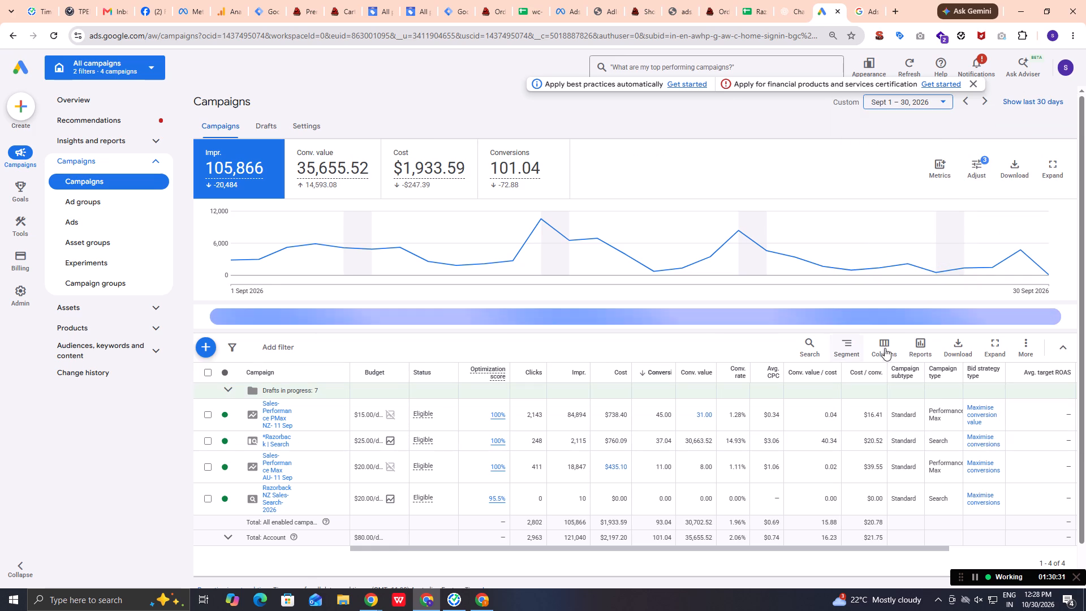
# Segment the all-campaigns table by conversion action and review the breakdown under each campaign.
pyautogui.click(850, 347)
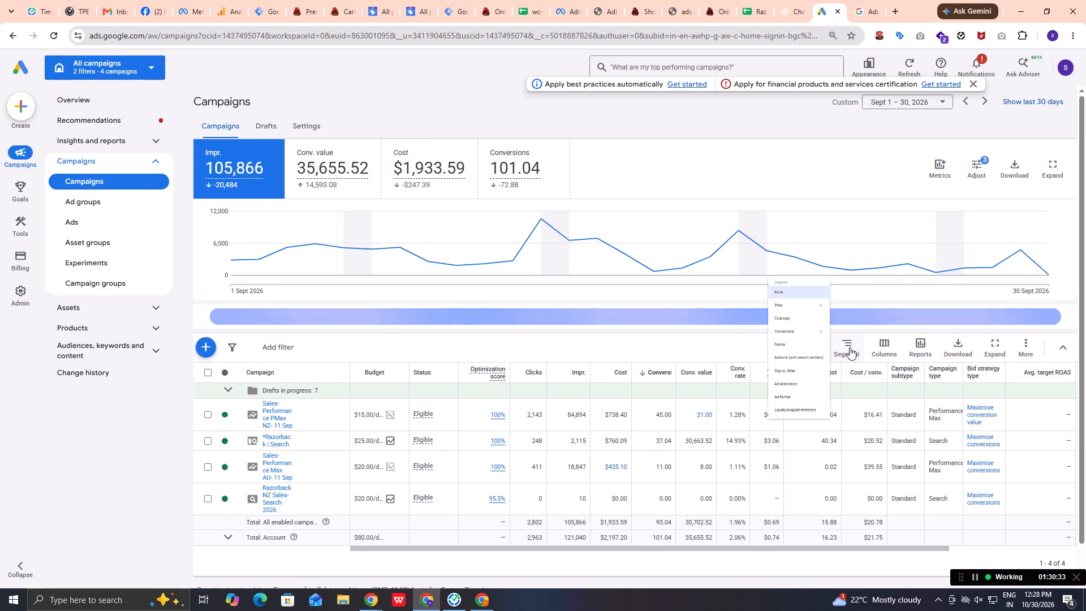
pyautogui.click(851, 347)
pyautogui.click(847, 347)
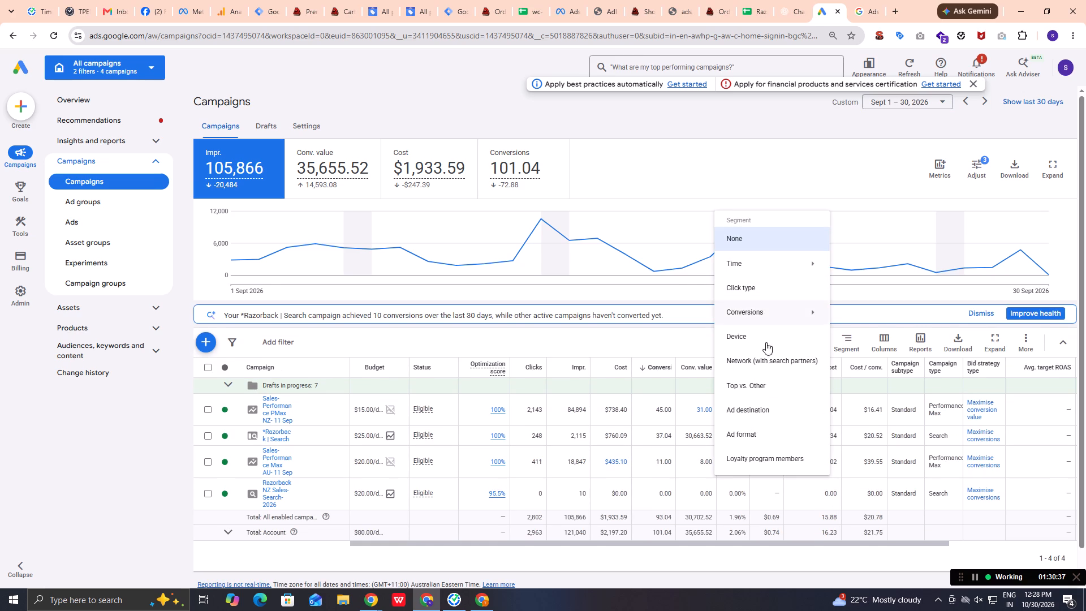
pyautogui.click(769, 314)
pyautogui.click(879, 317)
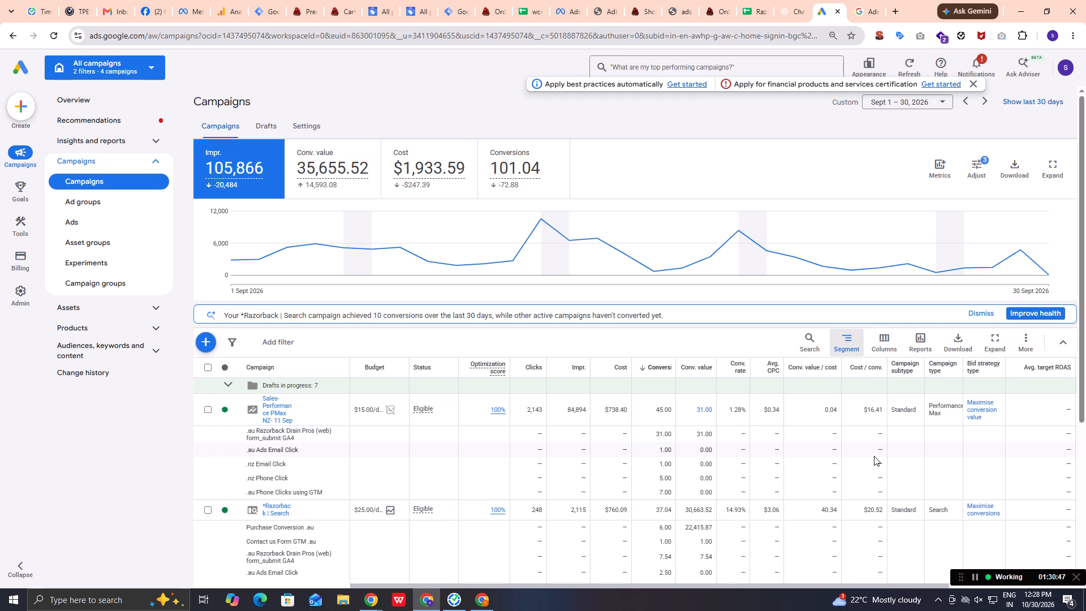
pyautogui.scroll(-1, 874, 456)
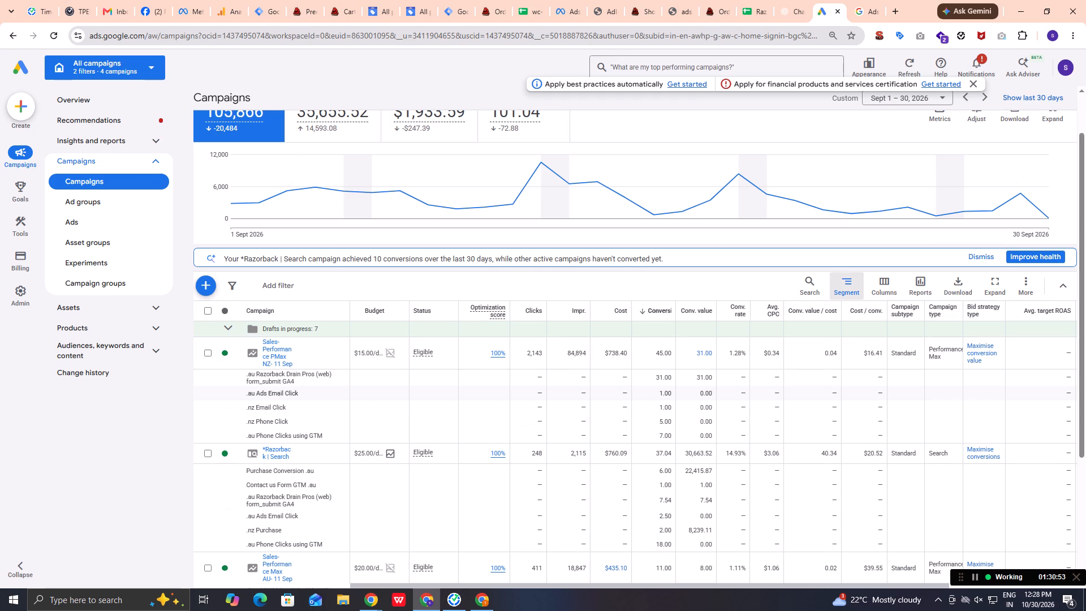
pyautogui.scroll(-1, 874, 456)
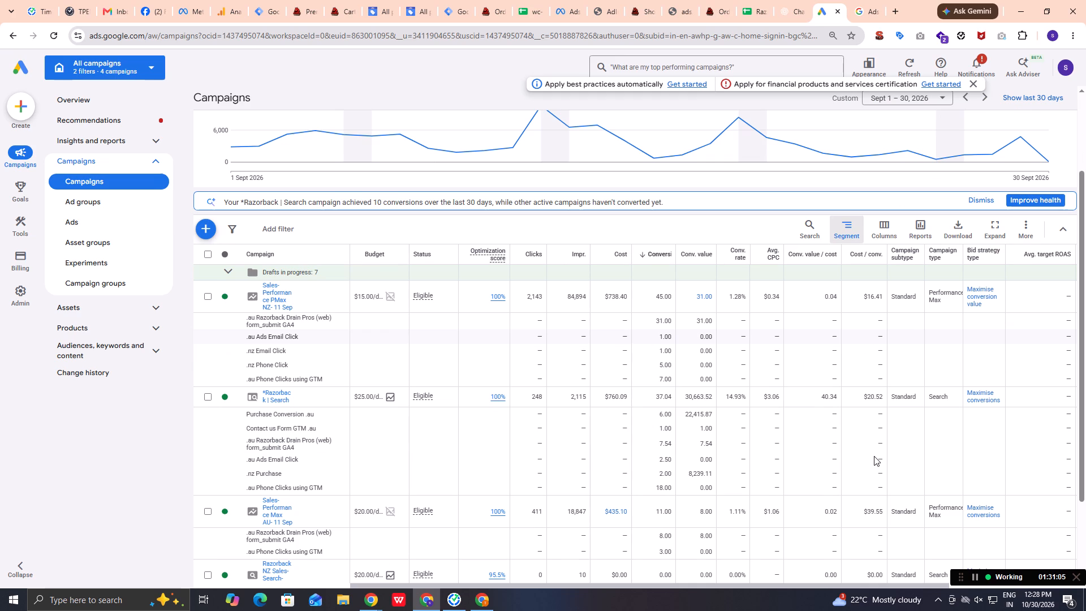
pyautogui.scroll(-1, 874, 456)
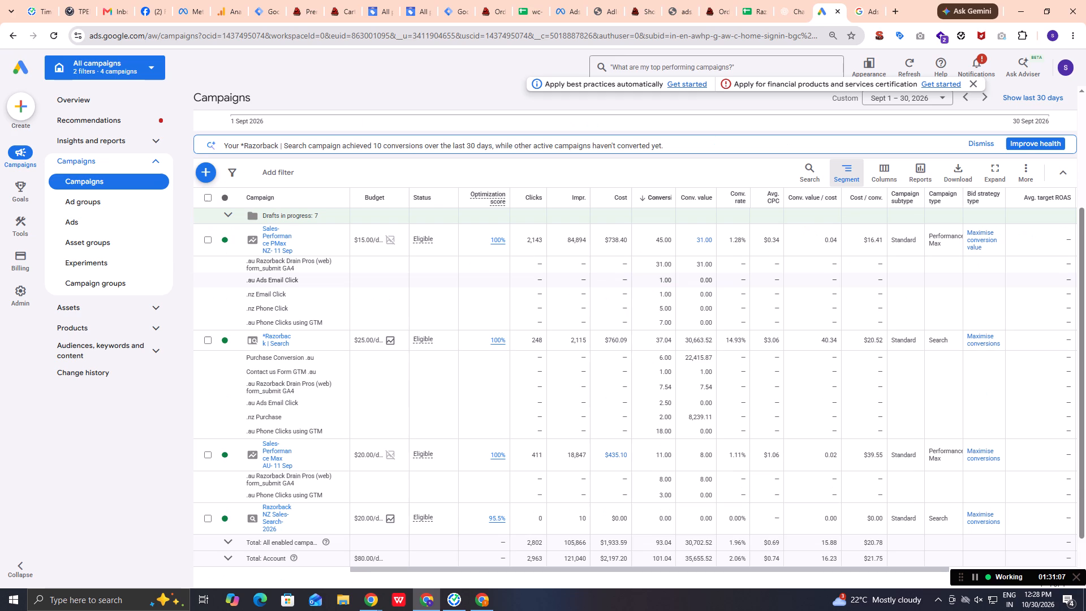
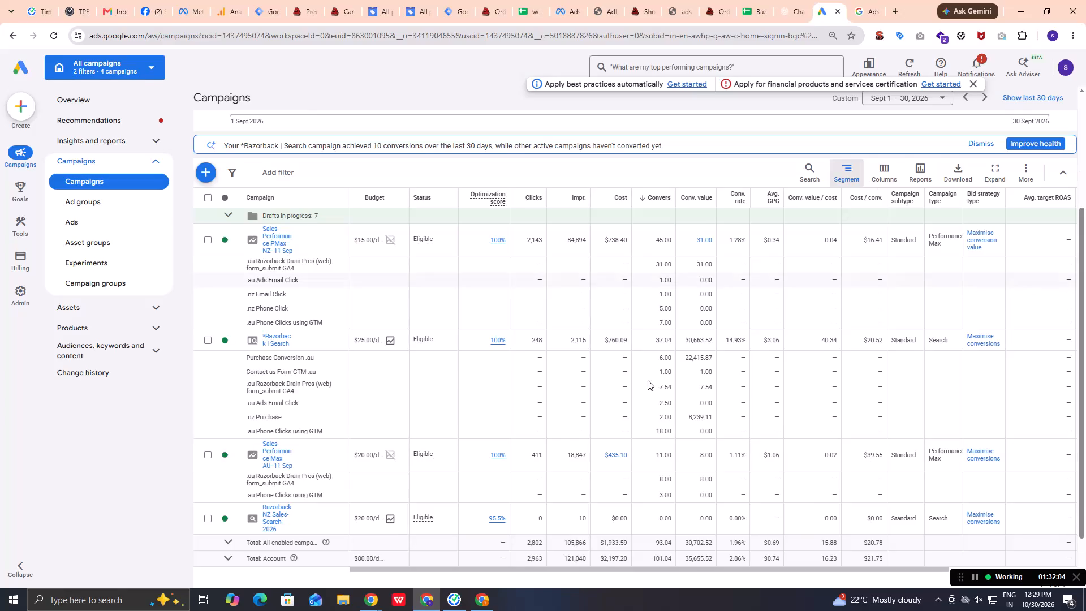
# Review the campaign breakdown by conversion action and open the *Razorback | Search campaign's ad groups.
pyautogui.scroll(-2, 353, 487)
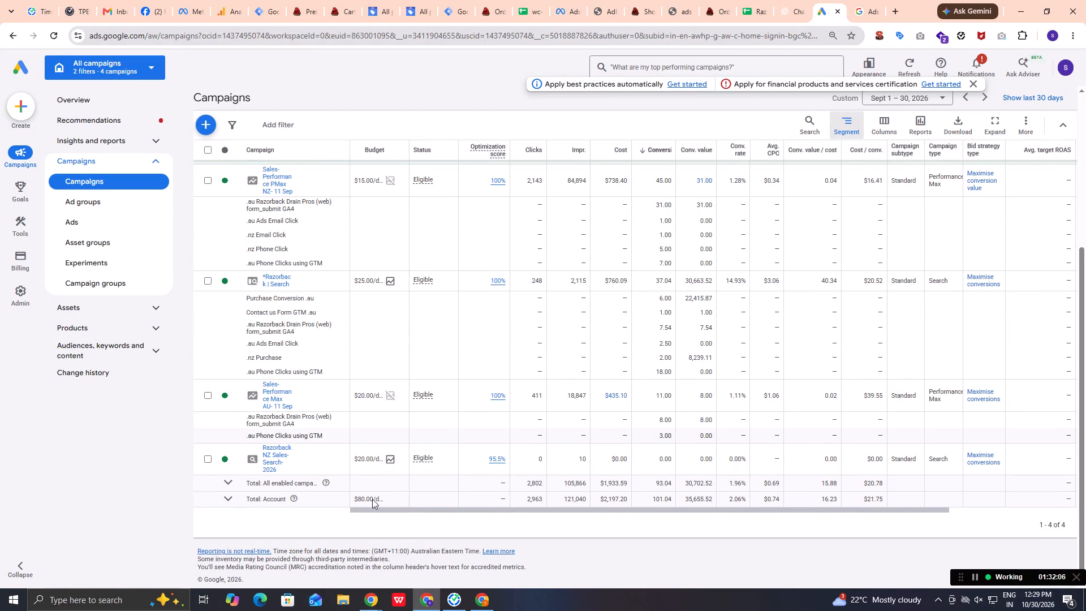
pyautogui.scroll(6, 369, 372)
pyautogui.scroll(-2, 369, 372)
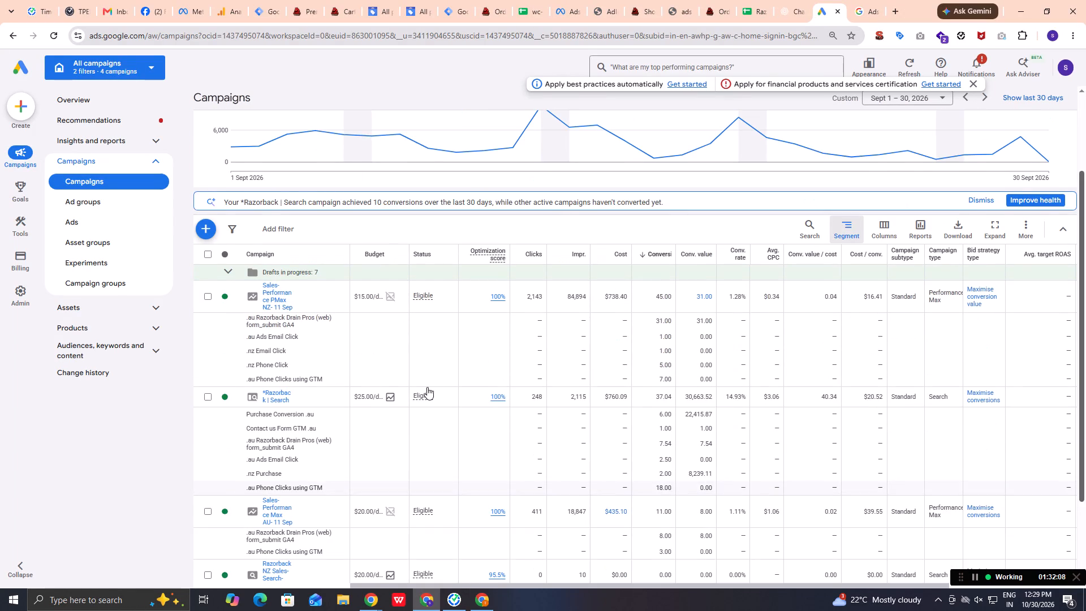
pyautogui.click(279, 390)
pyautogui.click(279, 390)
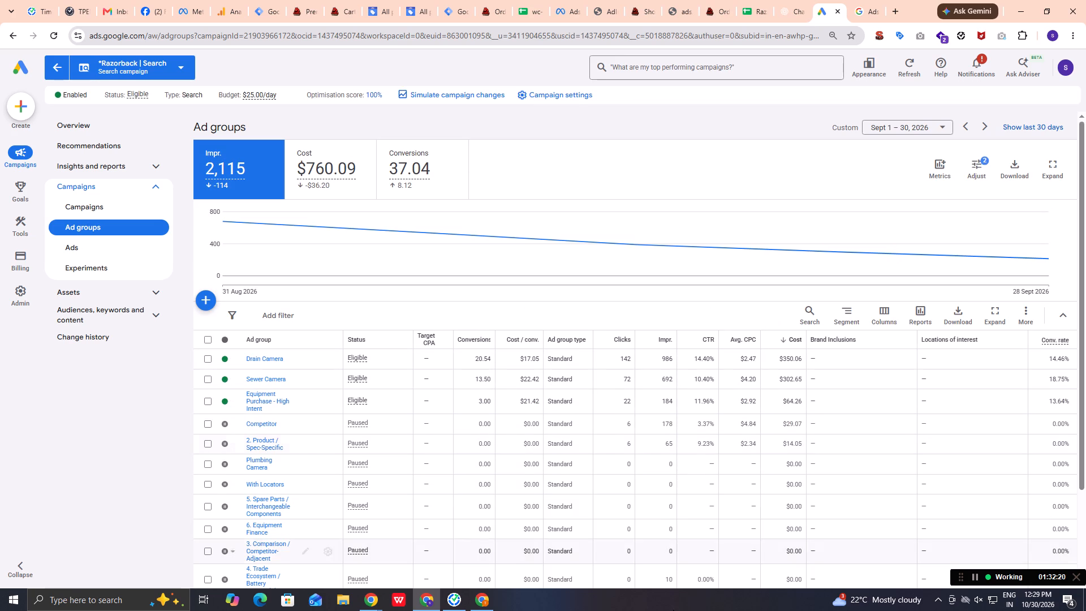
# Open the Drain Camera ad group and examine the September performance of its enabled keywords.
pyautogui.doubleClick(256, 358)
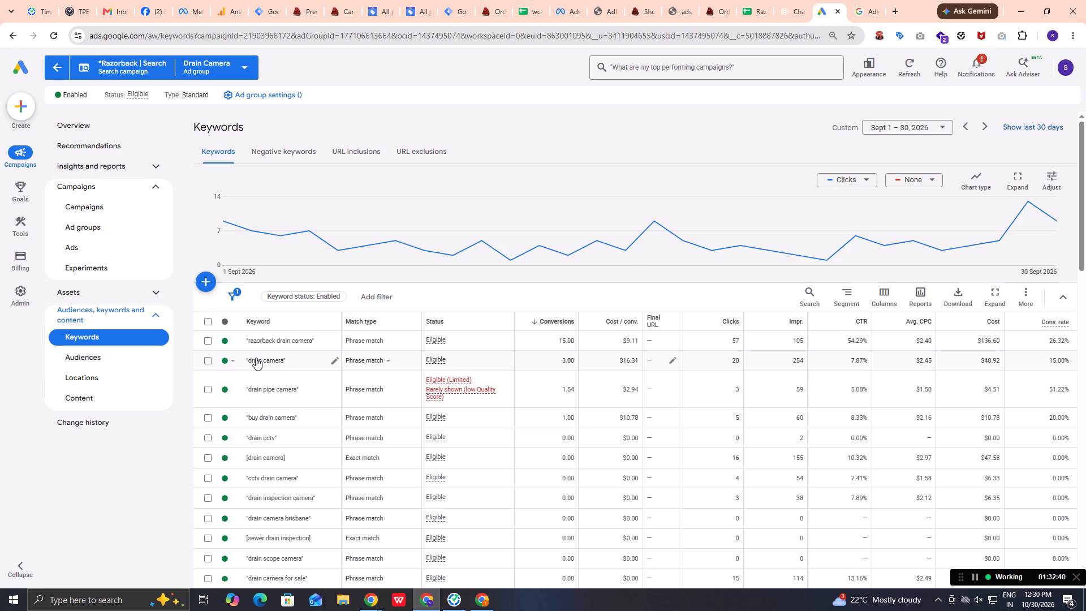
pyautogui.scroll(-5, 333, 436)
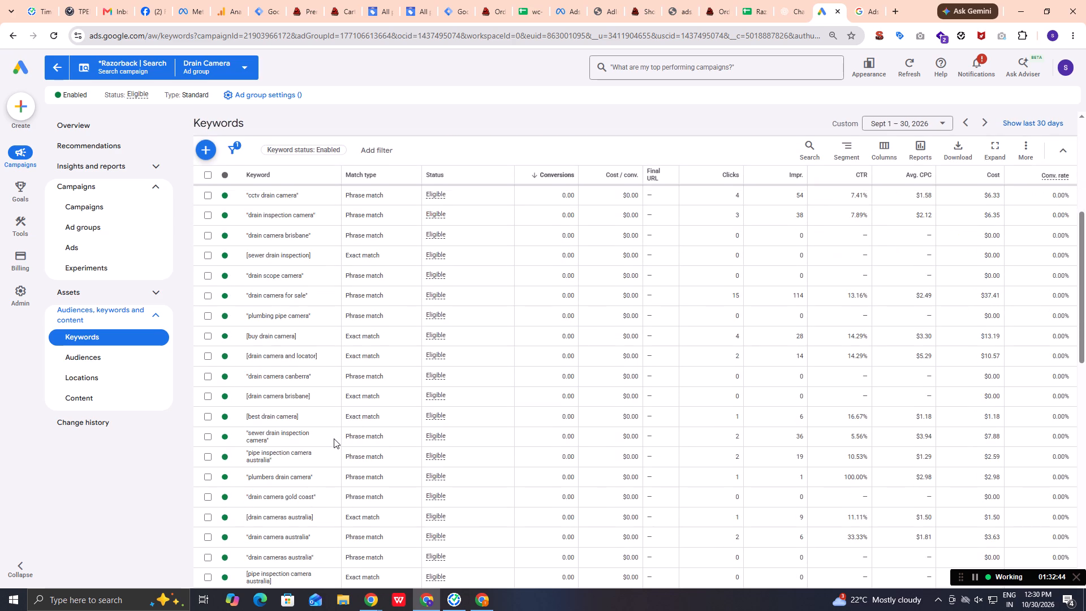
pyautogui.scroll(-7, 334, 438)
pyautogui.scroll(1, 334, 438)
pyautogui.scroll(-5, 334, 438)
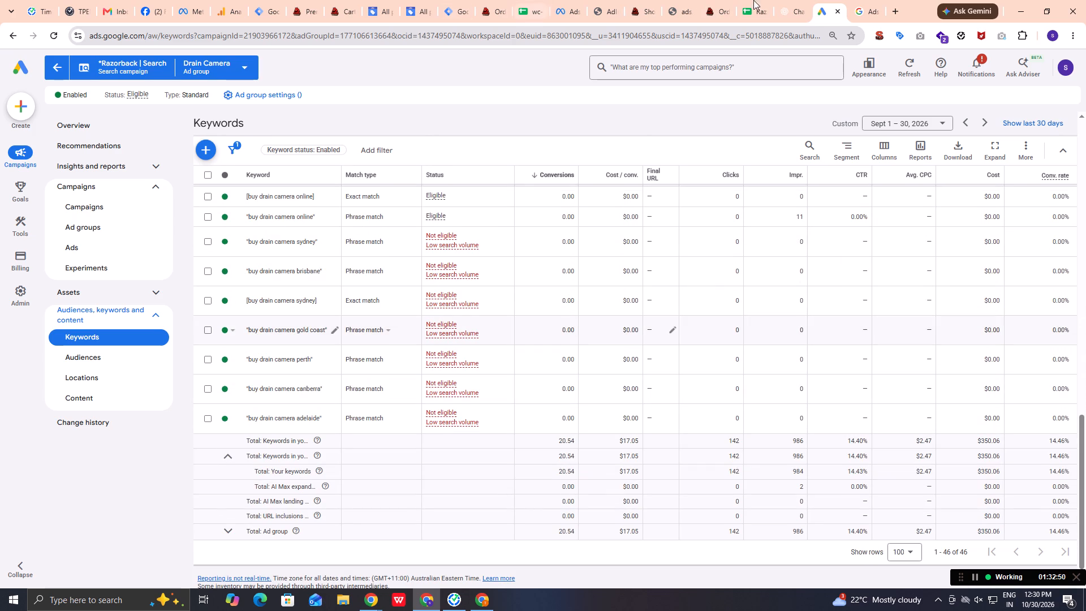
pyautogui.scroll(6, 476, 359)
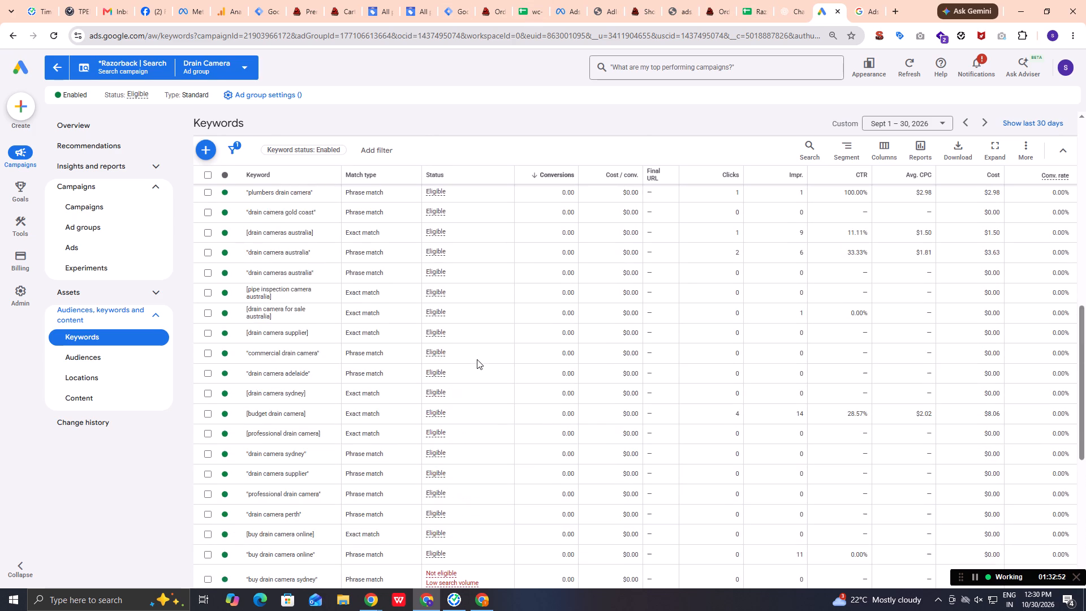
pyautogui.scroll(-1, 477, 359)
pyautogui.scroll(11, 477, 359)
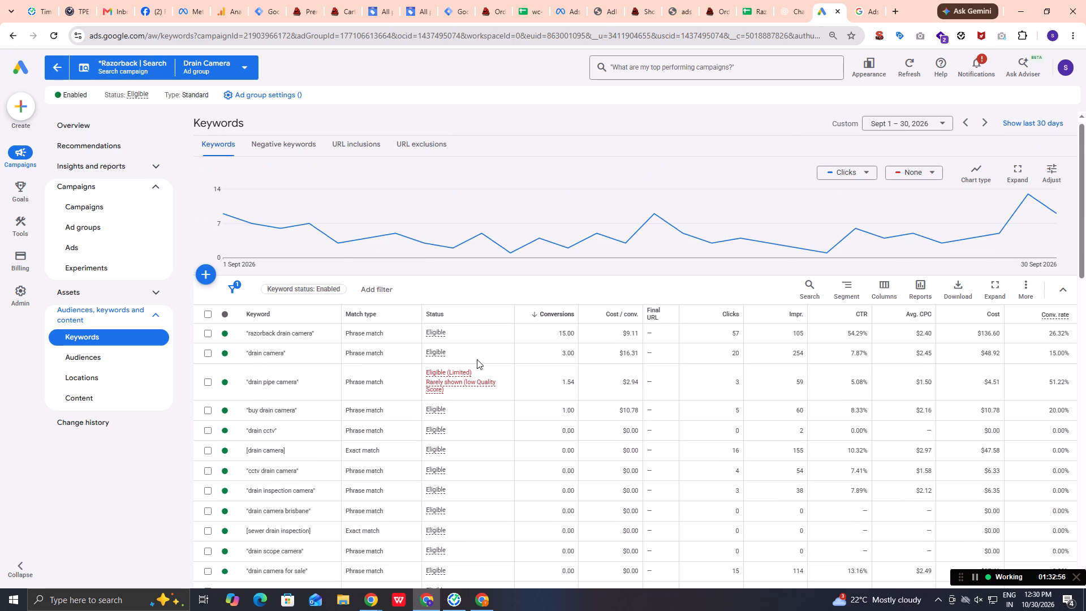
# Recheck the Drain Camera keywords' conversions, costs and eligibility statuses down to the totals, and return to the campaign's ad groups.
pyautogui.scroll(-1, 477, 359)
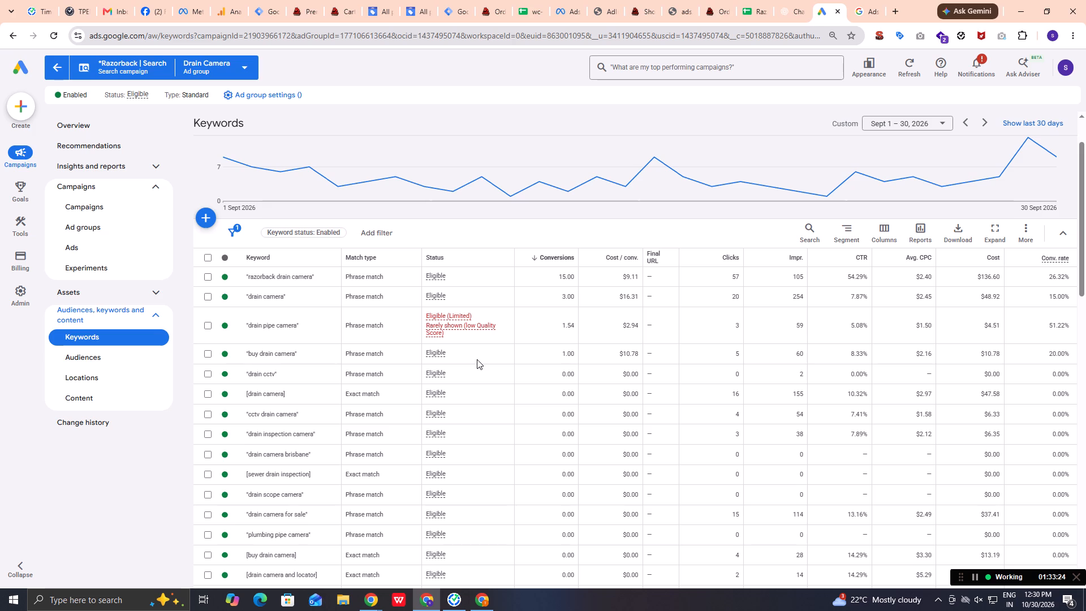
pyautogui.scroll(-1, 477, 359)
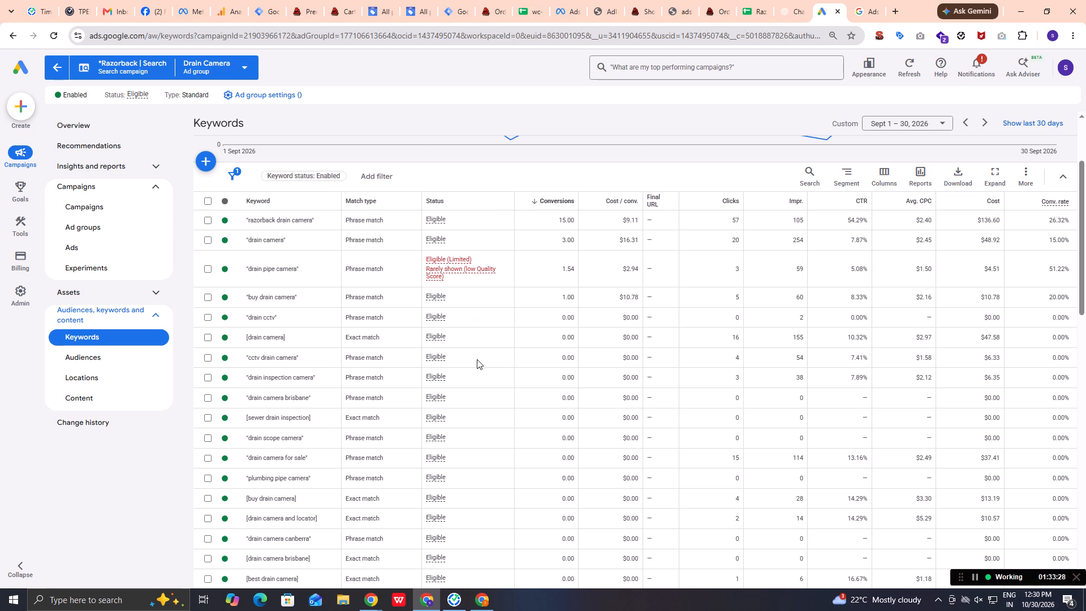
pyautogui.scroll(-1, 477, 359)
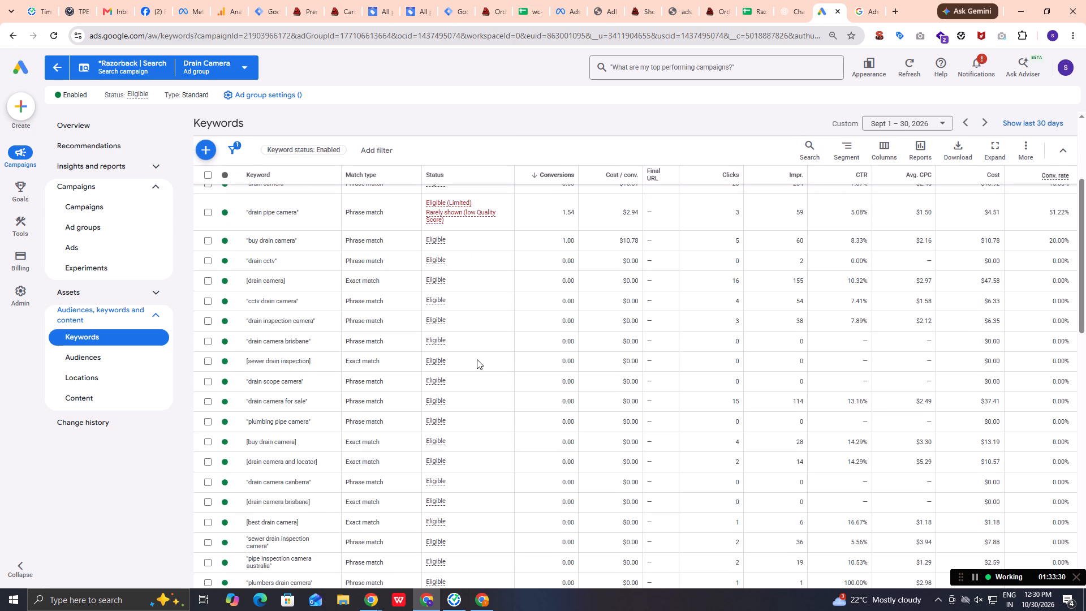
pyautogui.scroll(-9, 477, 359)
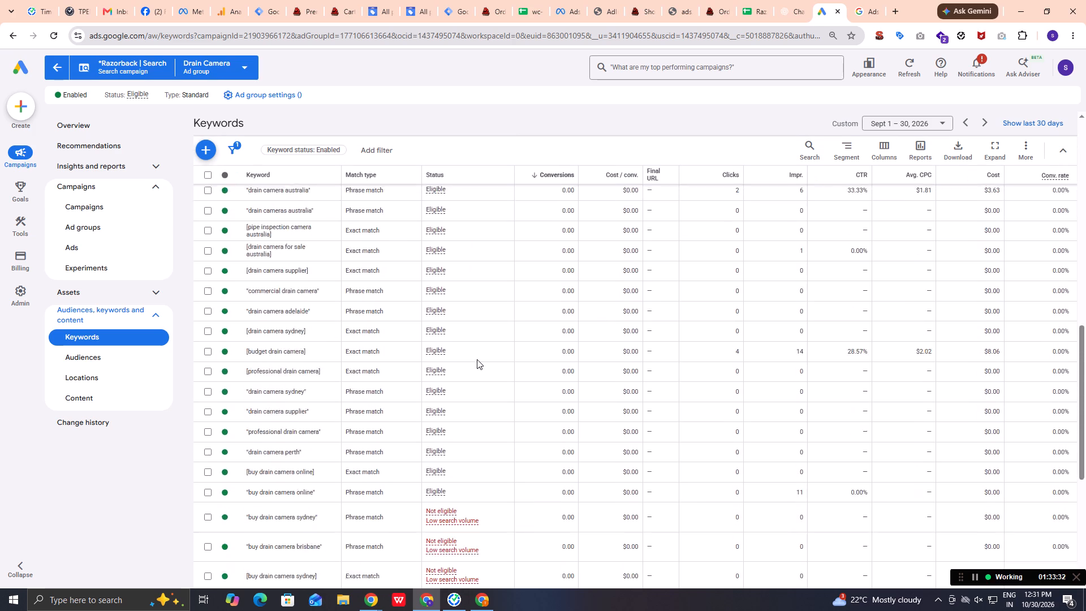
pyautogui.scroll(-5, 477, 359)
pyautogui.scroll(2, 477, 359)
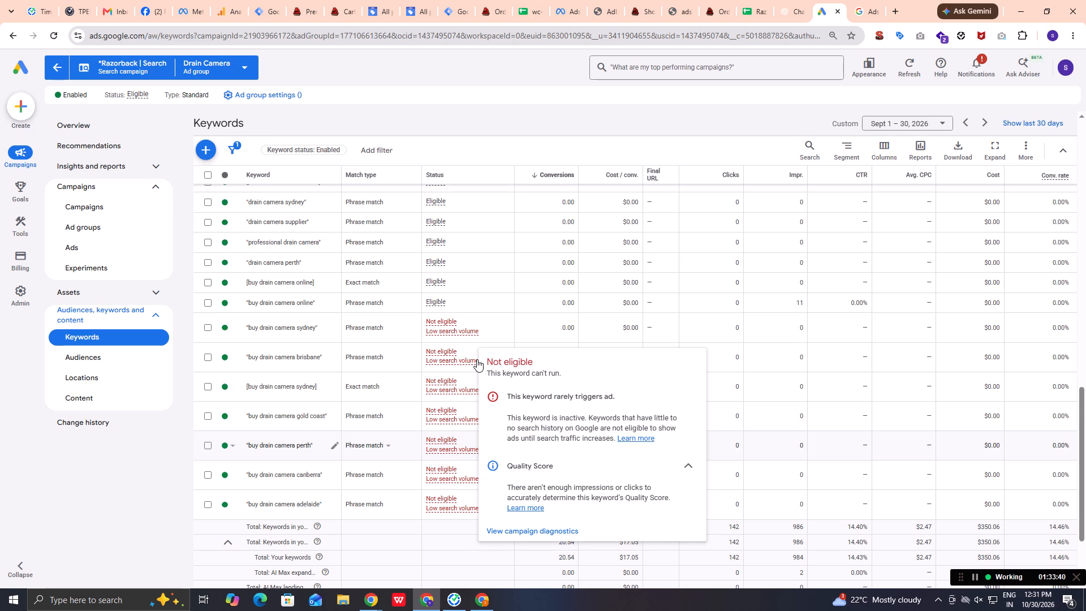
pyautogui.scroll(-1, 477, 359)
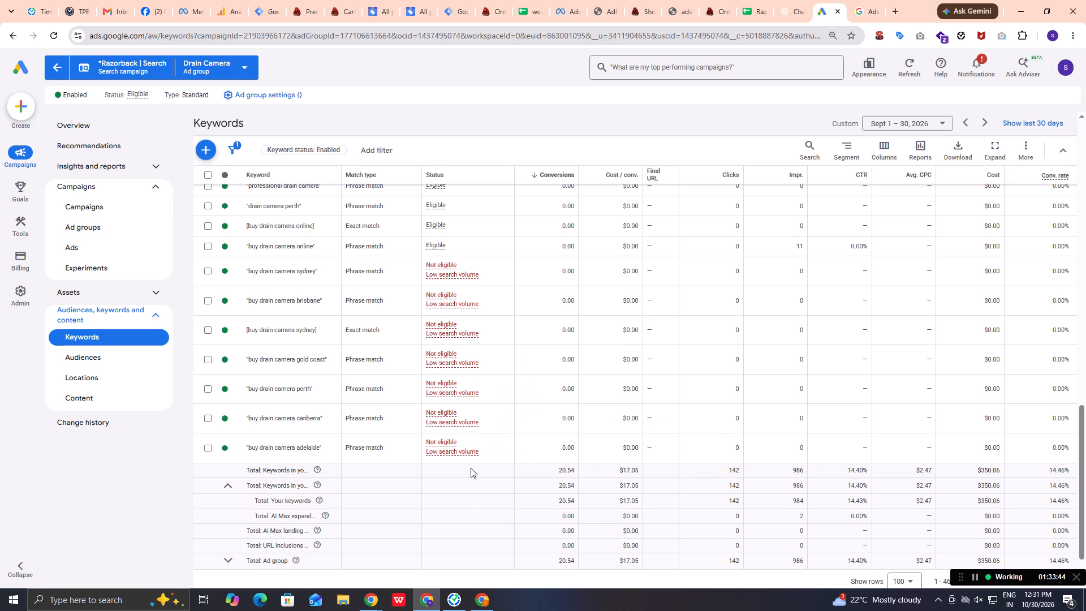
pyautogui.scroll(-2, 471, 468)
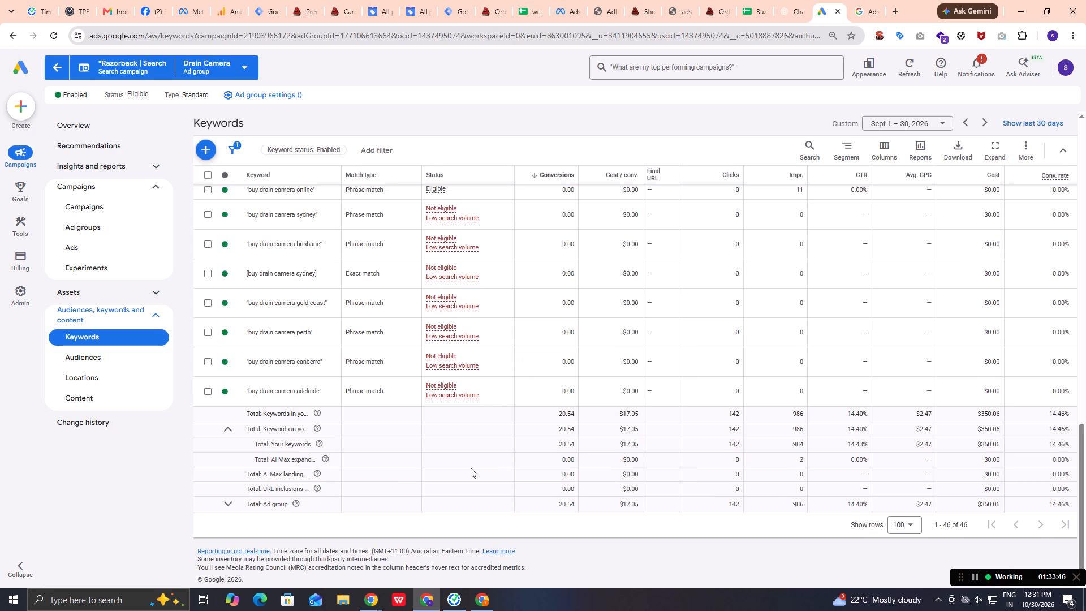
pyautogui.scroll(5, 471, 468)
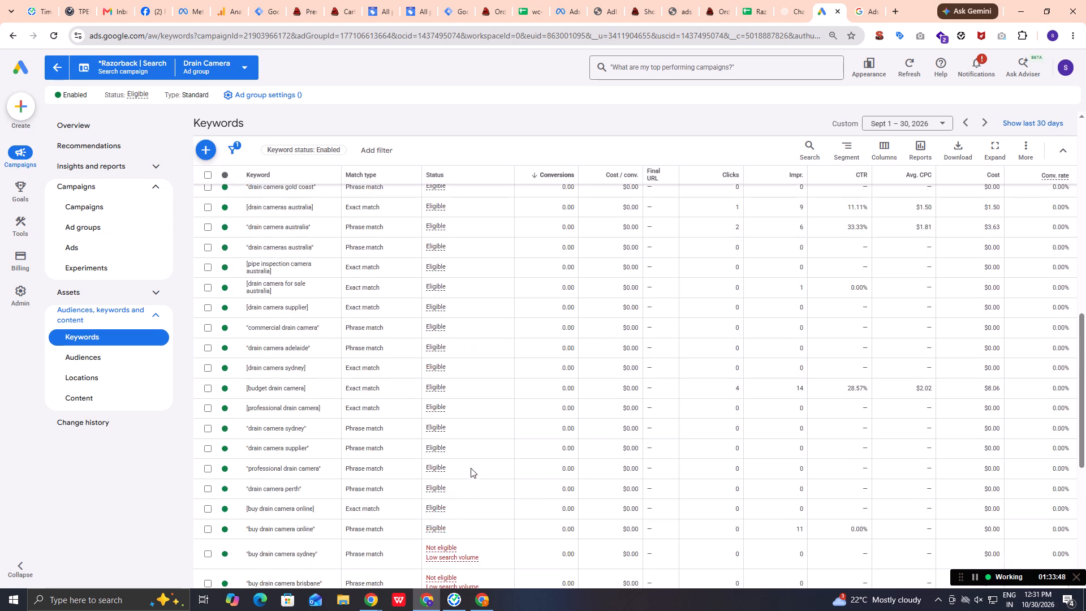
pyautogui.scroll(12, 471, 468)
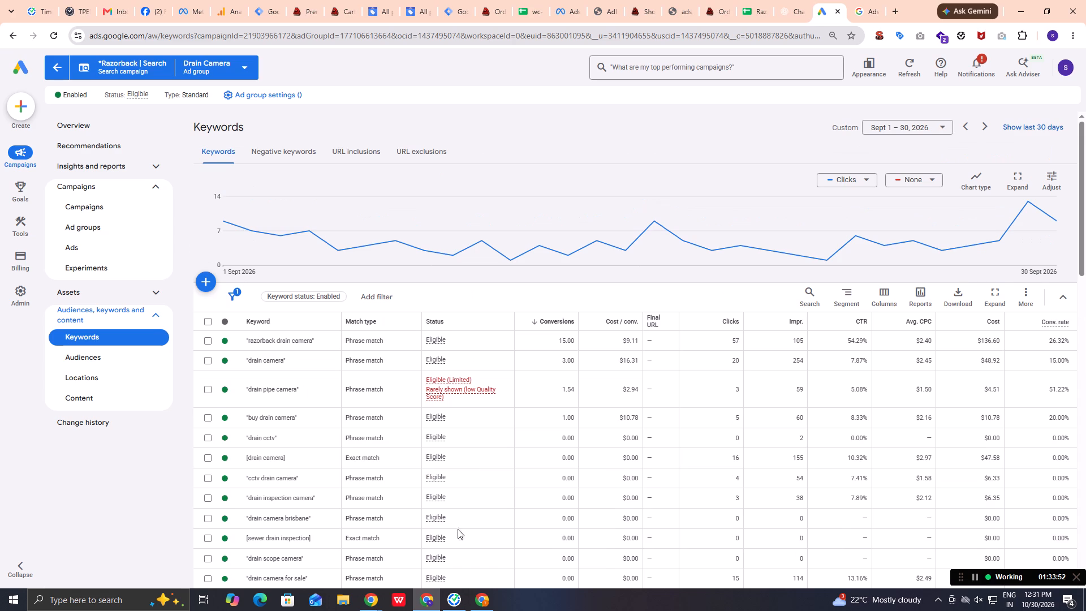
pyautogui.click(15, 38)
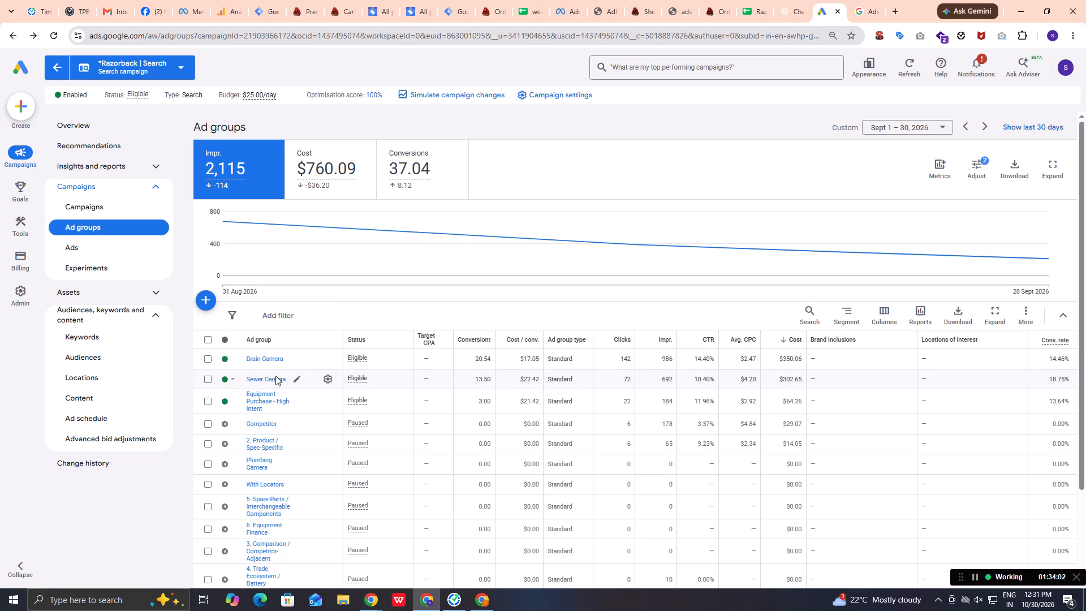
# Open the Sewer Camera ad group, examine its enabled keywords' performance and statuses, and return to the campaign's ad groups.
pyautogui.doubleClick(273, 380)
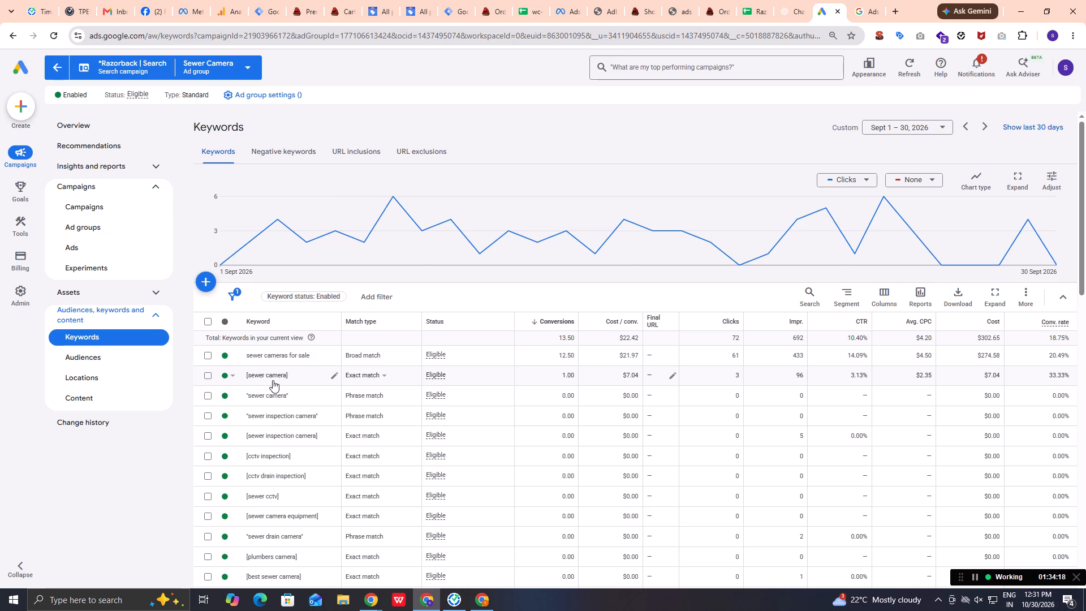
pyautogui.scroll(-10, 273, 380)
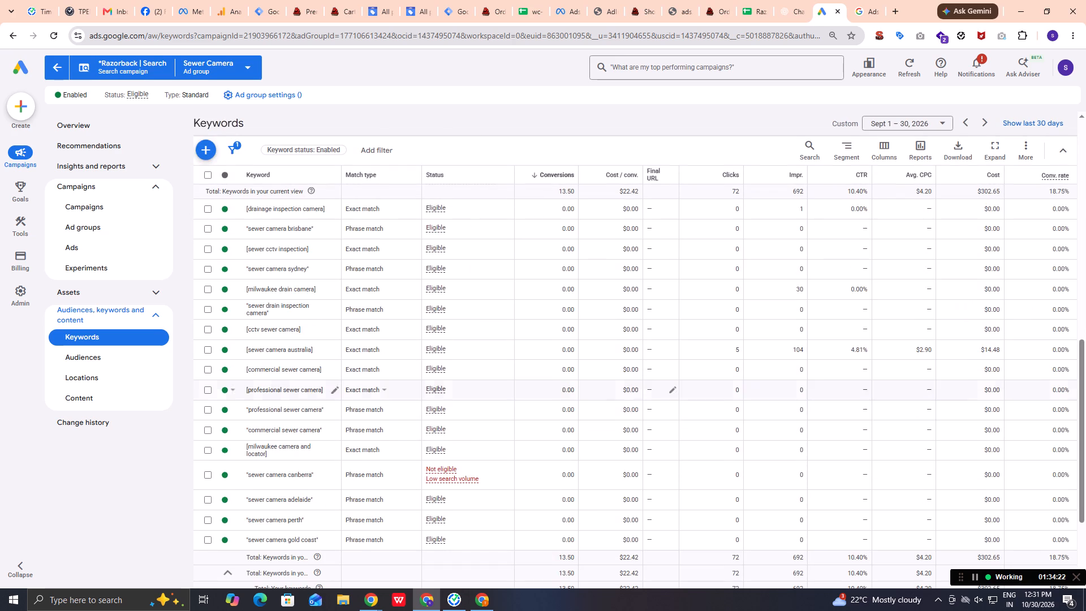
pyautogui.click(12, 34)
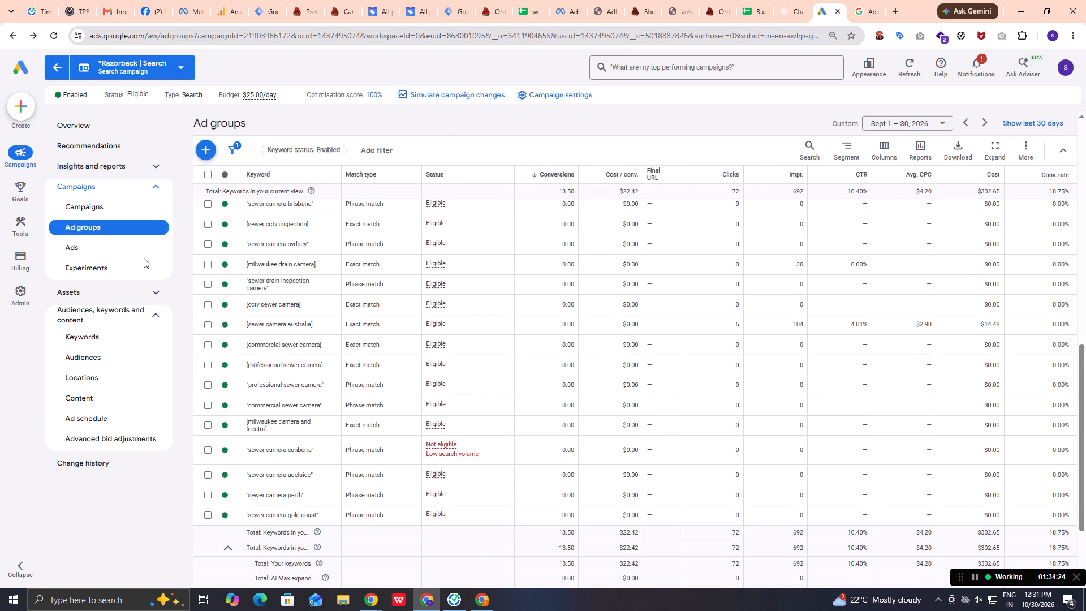
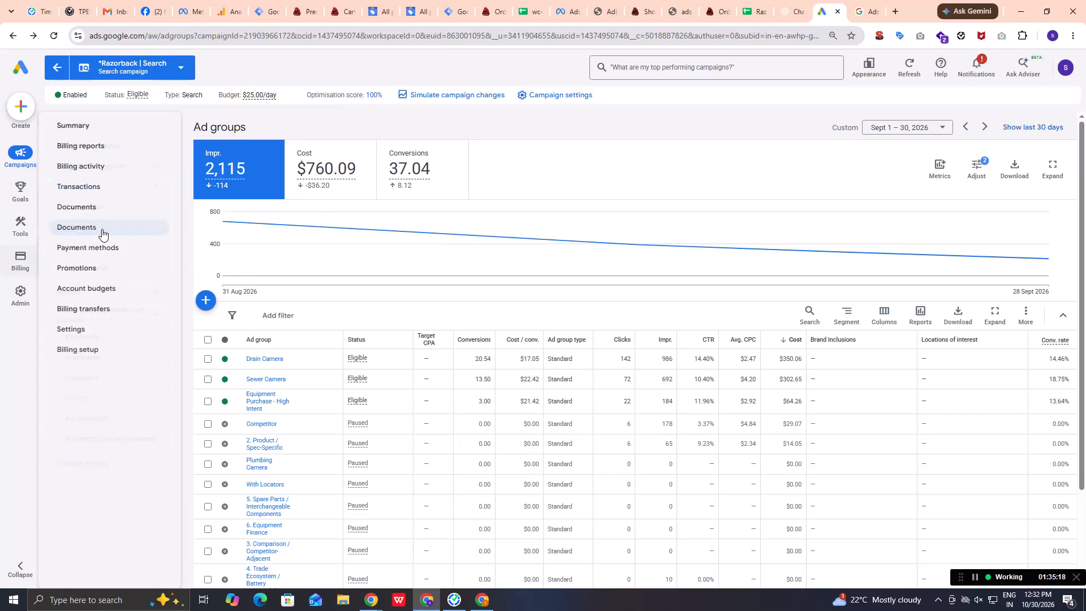
# Open the *Razorback | Search campaign's settings from the campaigns list and expand its Bidding section for review.
pyautogui.doubleClick(92, 204)
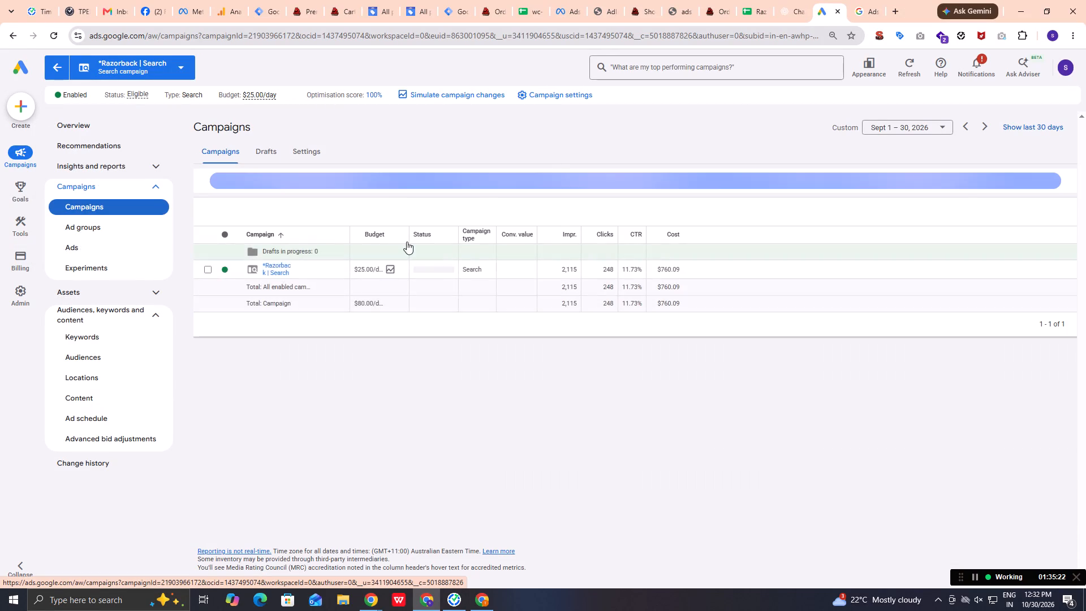
pyautogui.click(329, 432)
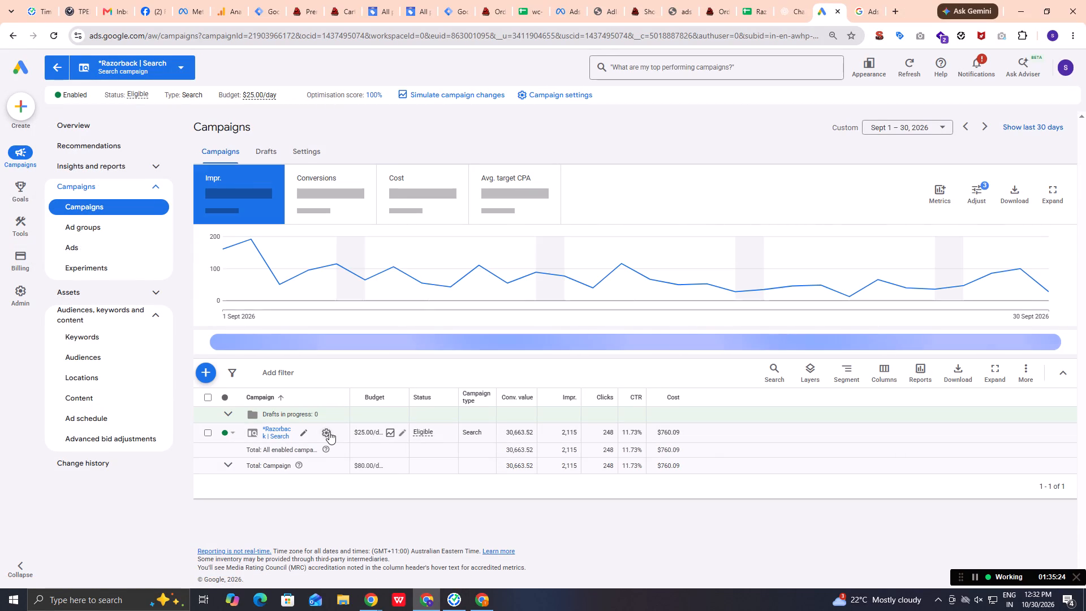
pyautogui.doubleClick(329, 432)
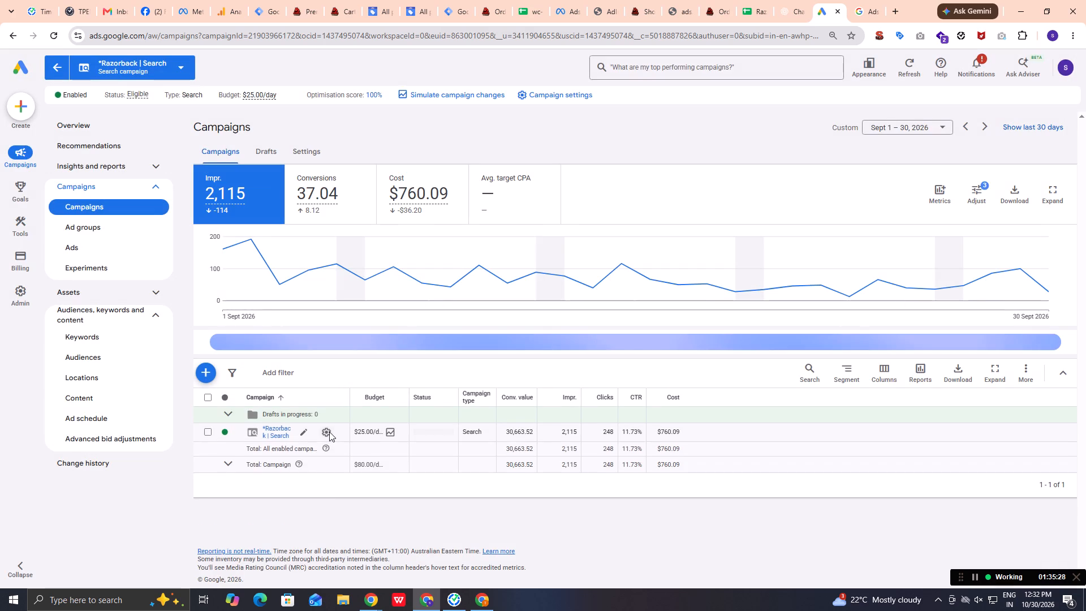
pyautogui.click(330, 428)
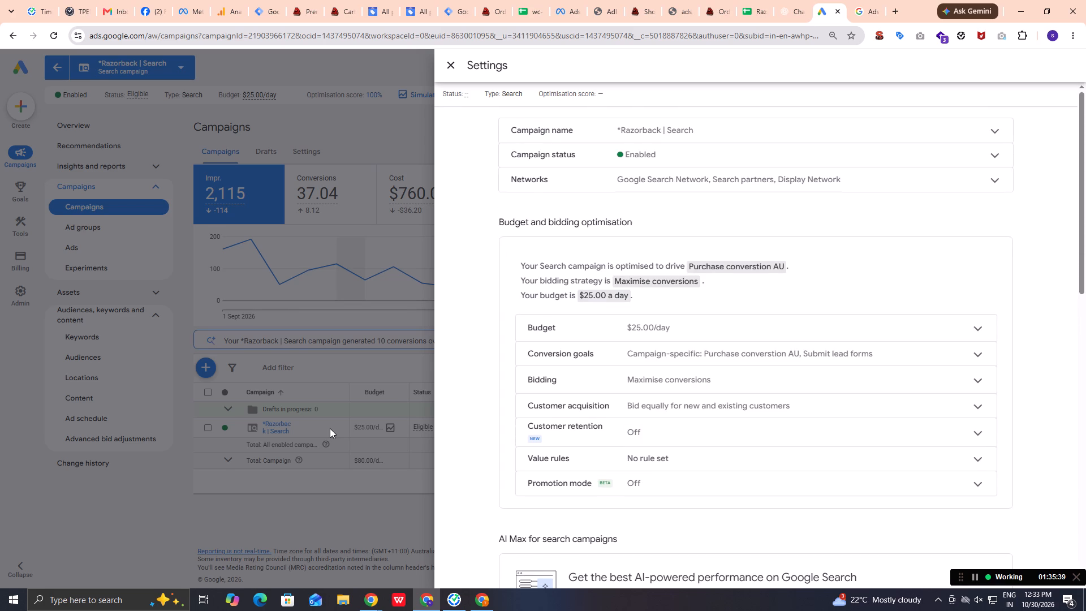
pyautogui.scroll(-2, 584, 403)
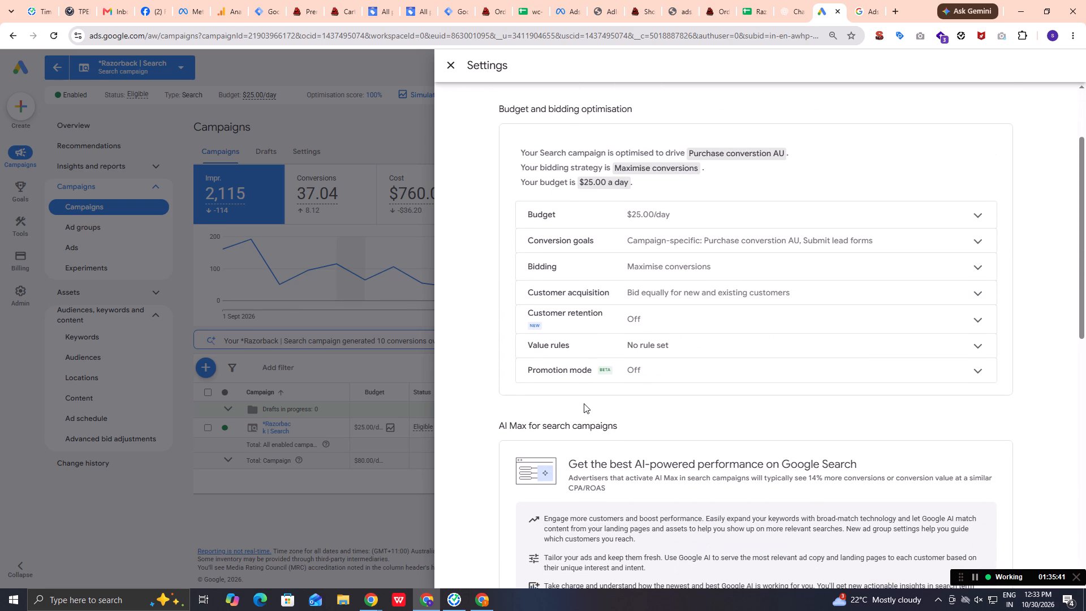
pyautogui.click(610, 268)
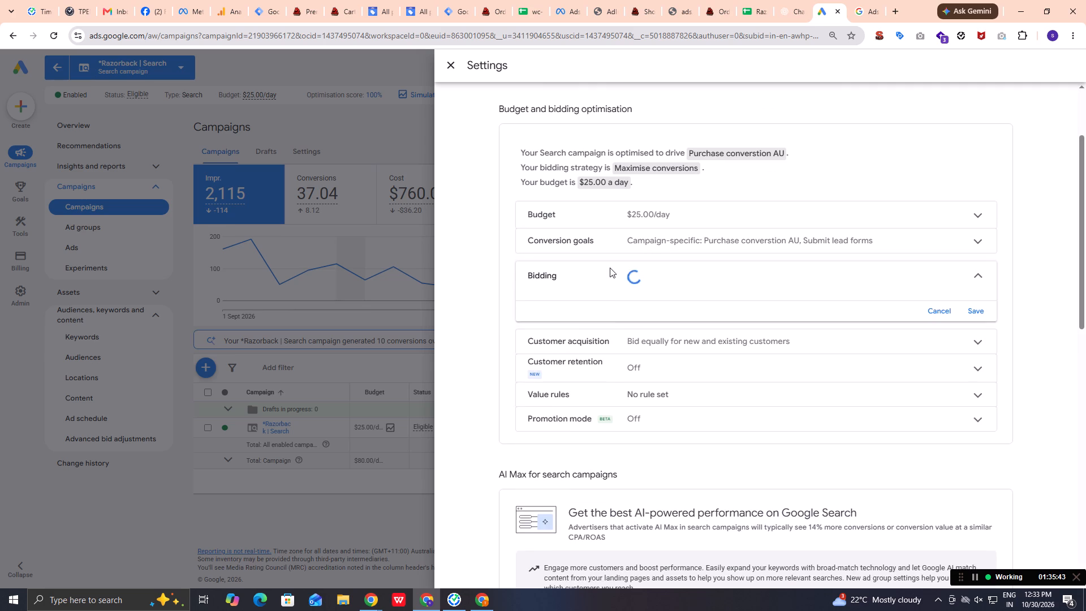
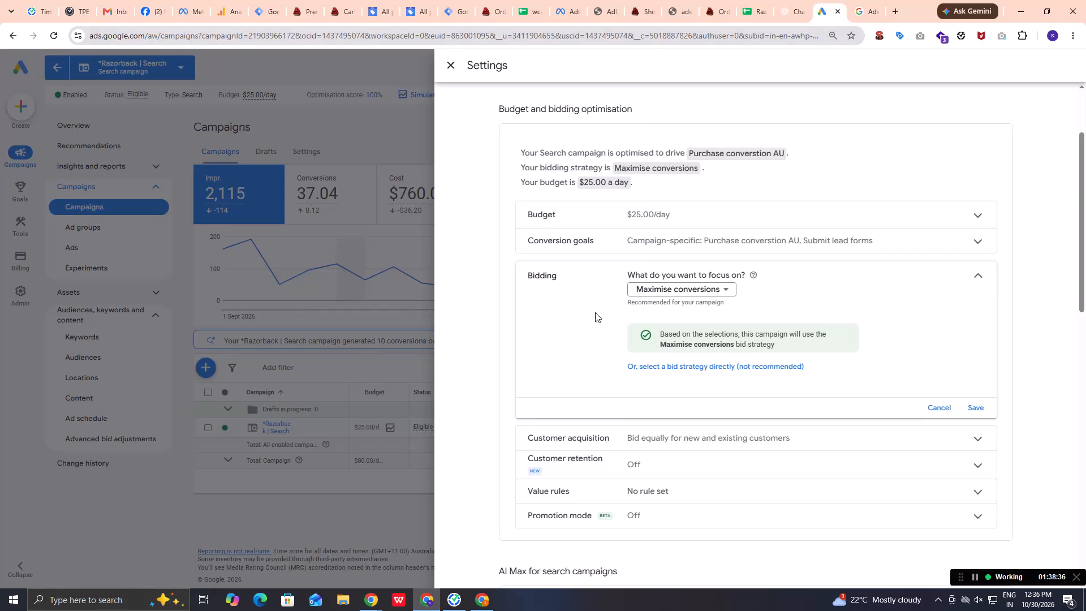
# Check which bidding focus options are available for the *Razorback | Search campaign, keeping Maximise conversions selected.
pyautogui.click(658, 282)
pyautogui.click(648, 286)
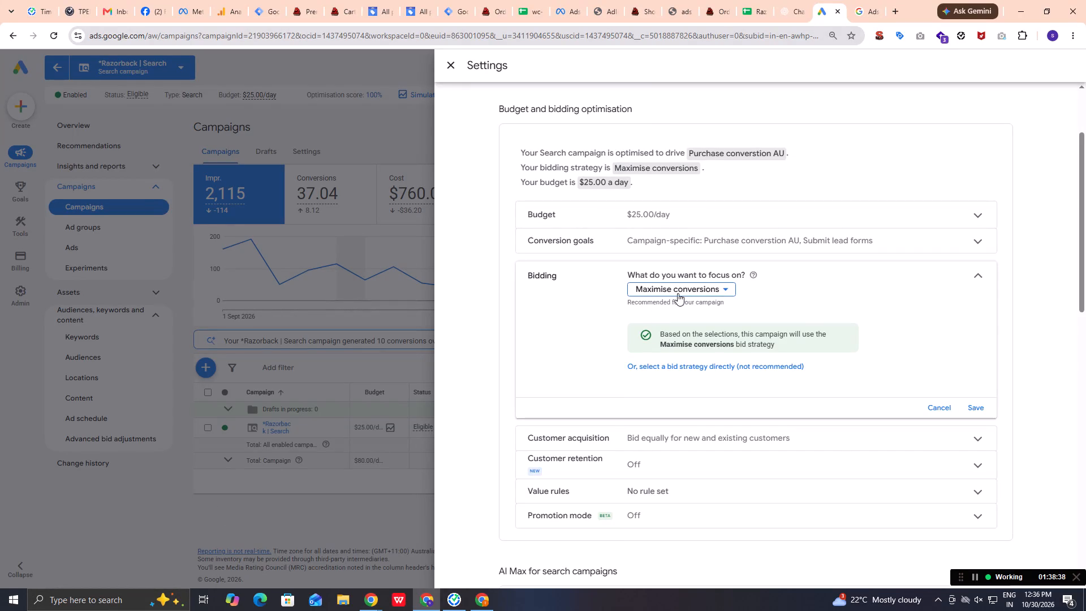
pyautogui.click(717, 289)
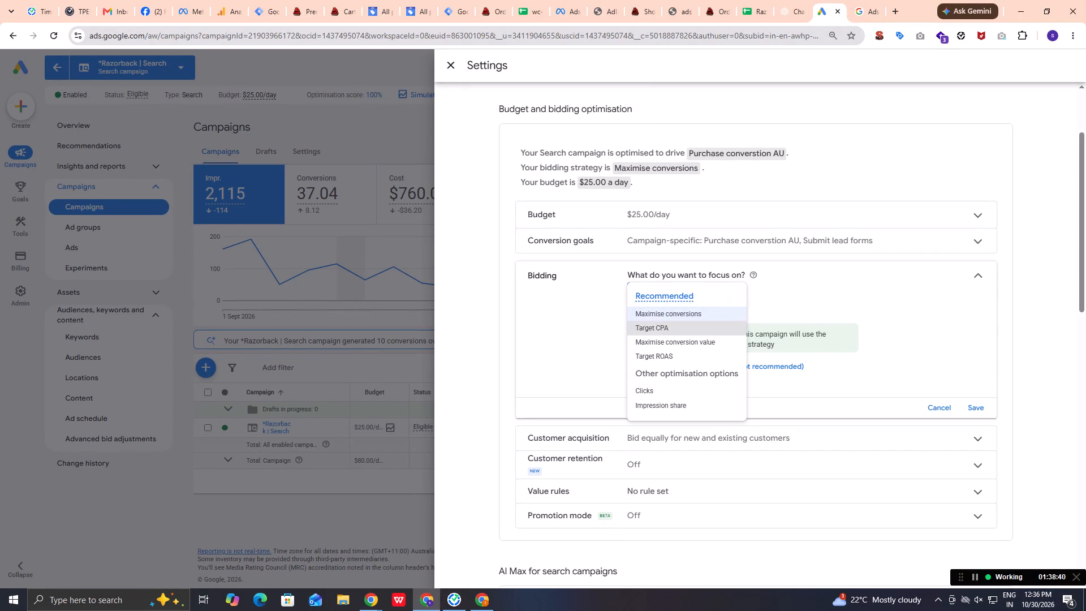
pyautogui.click(818, 342)
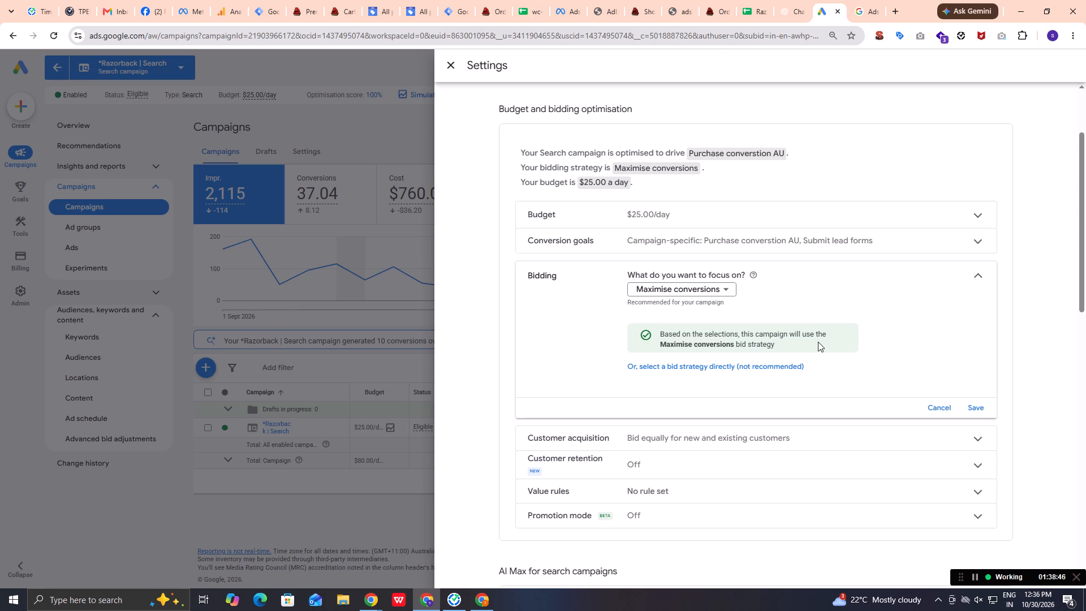
# Review the remaining campaign settings below Bidding, including the AI Max for search campaigns section.
pyautogui.scroll(-2, 848, 338)
pyautogui.scroll(-2, 834, 383)
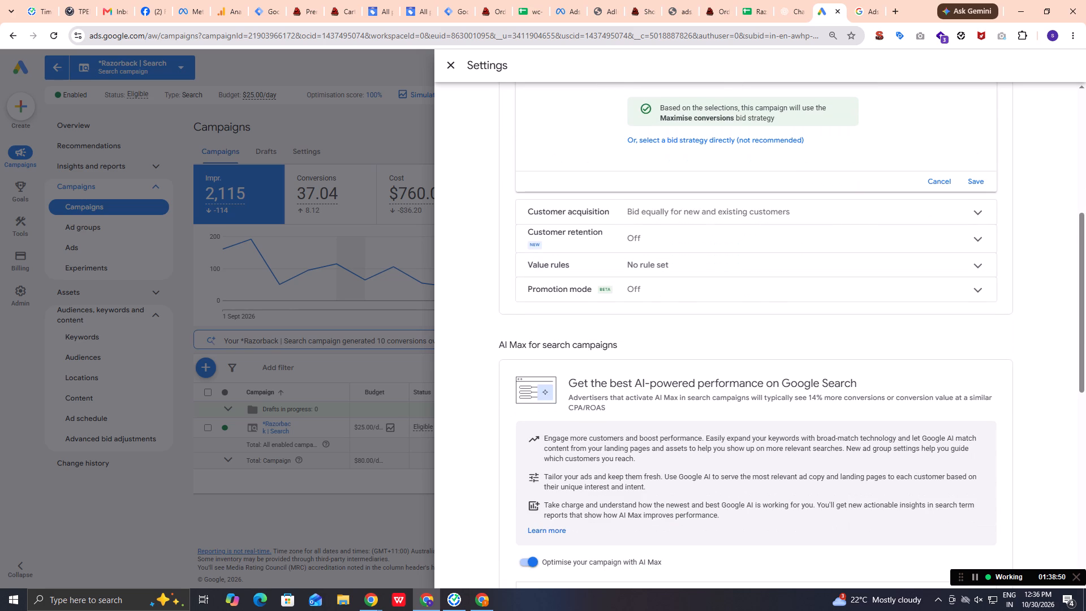
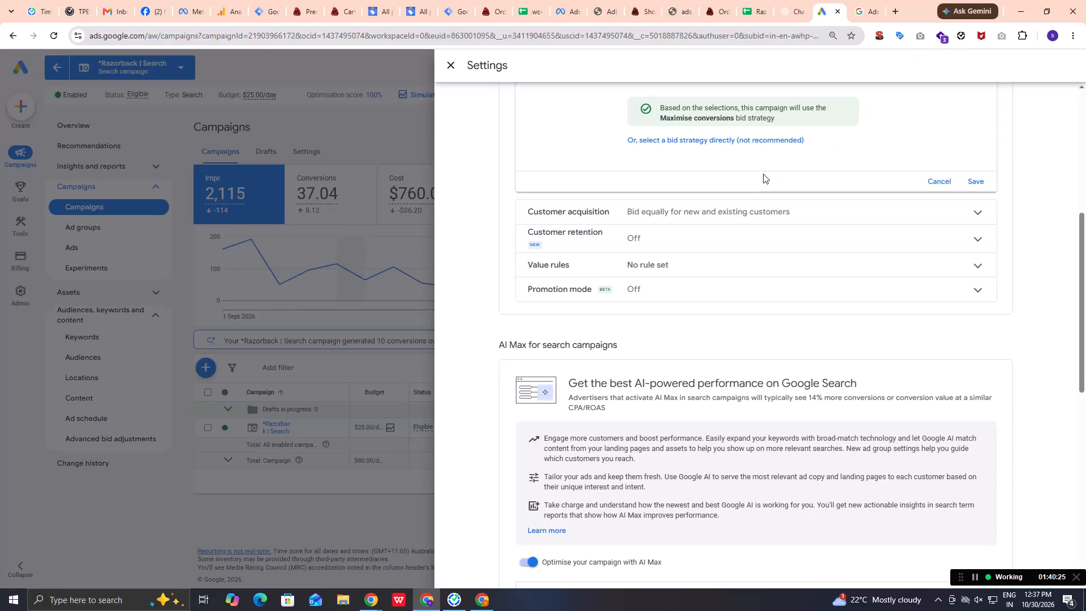
# Reopen the bidding focus options for the *Razorback | Search campaign to examine the available alternatives.
pyautogui.scroll(5, 759, 158)
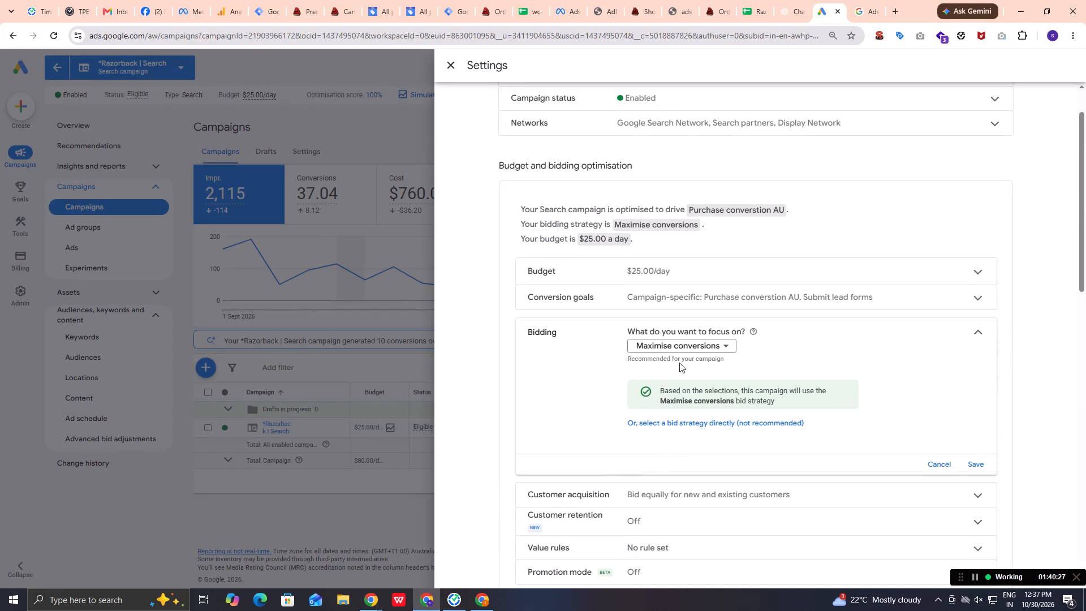
pyautogui.click(688, 348)
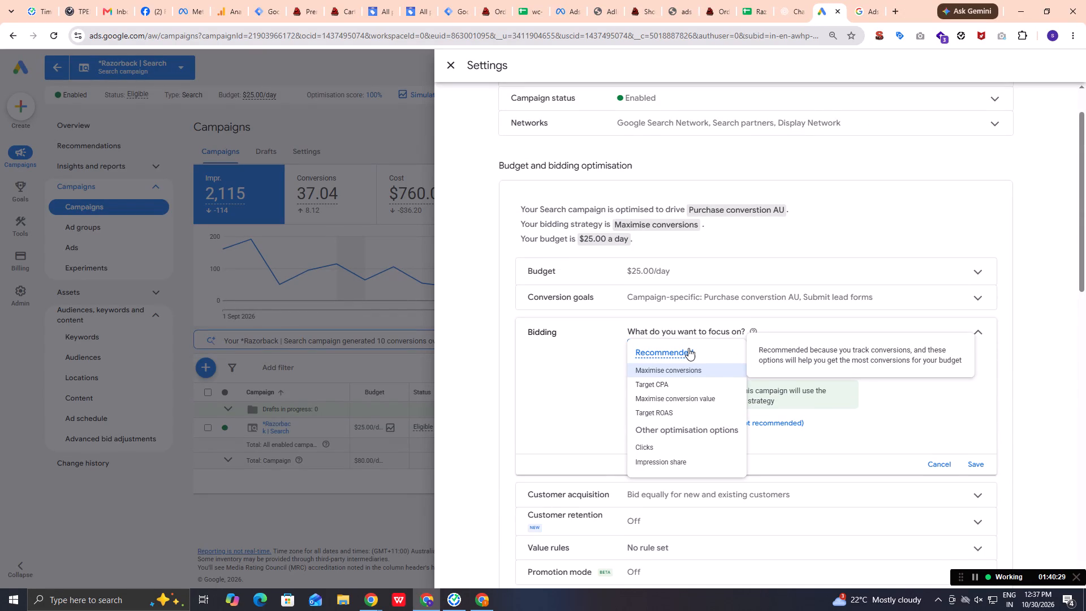
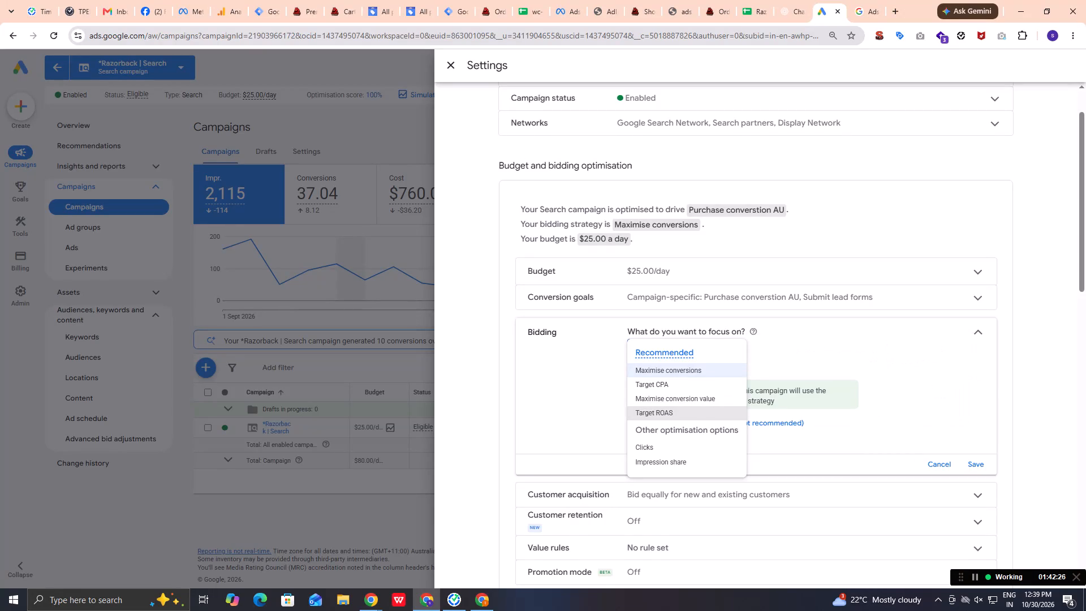
# Examine the Customer acquisition setting of the *Razorback | Search campaign and close it without saving.
pyautogui.click(473, 378)
pyautogui.scroll(-3, 560, 459)
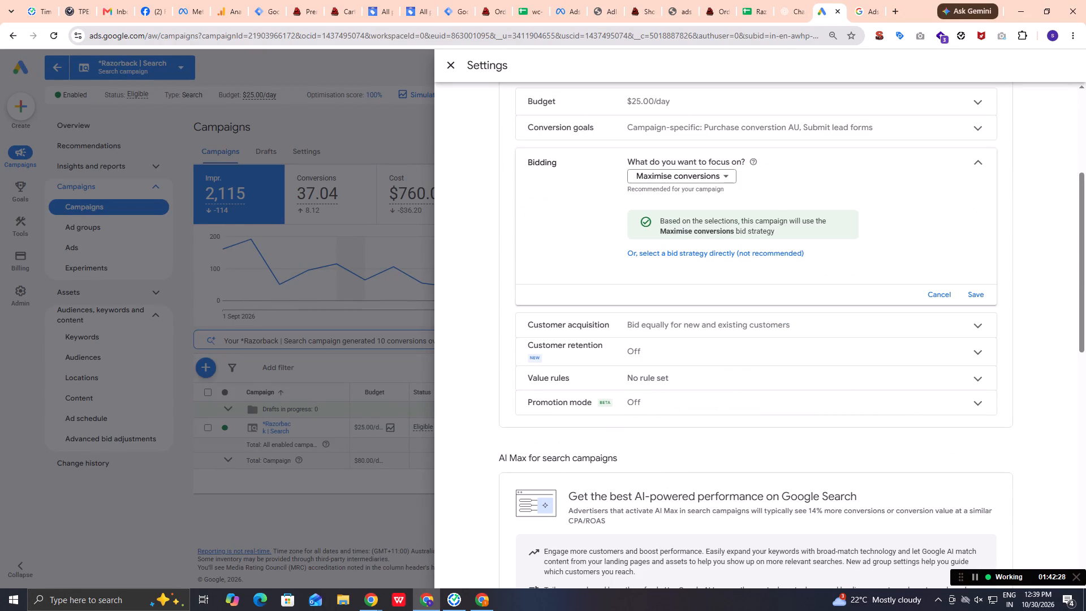
pyautogui.click(576, 329)
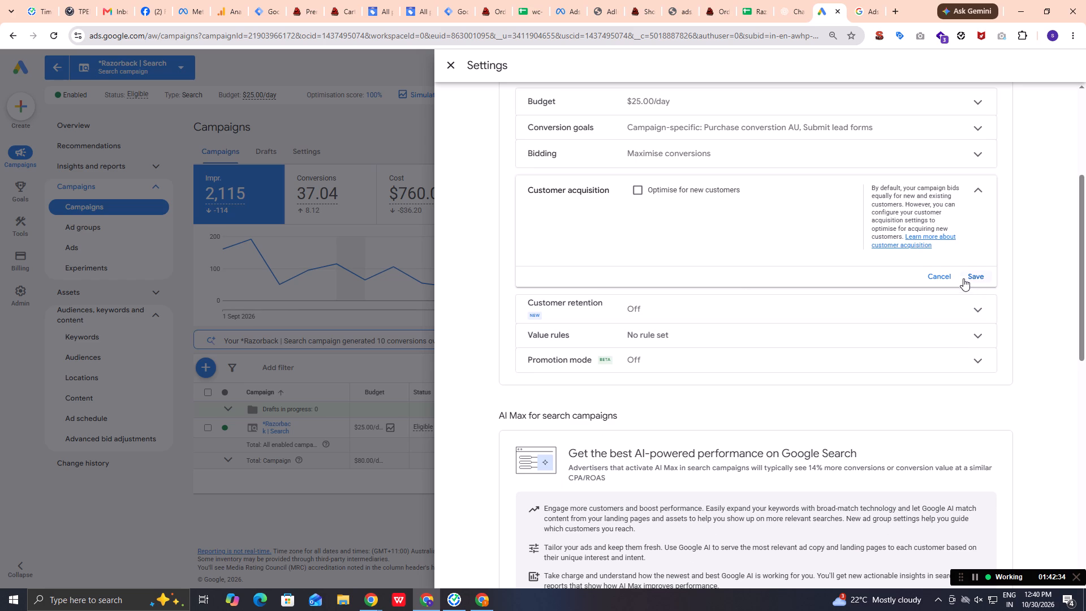
pyautogui.click(941, 276)
# Turn off AI Max optimisation for the *Razorback | Search campaign.
pyautogui.scroll(1, 815, 359)
pyautogui.scroll(-1, 815, 359)
pyautogui.scroll(1, 815, 359)
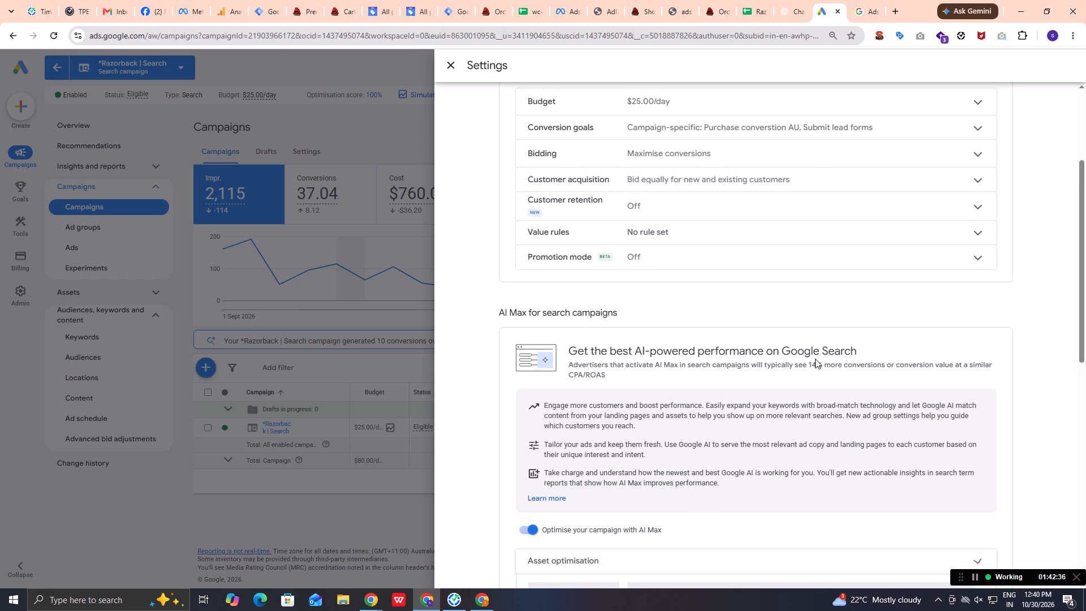
pyautogui.scroll(-6, 815, 359)
pyautogui.scroll(1, 815, 359)
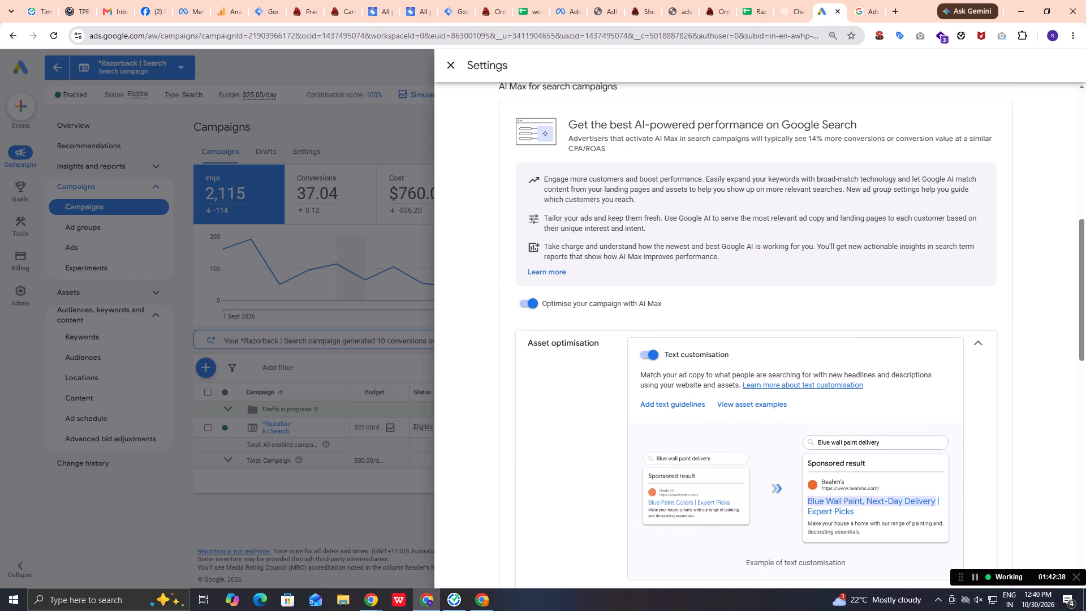
pyautogui.scroll(-3, 815, 359)
pyautogui.scroll(1, 815, 359)
pyautogui.scroll(-5, 815, 359)
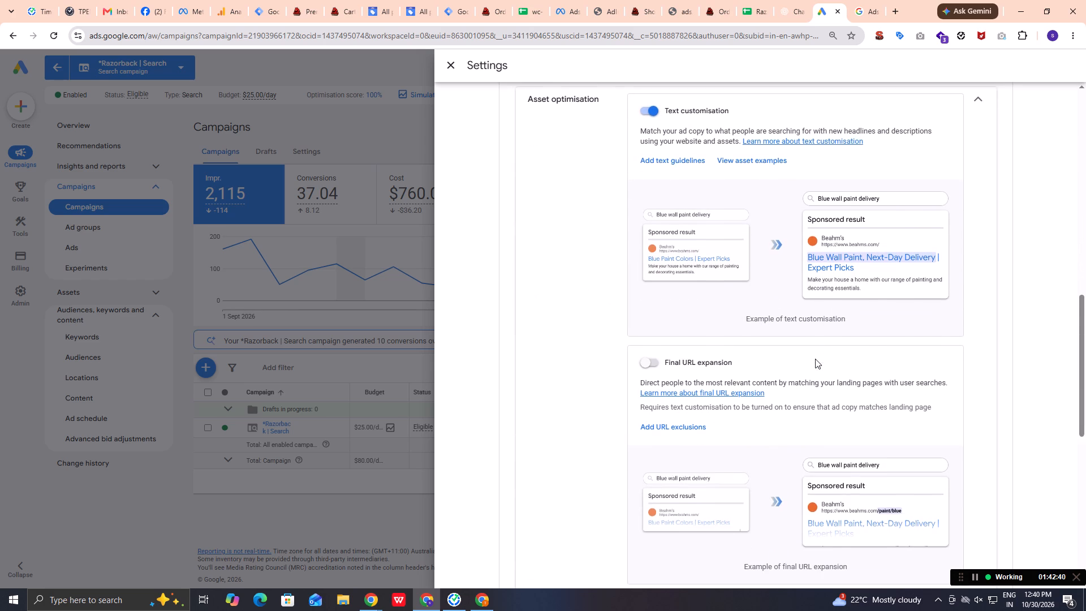
pyautogui.scroll(7, 815, 359)
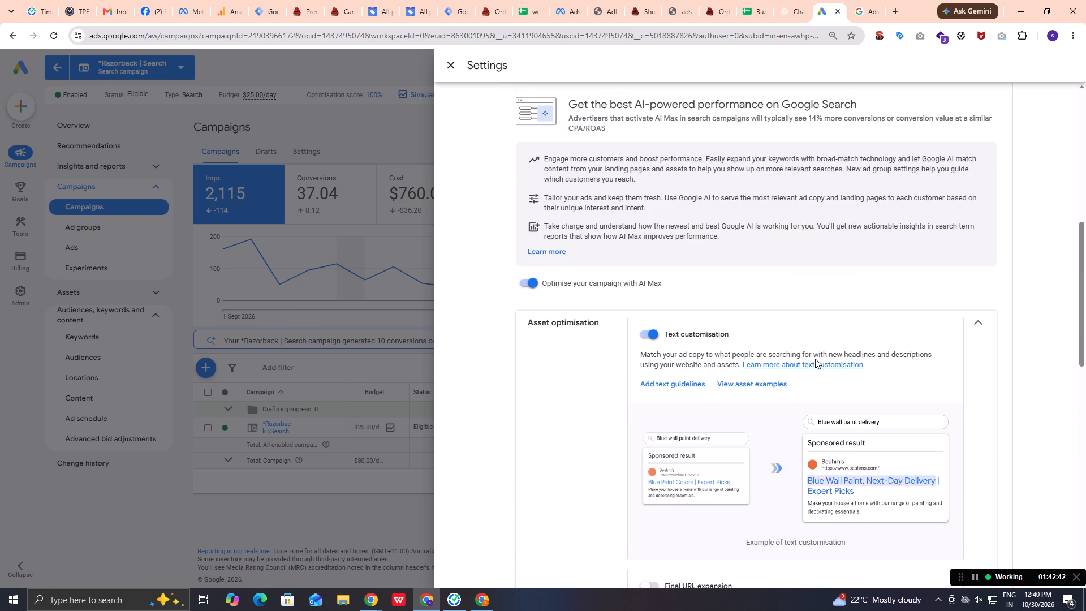
pyautogui.click(529, 304)
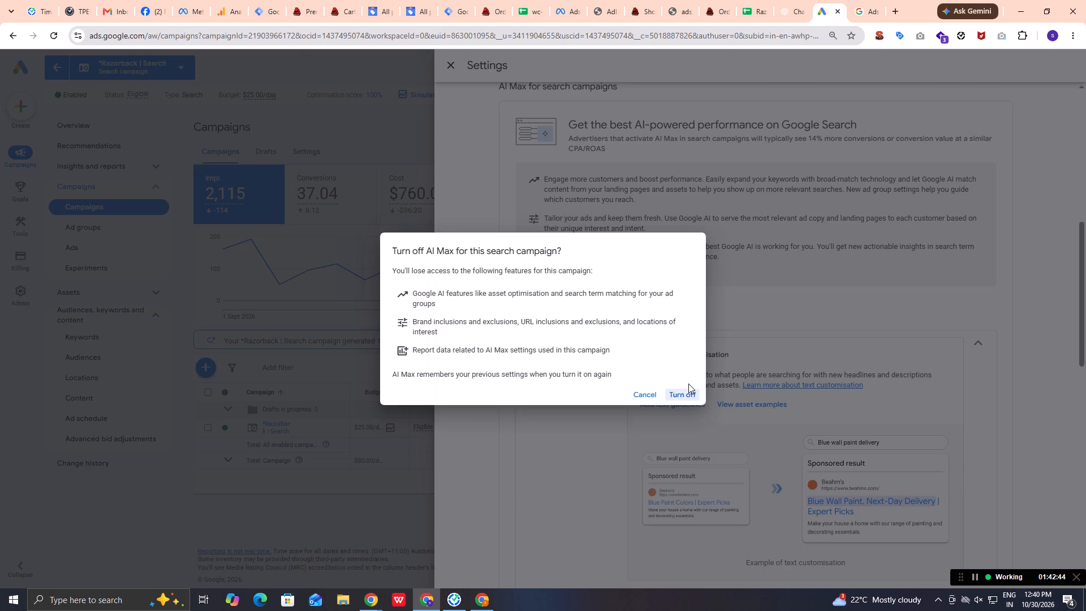
pyautogui.click(683, 391)
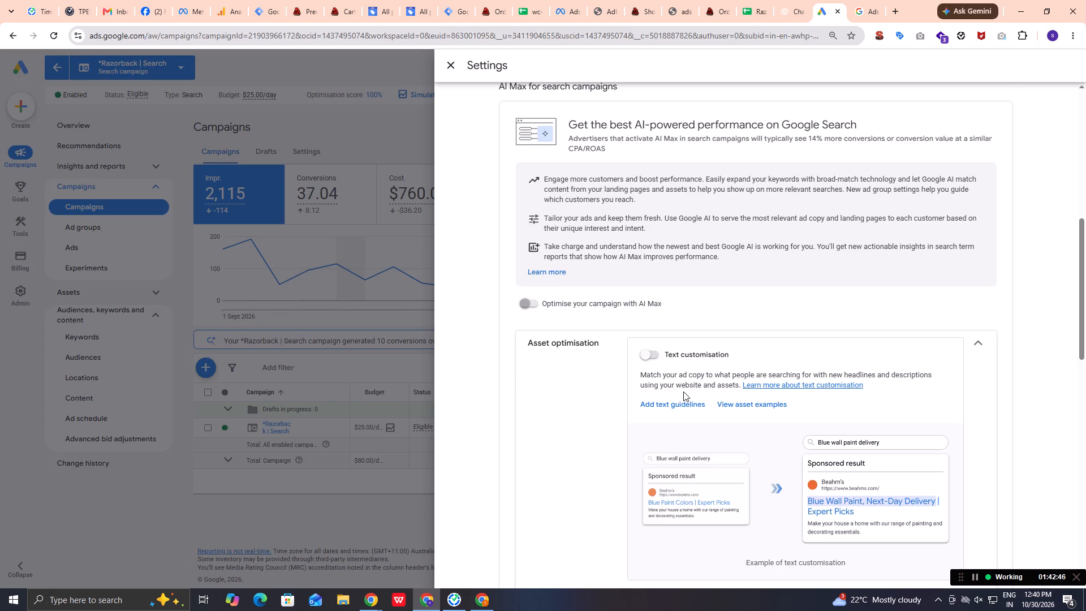
# Switch the campaign's location targeting from Australia to entering another location, and start the location search entry.
pyautogui.scroll(-8, 683, 391)
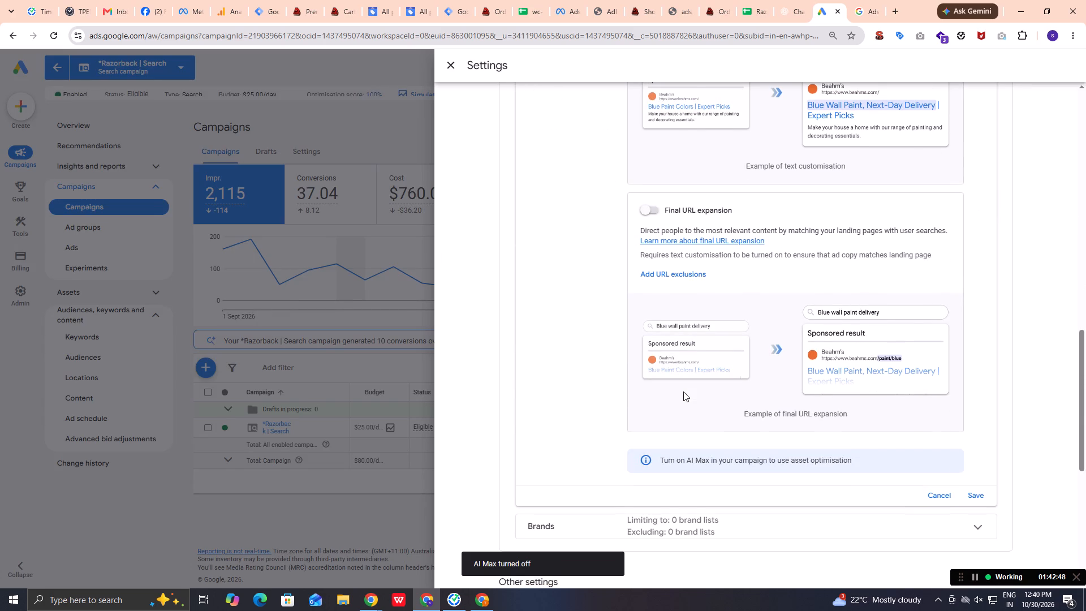
pyautogui.scroll(-3, 683, 391)
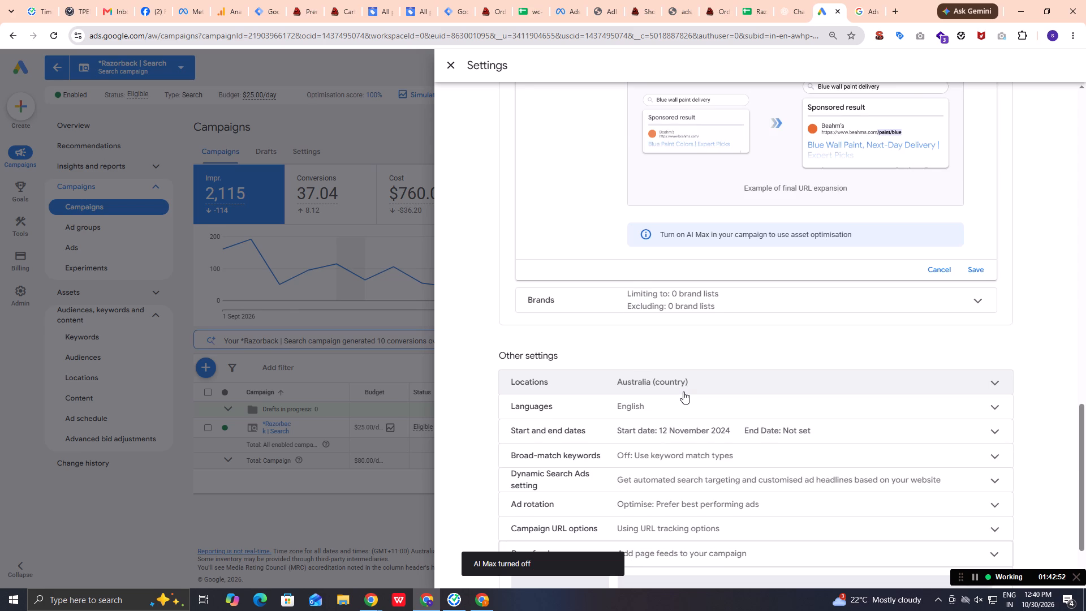
pyautogui.click(683, 391)
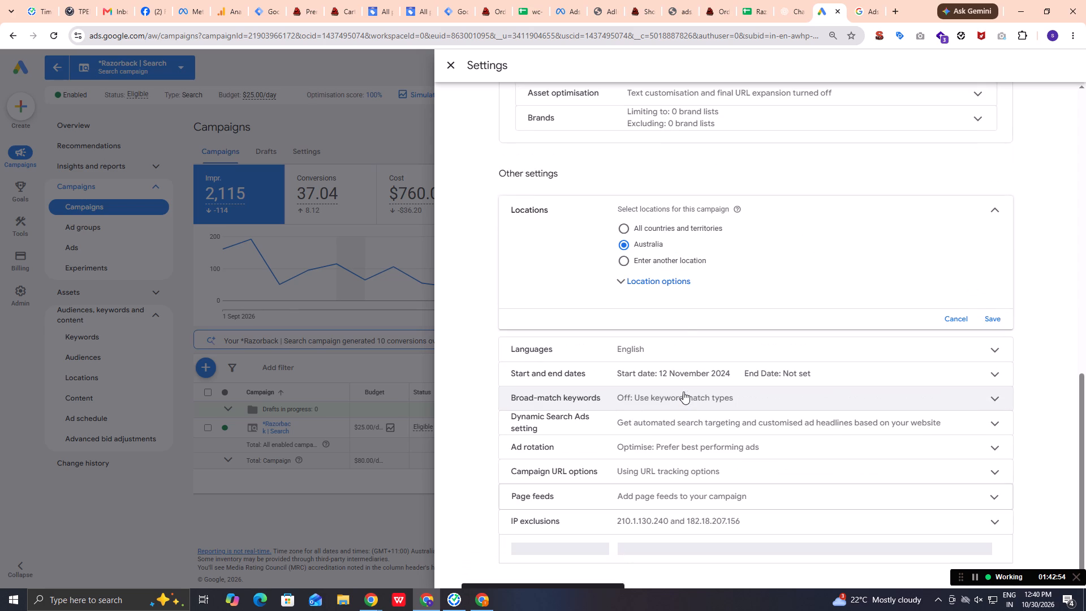
pyautogui.click(621, 257)
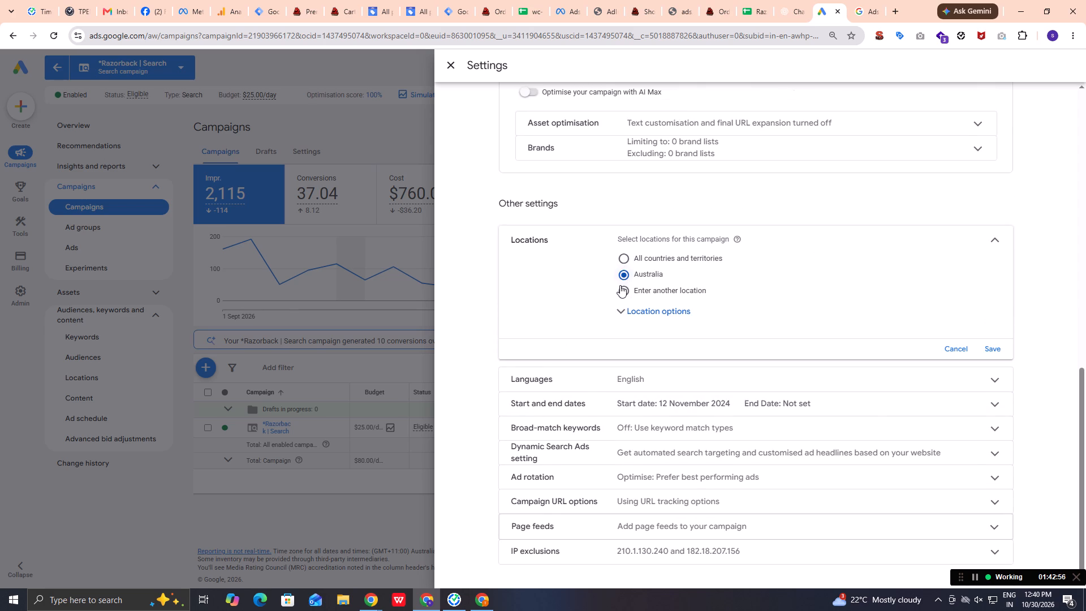
pyautogui.click(620, 288)
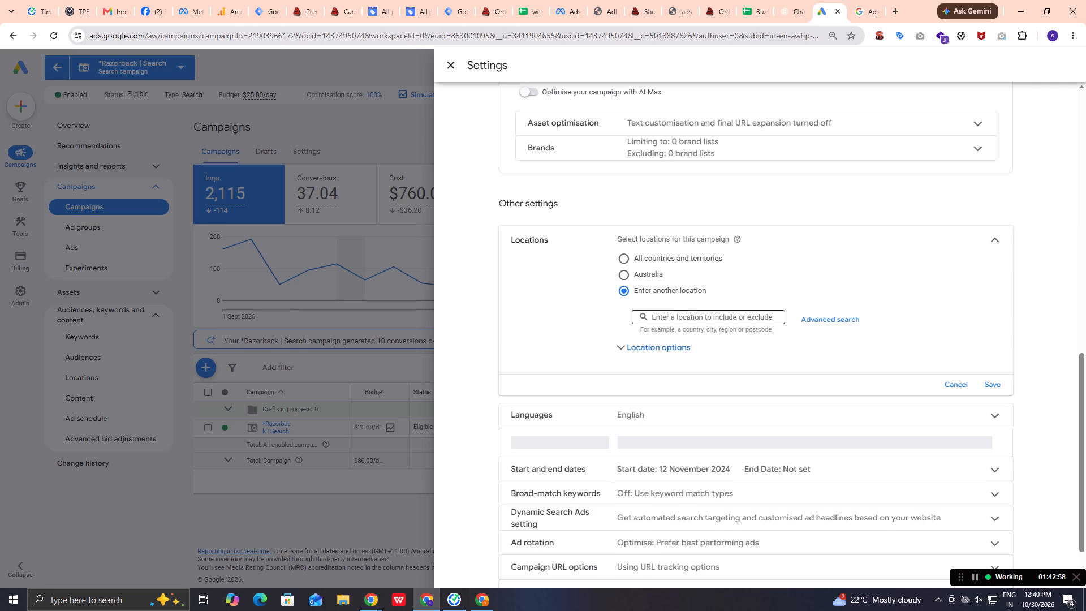
pyautogui.click(669, 315)
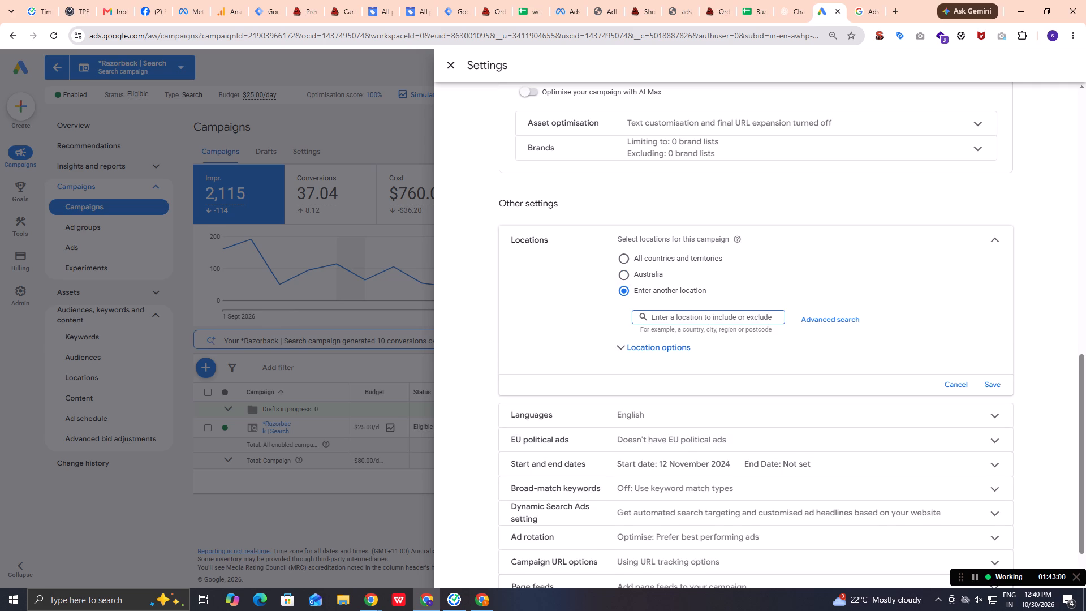
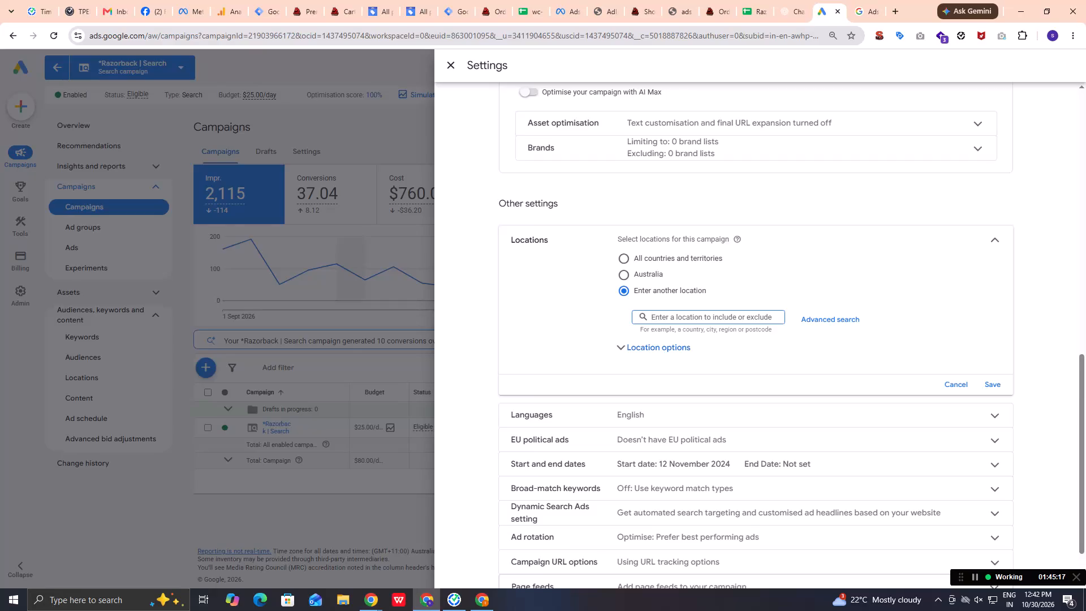
# Add the states New South Wales, Australia and Queensland, Australia as included locations for the *Razorback | Search campaign.
pyautogui.write('nsw')
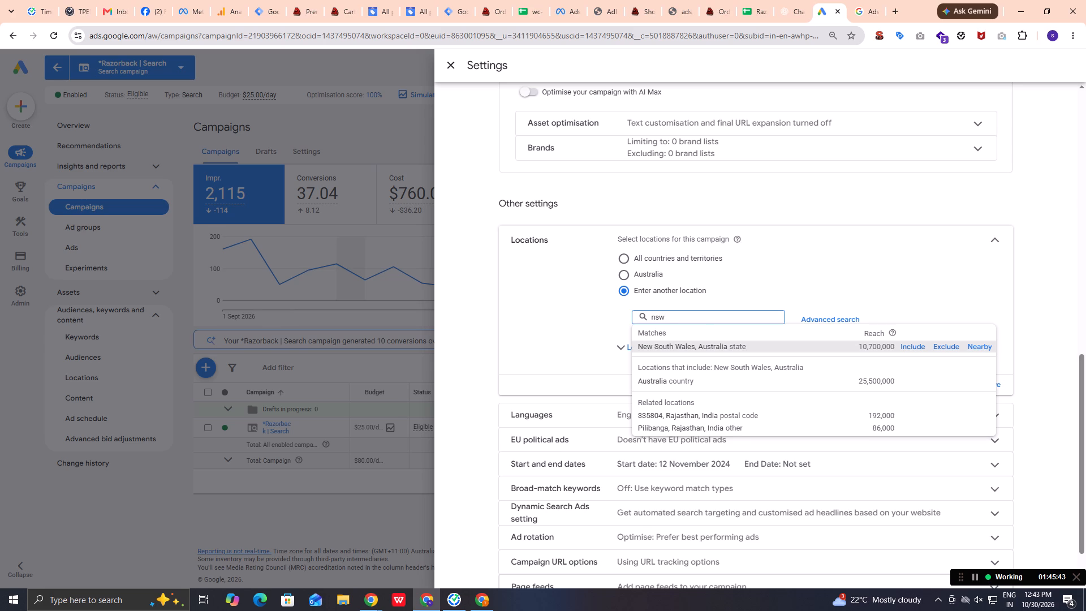
pyautogui.click(908, 346)
pyautogui.click(719, 360)
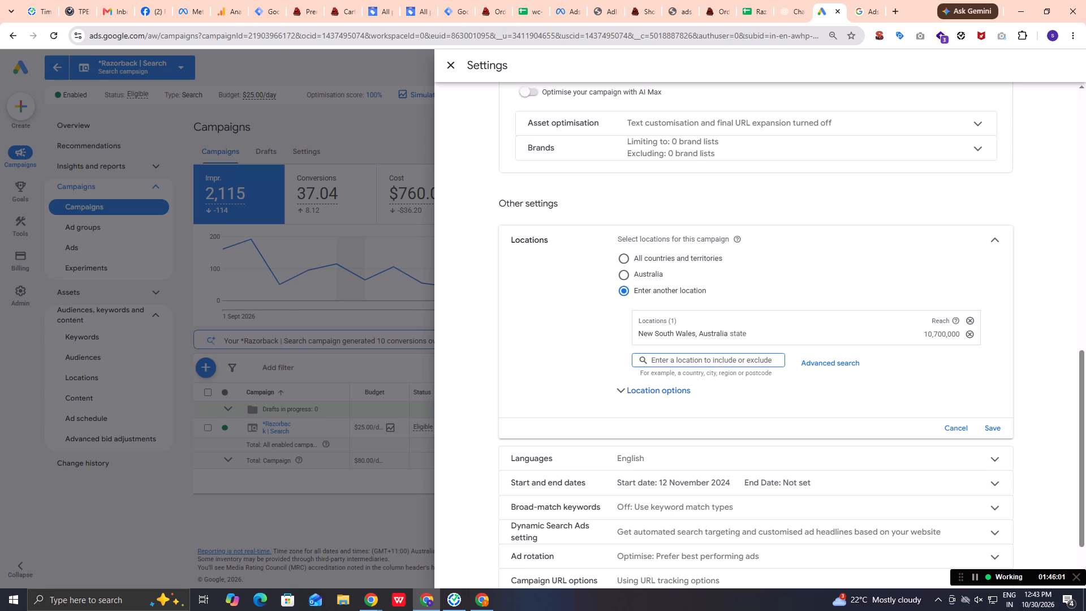
pyautogui.write('qu')
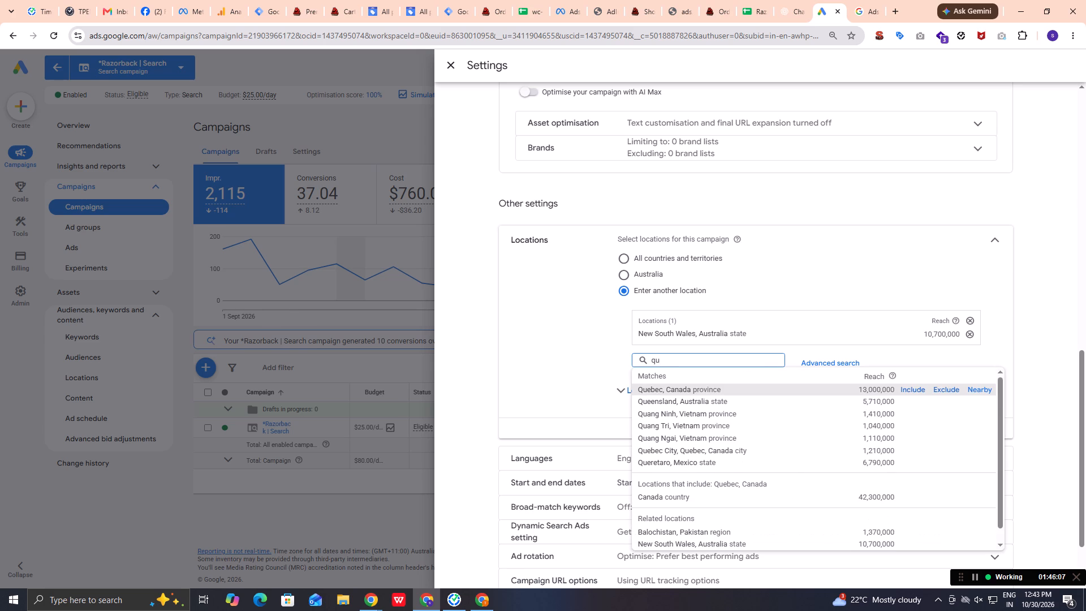
pyautogui.press('Down')
pyautogui.press('Return')
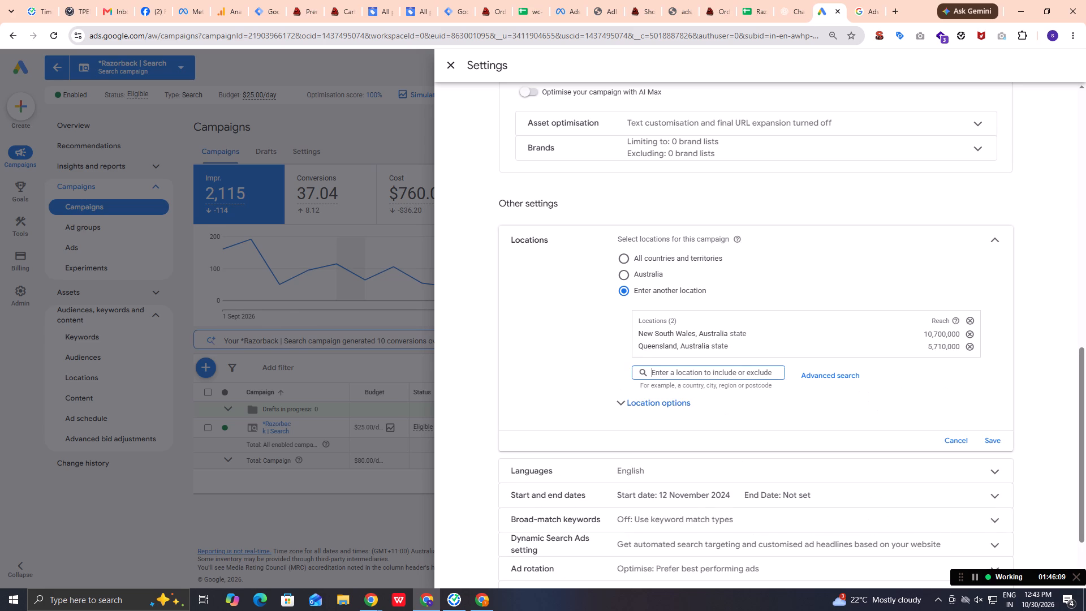
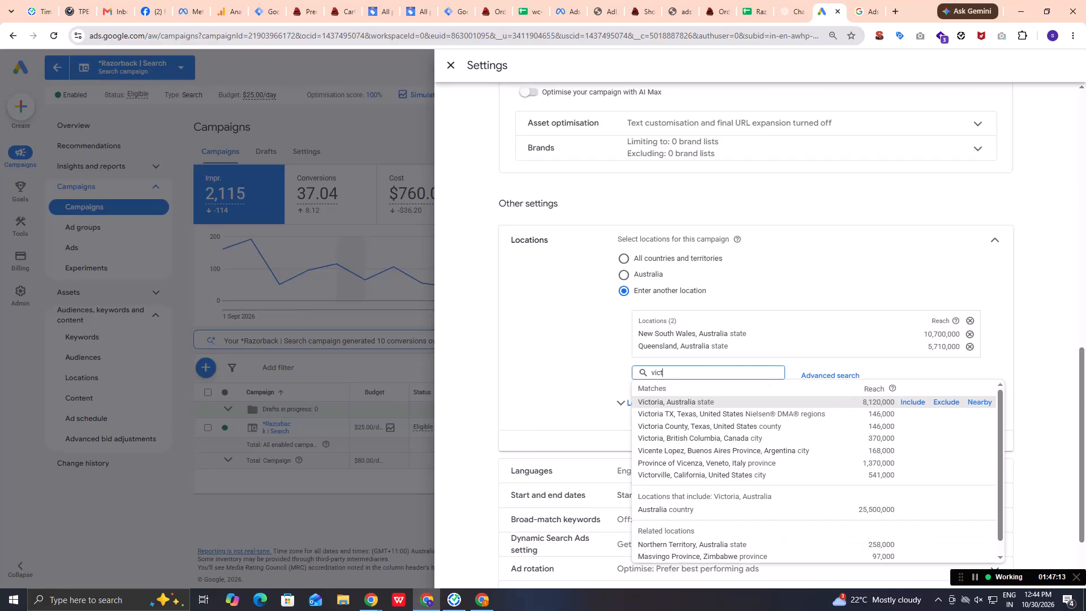
# Add the state Victoria, Australia as an included location for the *Razorback | Search campaign.
pyautogui.press('Down')
pyautogui.press('Up')
pyautogui.press('Return')
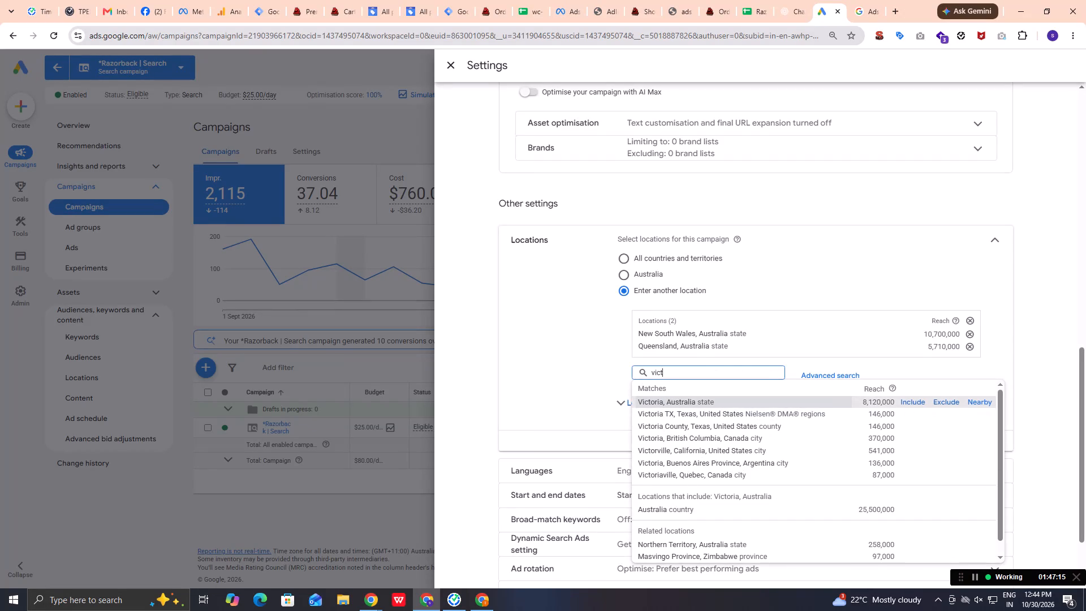
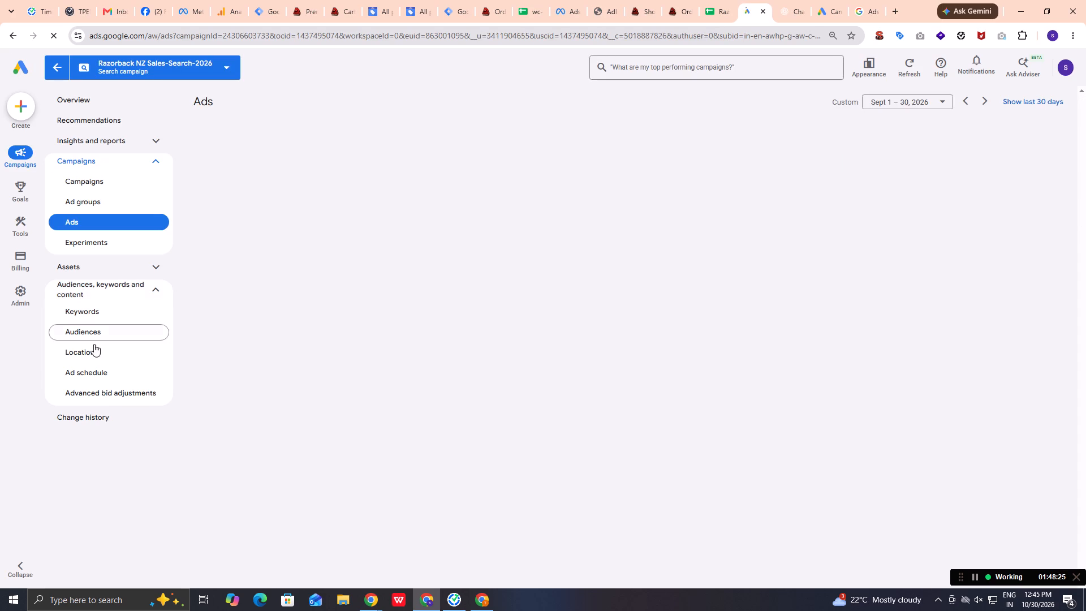
# Open the locations report for all campaigns and narrow the Australia location of *Razorback | Search by states.
pyautogui.click(87, 354)
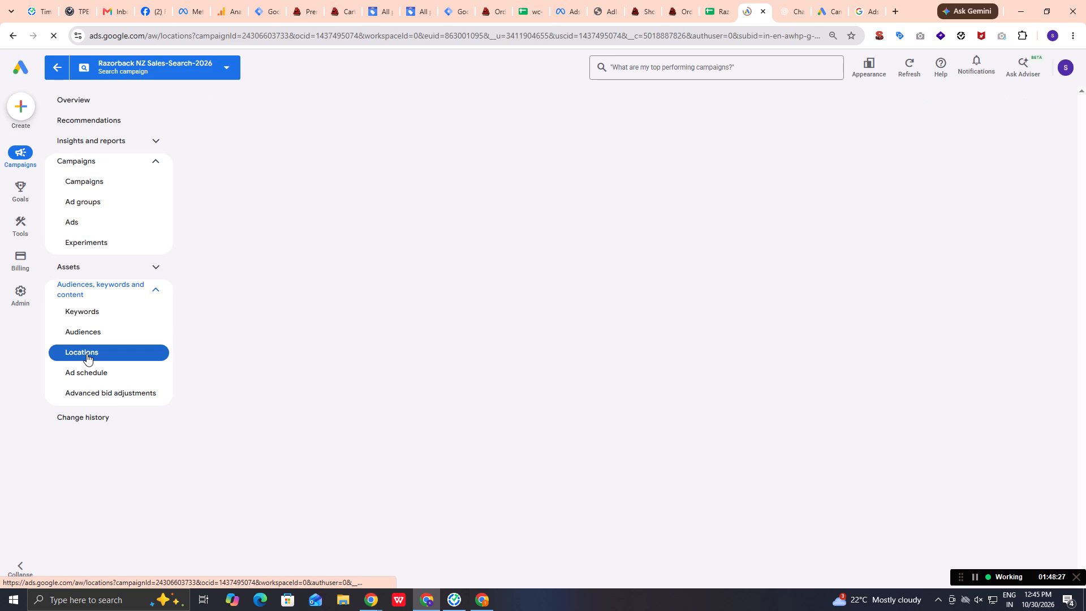
pyautogui.click(50, 67)
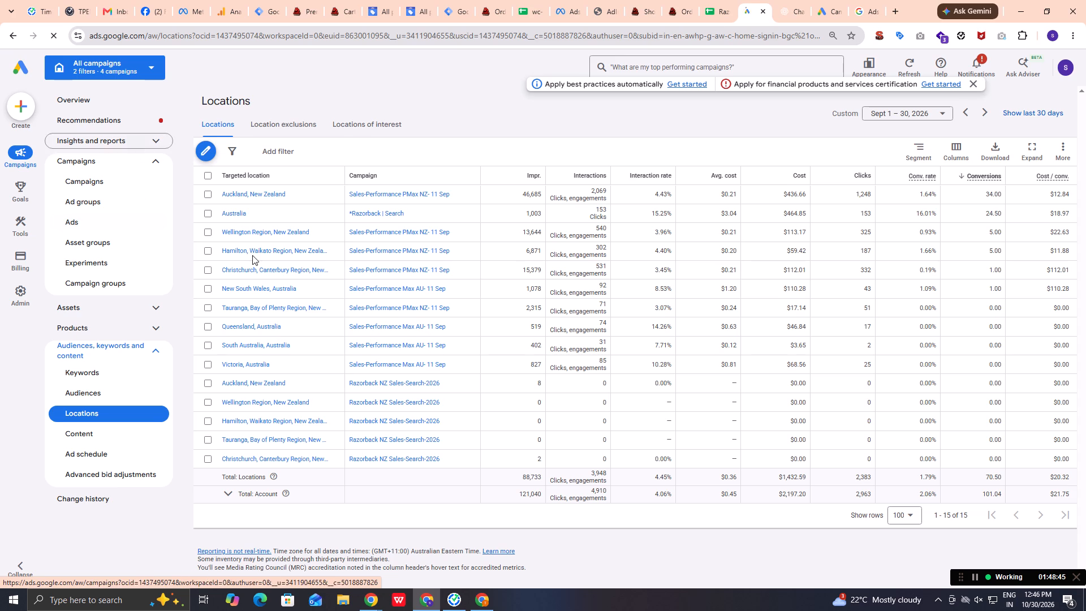
pyautogui.rightClick(229, 212)
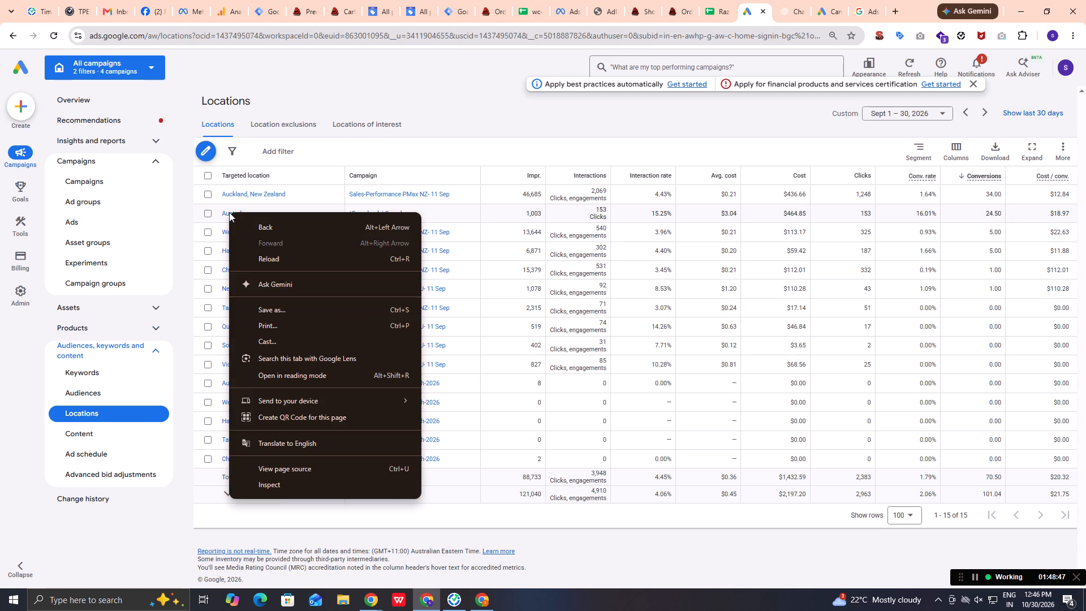
pyautogui.click(229, 212)
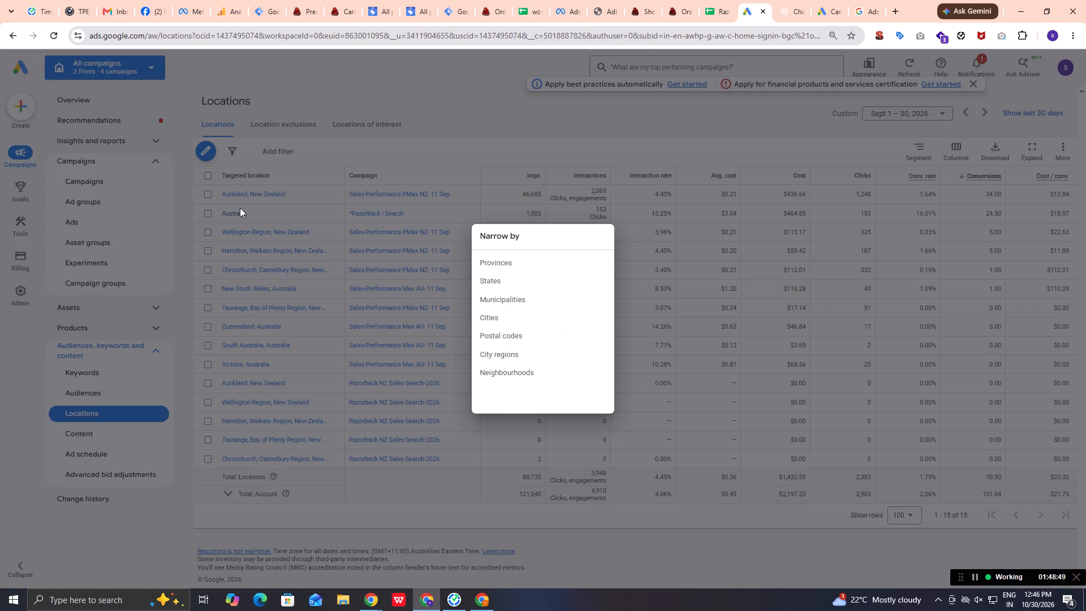
pyautogui.click(489, 278)
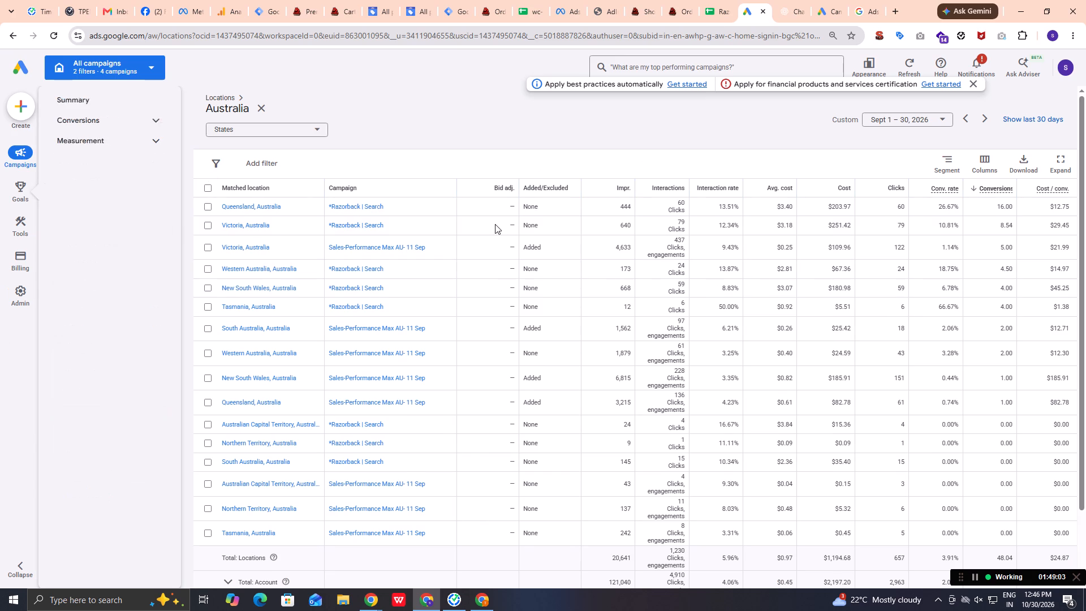
# Segment the Australian states report by conversion action.
pyautogui.click(954, 165)
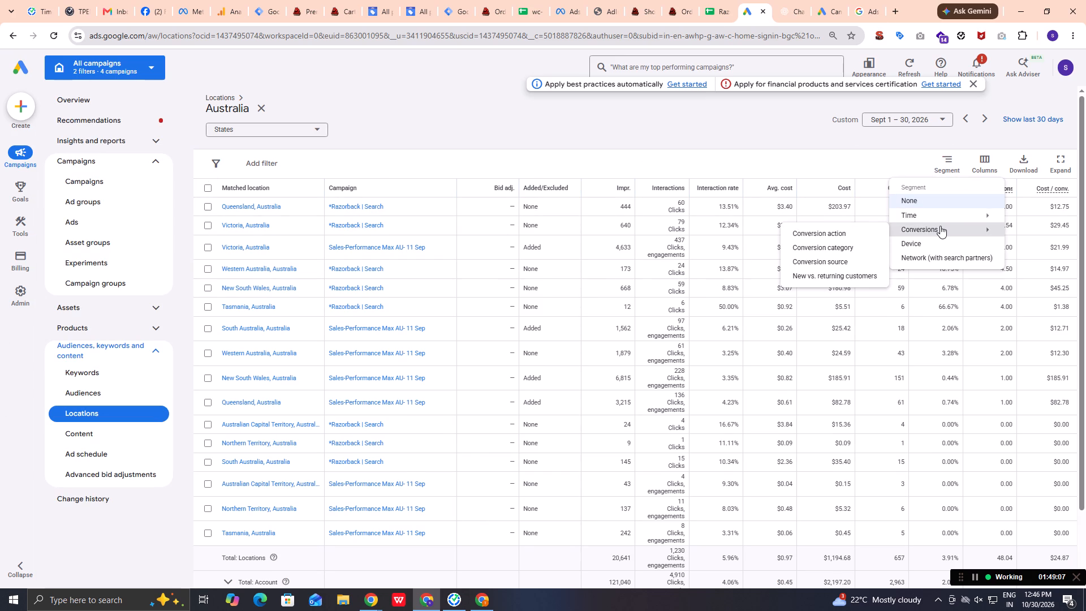
pyautogui.click(854, 232)
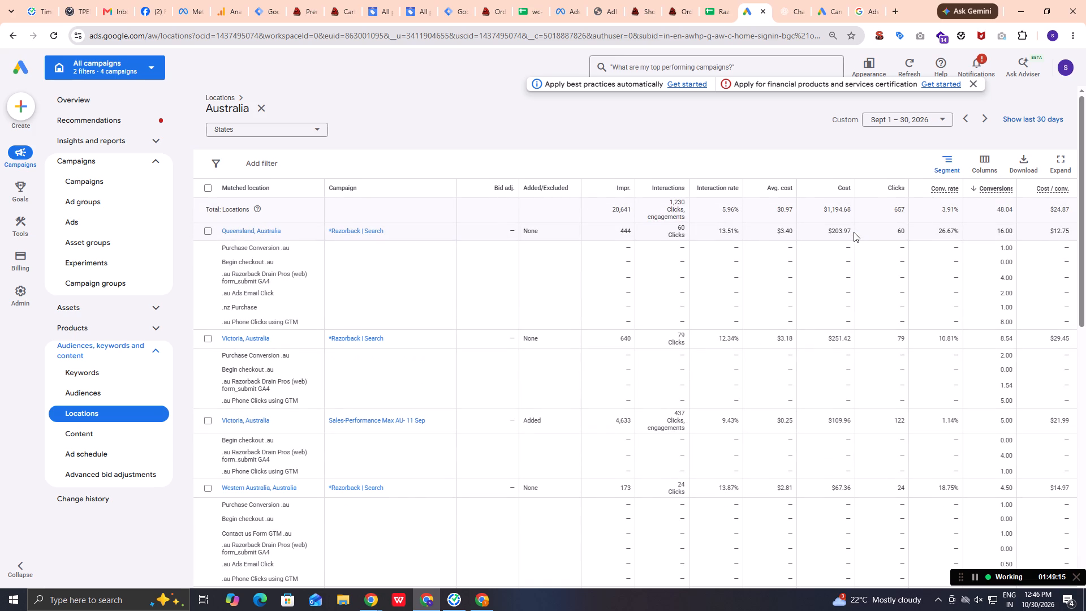
# Examine the conversion actions for each Australian state, comparing them with the states already included in the Search campaign's location settings.
pyautogui.click(824, 5)
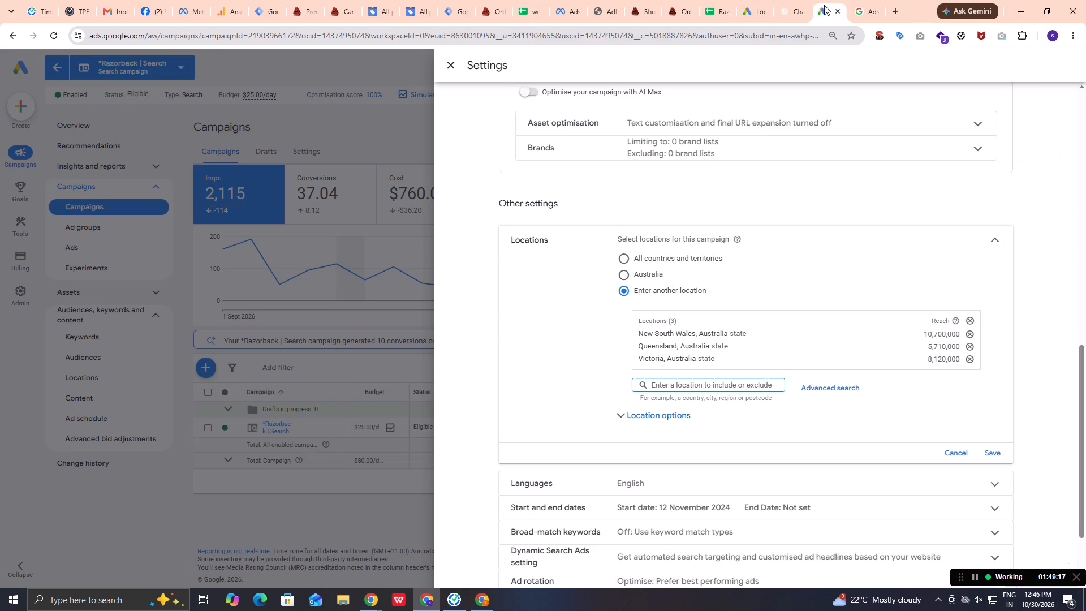
pyautogui.click(761, 0)
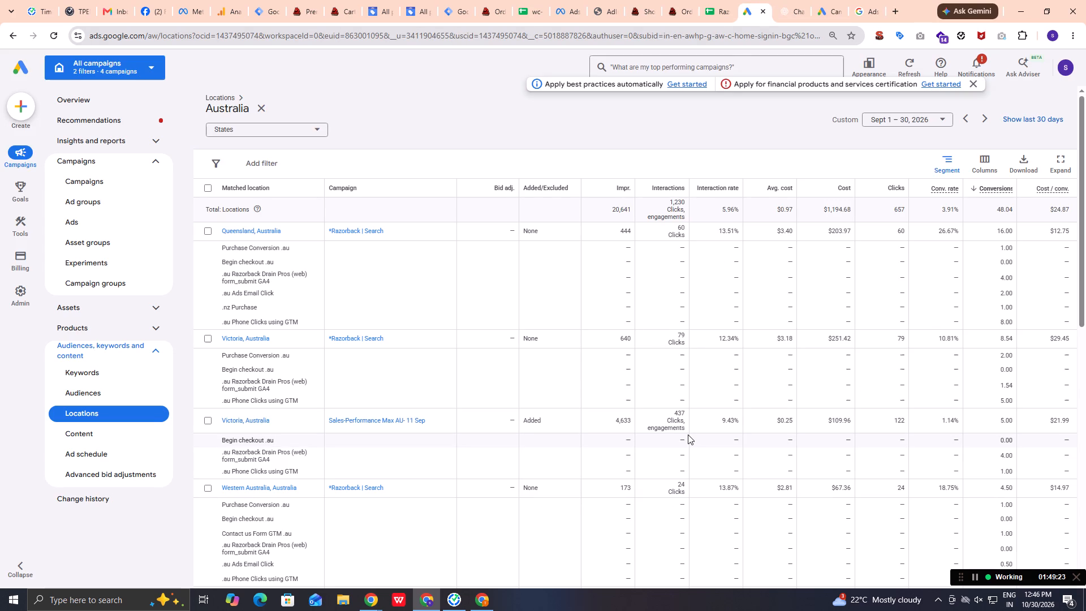
pyautogui.scroll(-1, 688, 434)
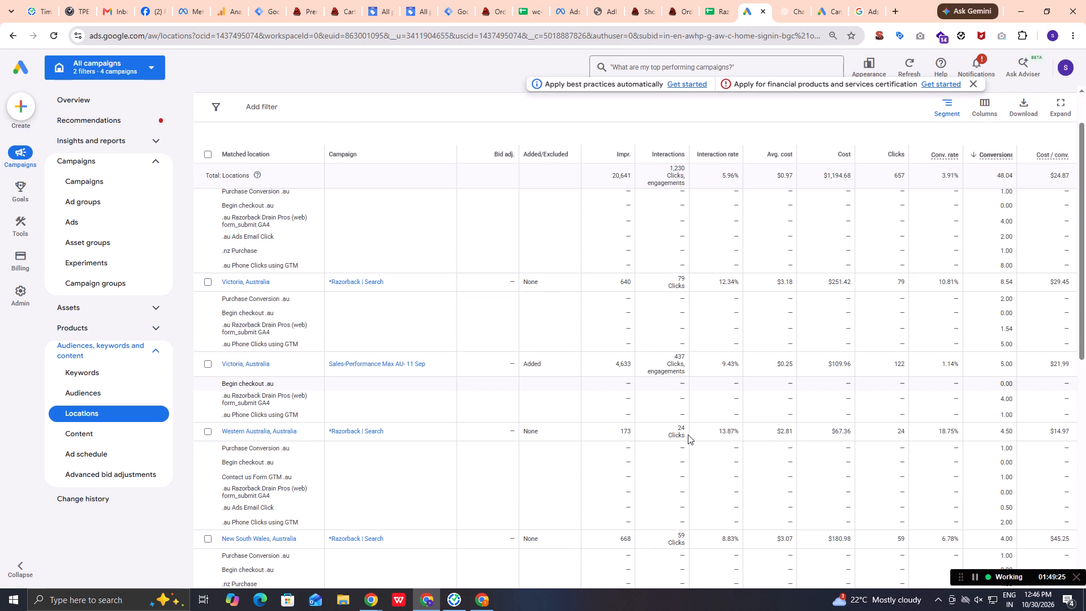
pyautogui.scroll(-2, 688, 434)
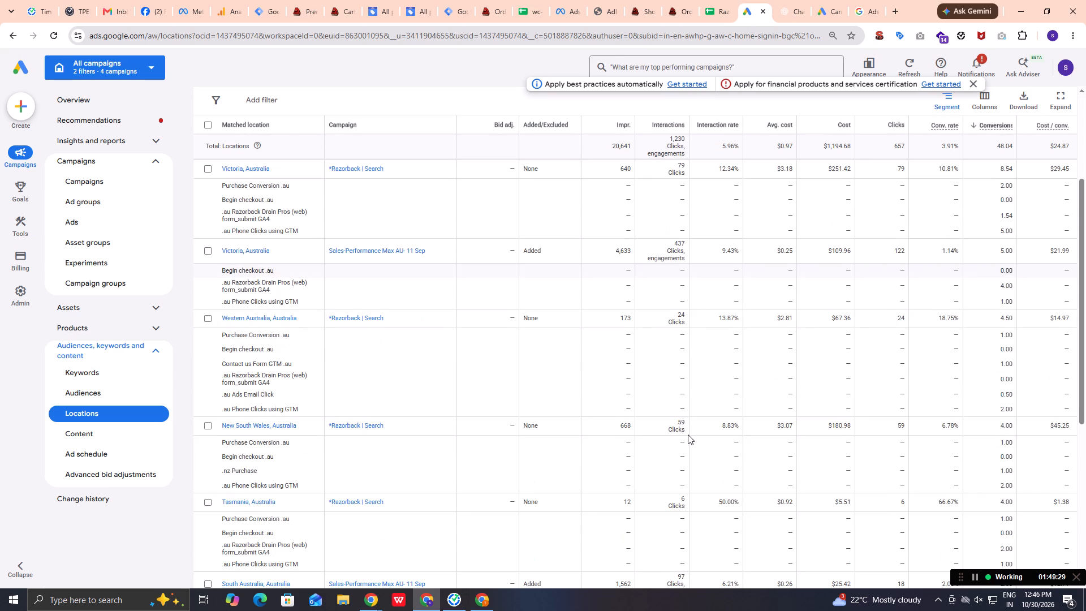
pyautogui.scroll(1, 688, 434)
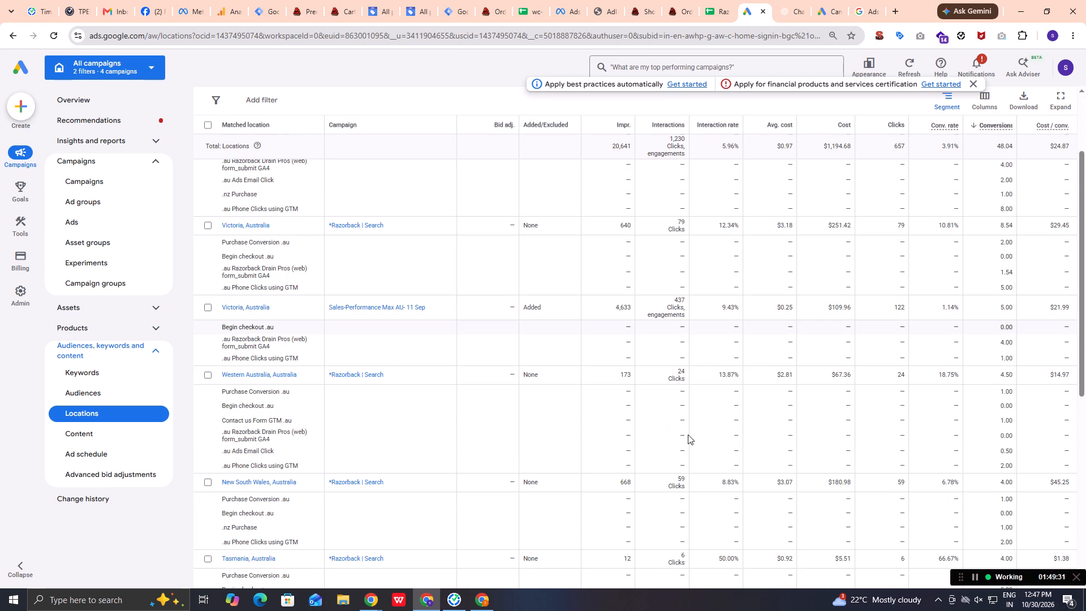
pyautogui.scroll(-1, 688, 434)
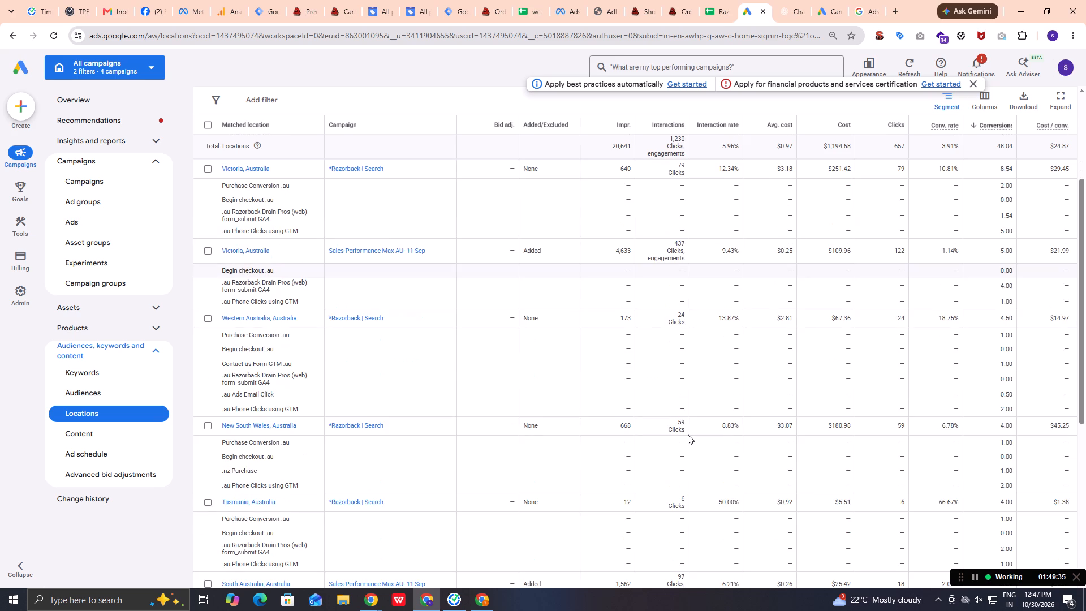
pyautogui.scroll(-2, 688, 434)
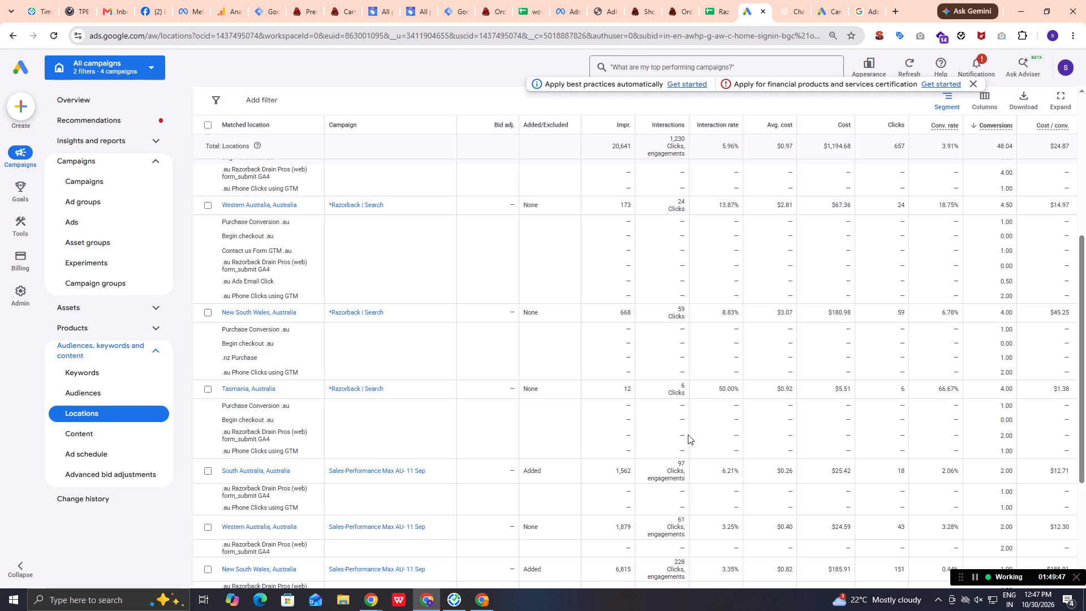
pyautogui.scroll(-4, 688, 434)
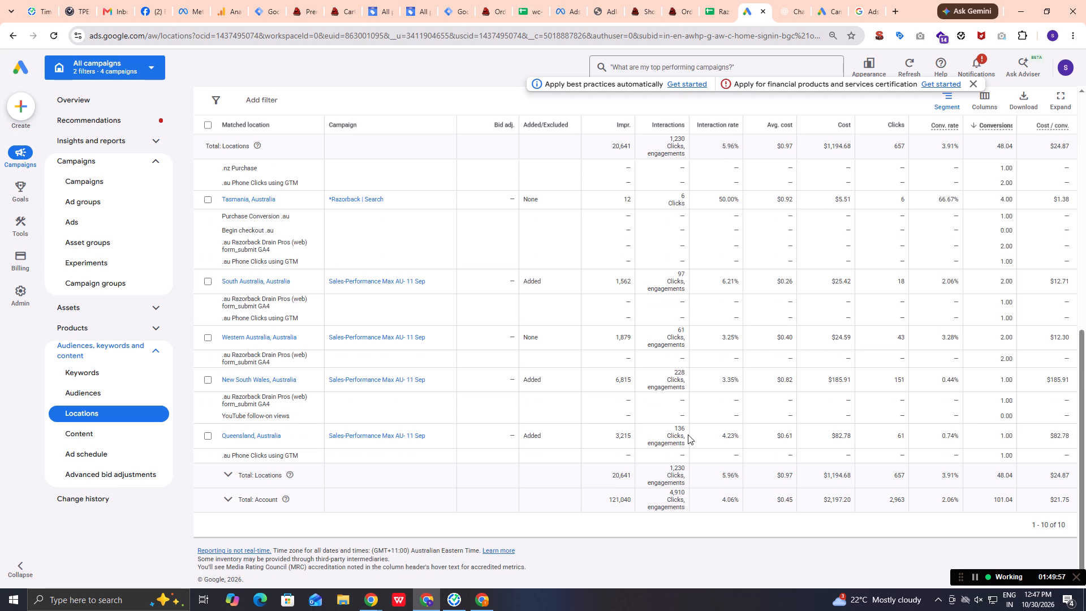
pyautogui.scroll(3, 688, 434)
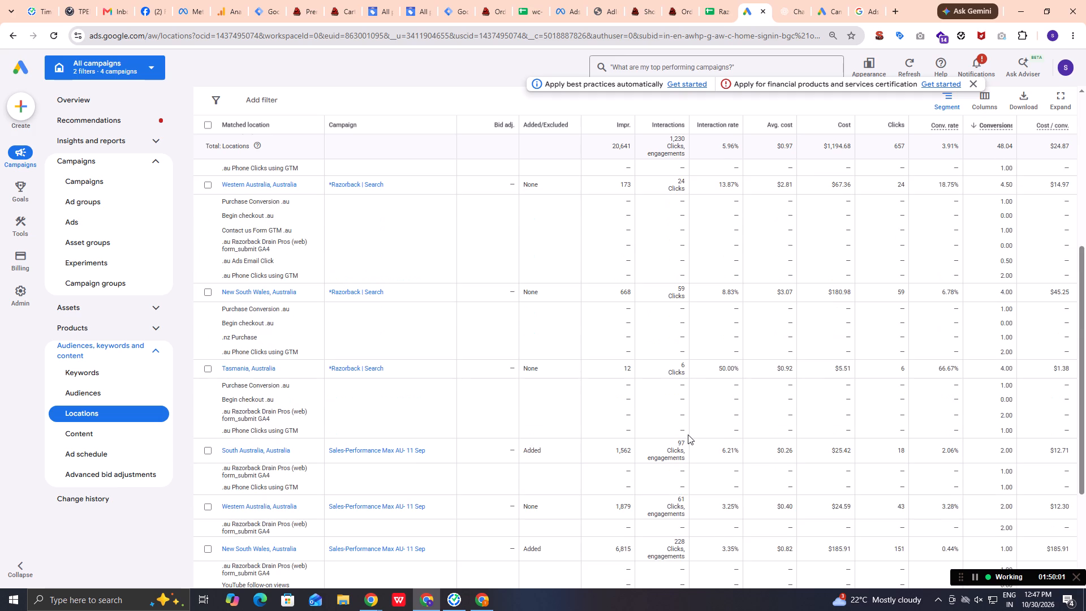
# Add the state Western Australia, Australia as an included location in the *Razorback | Search campaign settings.
pyautogui.click(847, 0)
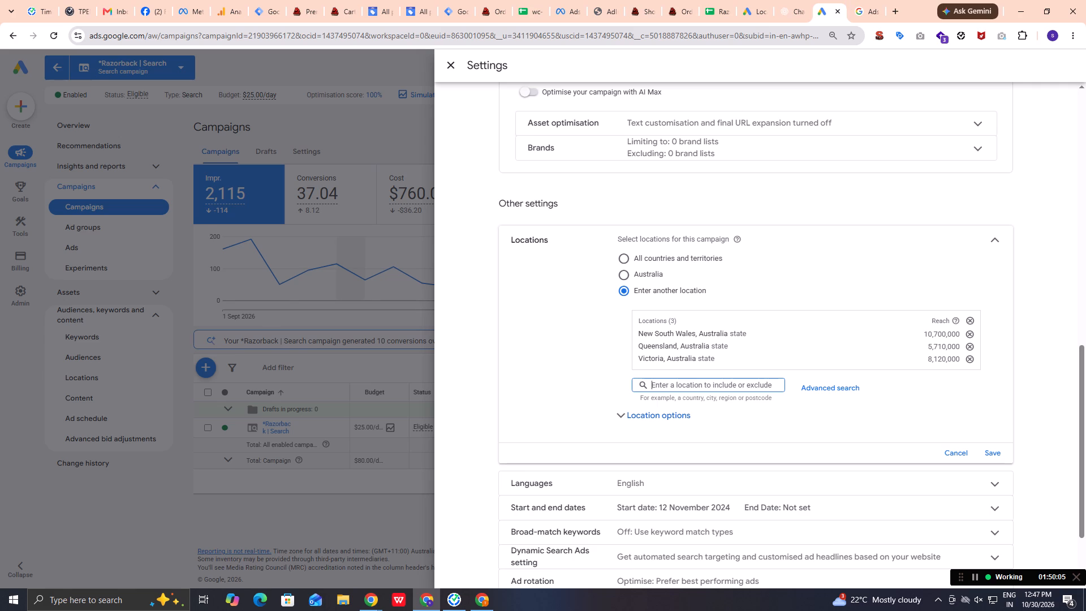
pyautogui.write('wes')
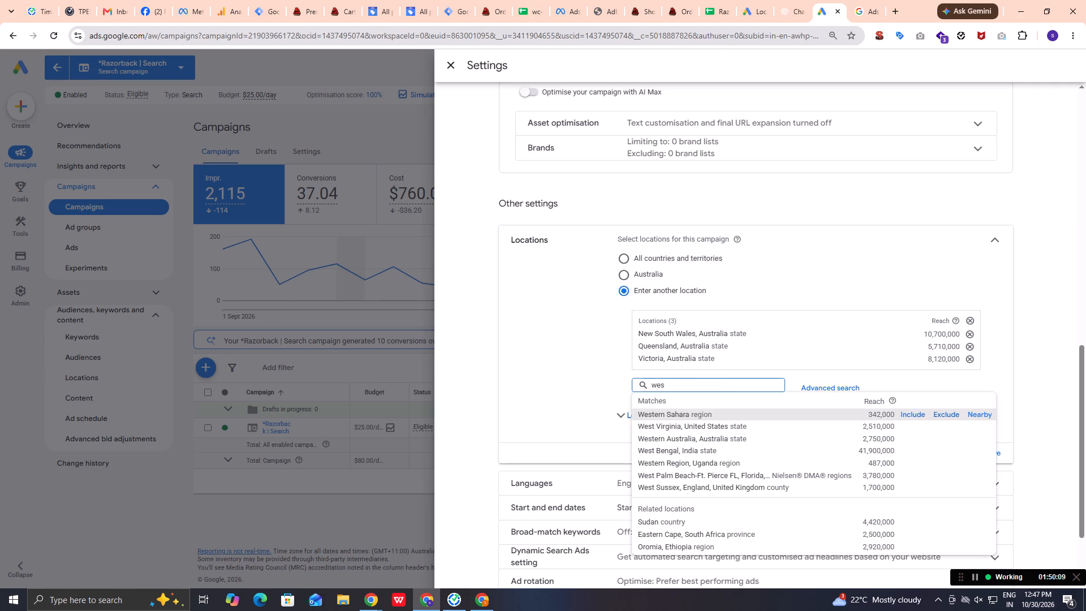
pyautogui.press('Down')
pyautogui.press('Down')
pyautogui.press('Down')
pyautogui.press('Up')
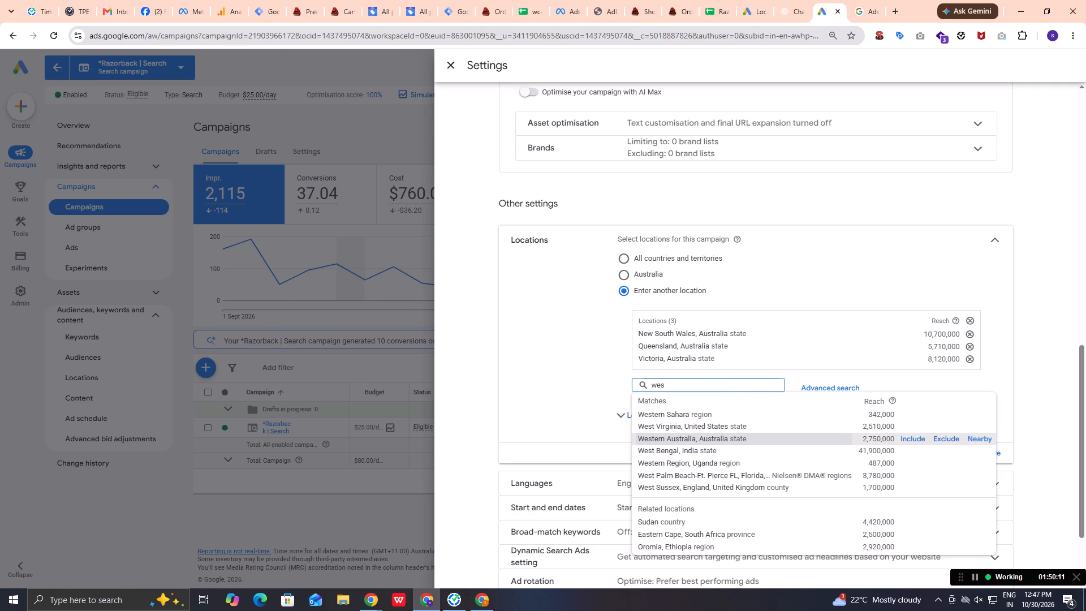
pyautogui.press('Return')
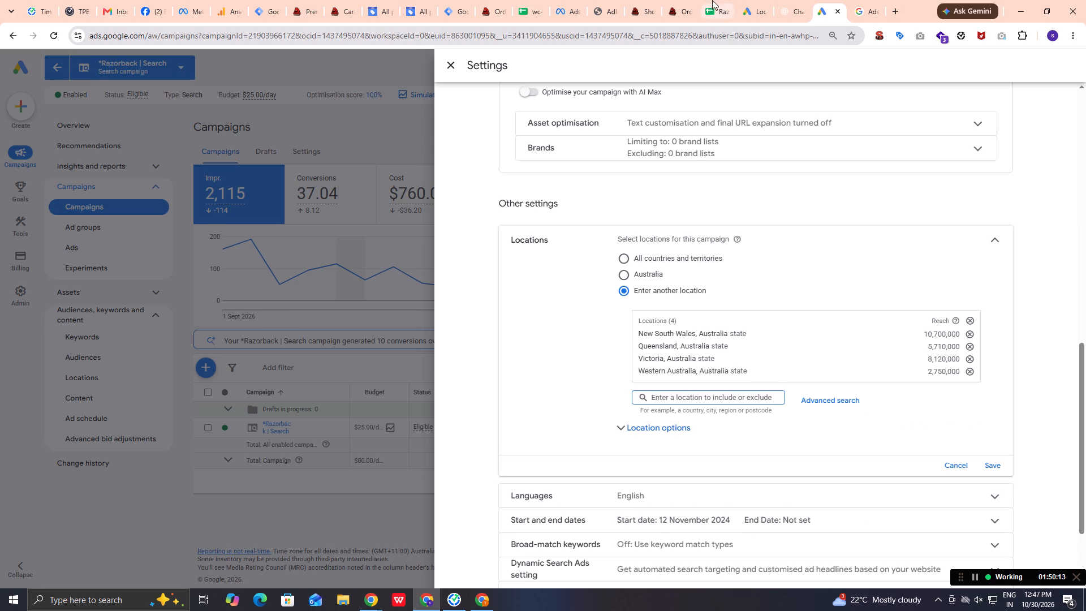
# Recheck the segmented states report for further Australian states with conversions in the *Razorback | Search campaign.
pyautogui.click(740, 0)
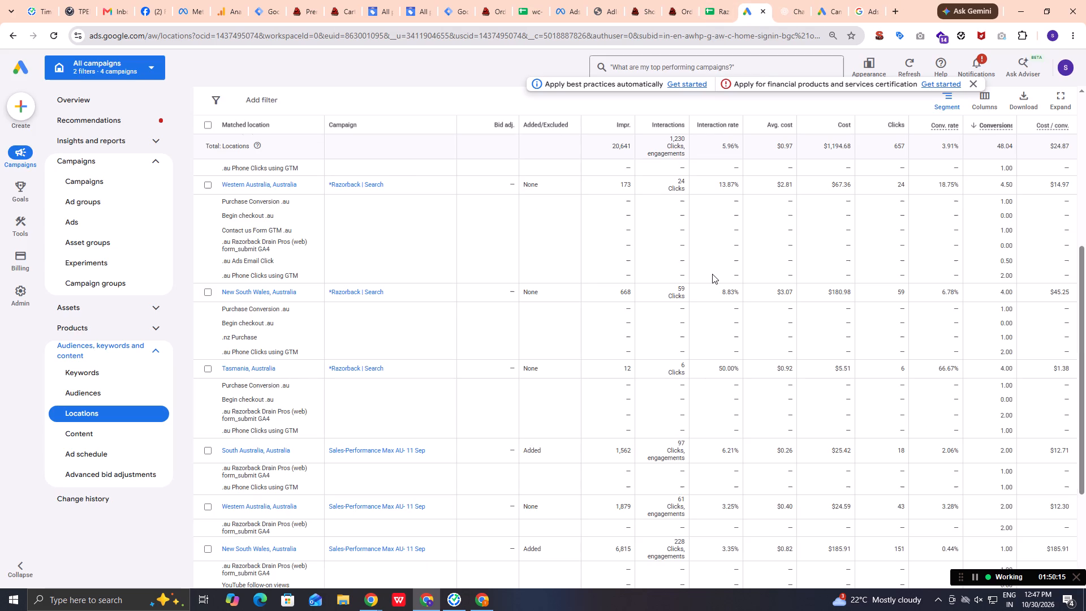
pyautogui.scroll(1, 712, 274)
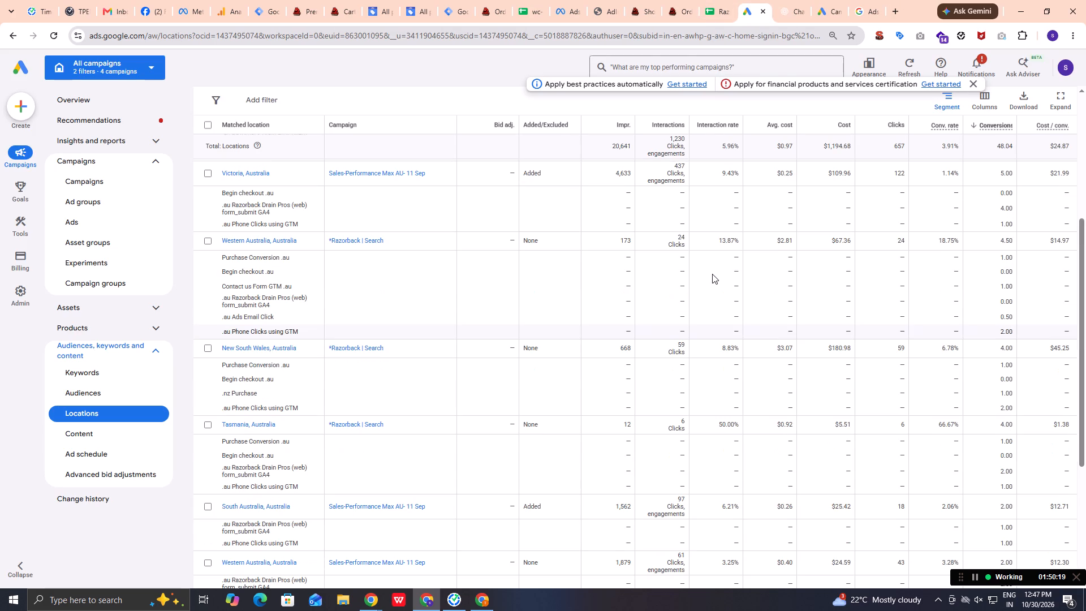
pyautogui.scroll(1, 712, 274)
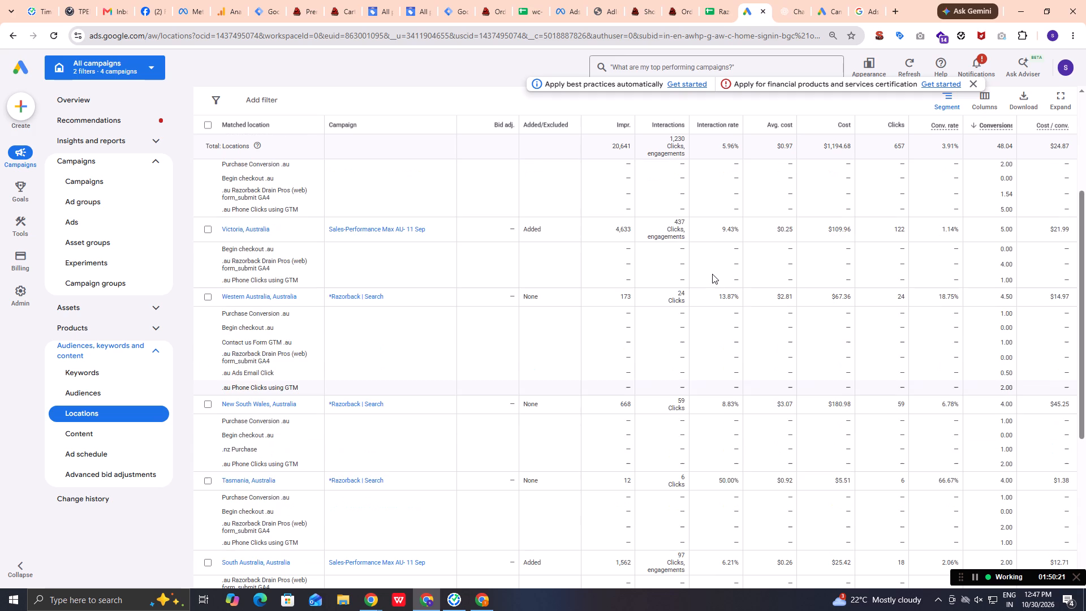
pyautogui.scroll(4, 712, 274)
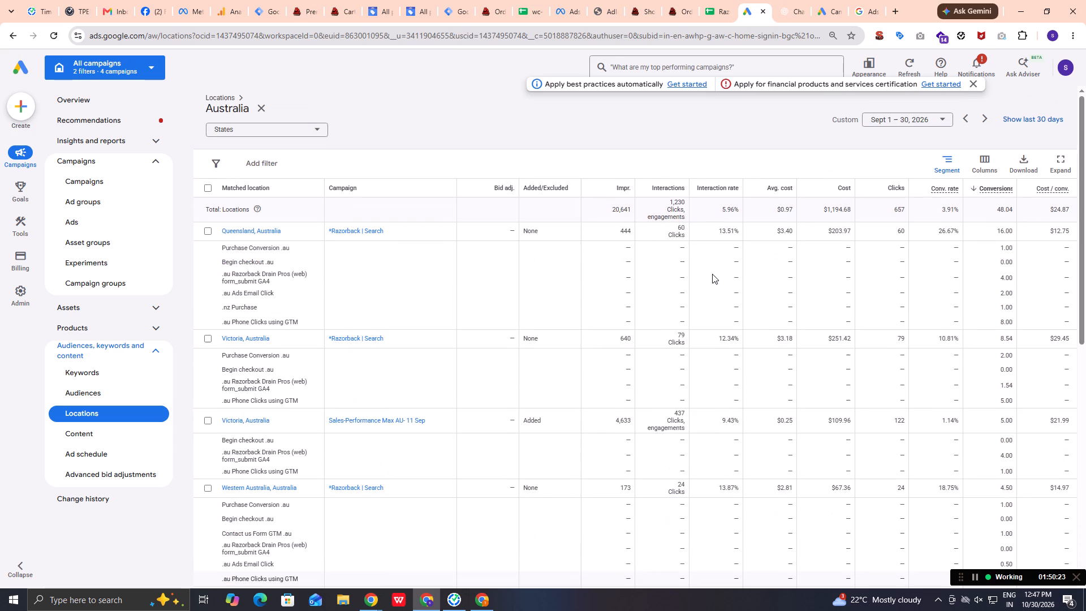
pyautogui.scroll(-4, 712, 274)
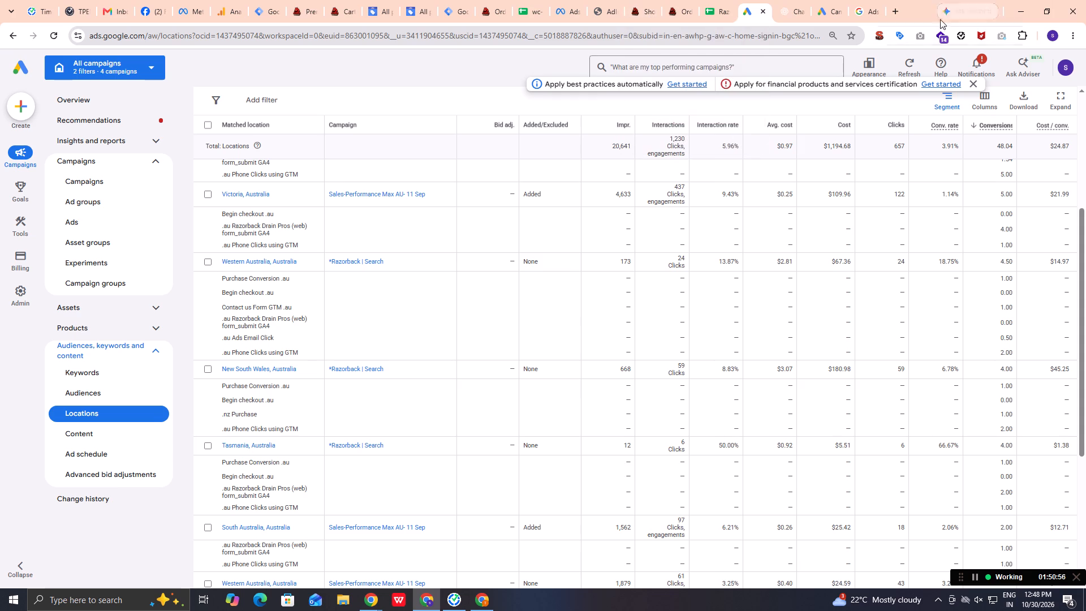
# Add the state Tasmania, Australia as an included location in the *Razorback | Search campaign settings.
pyautogui.click(873, 0)
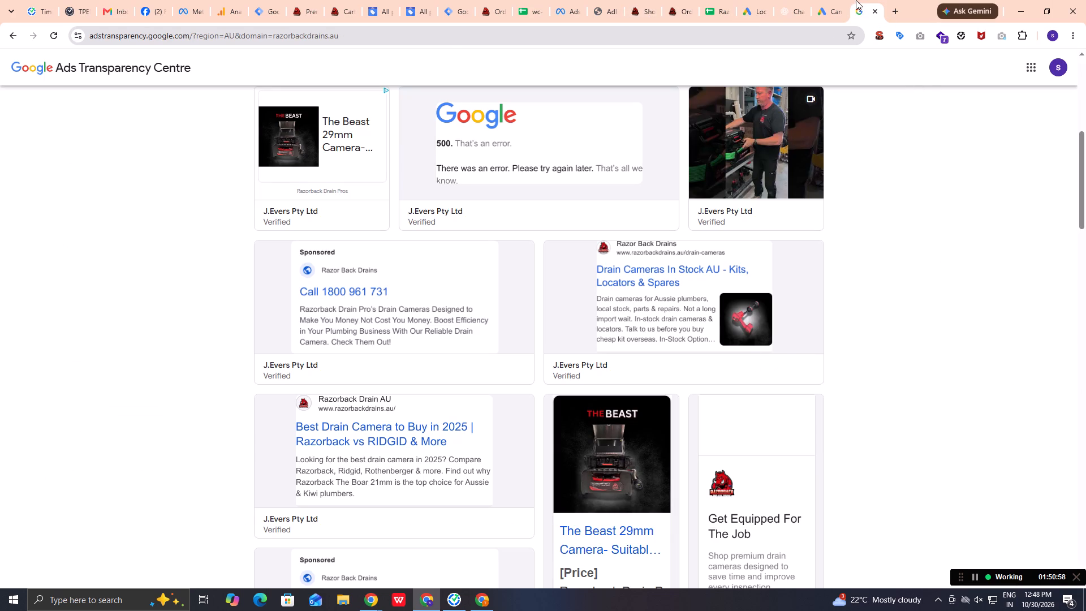
pyautogui.click(844, 2)
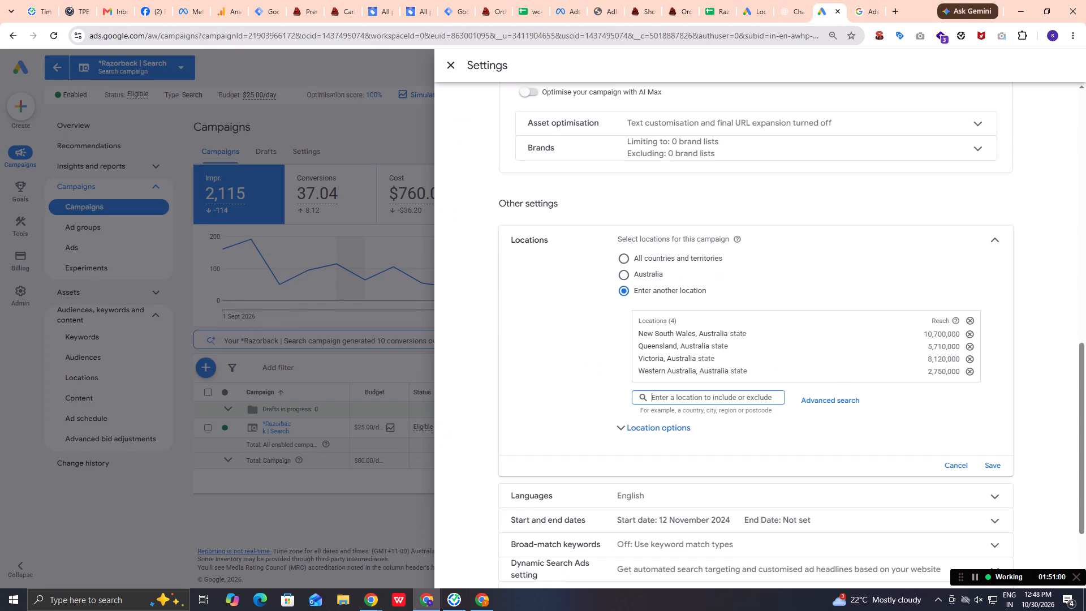
pyautogui.write('tas')
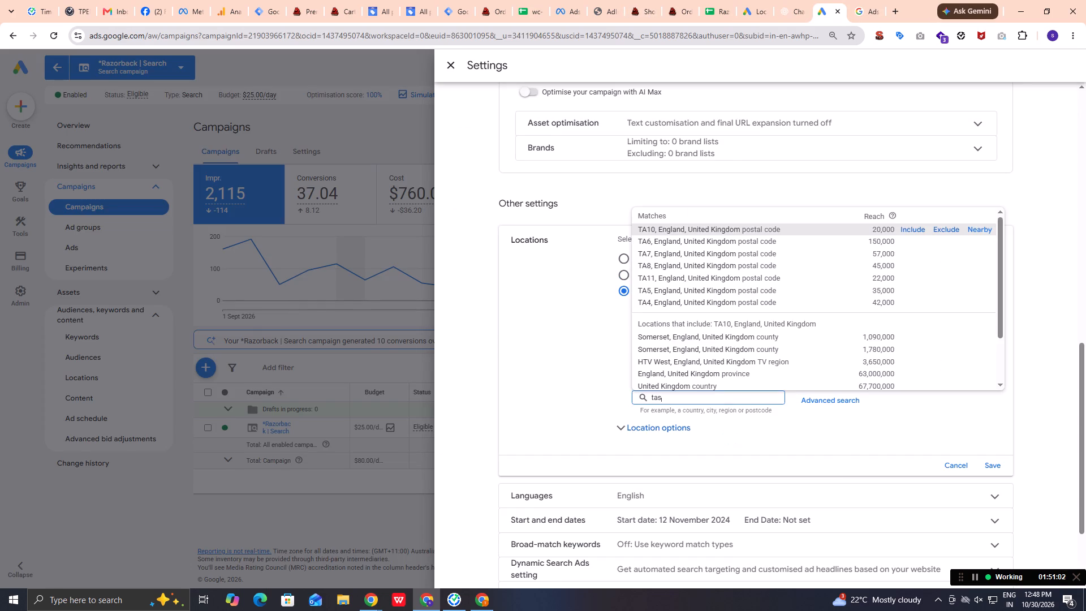
pyautogui.press('Down')
pyautogui.press('Up')
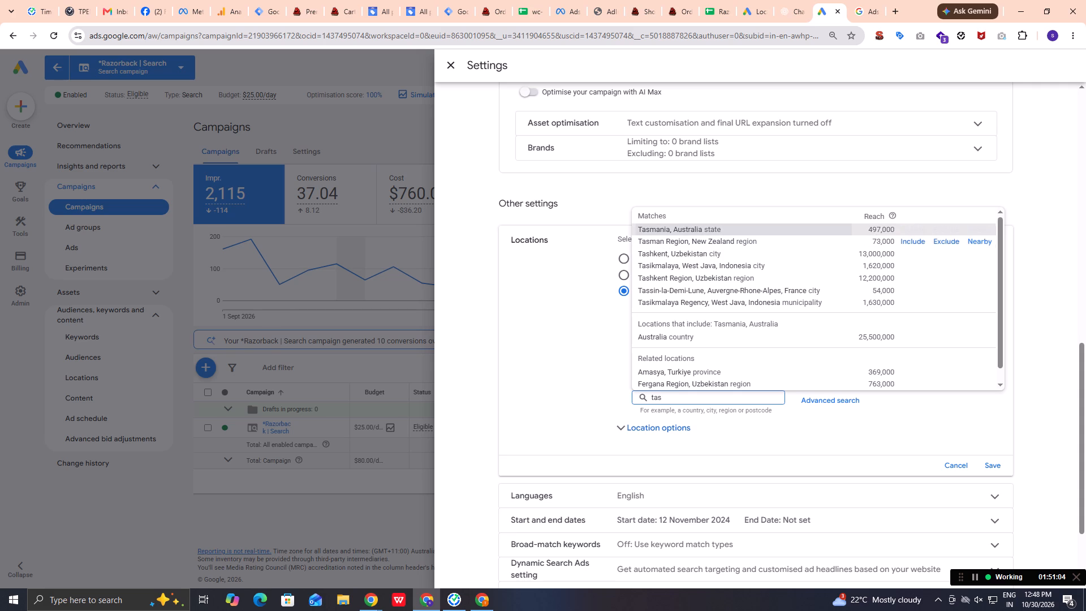
pyautogui.press('Return')
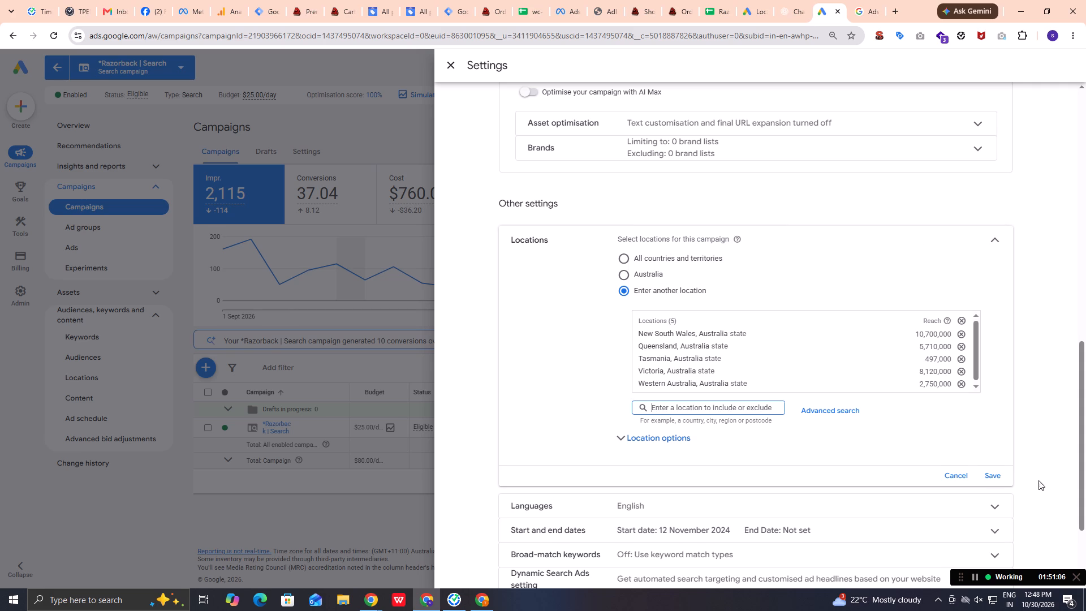
# Save the *Razorback | Search campaign's new location targeting and accept the removal of its previous locations.
pyautogui.click(992, 473)
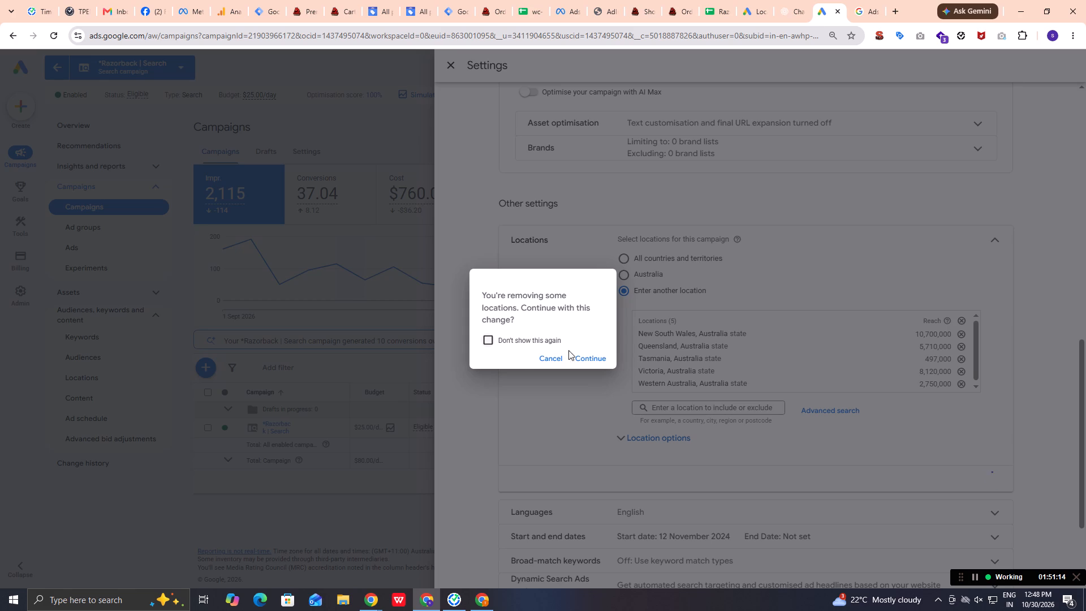
pyautogui.click(582, 358)
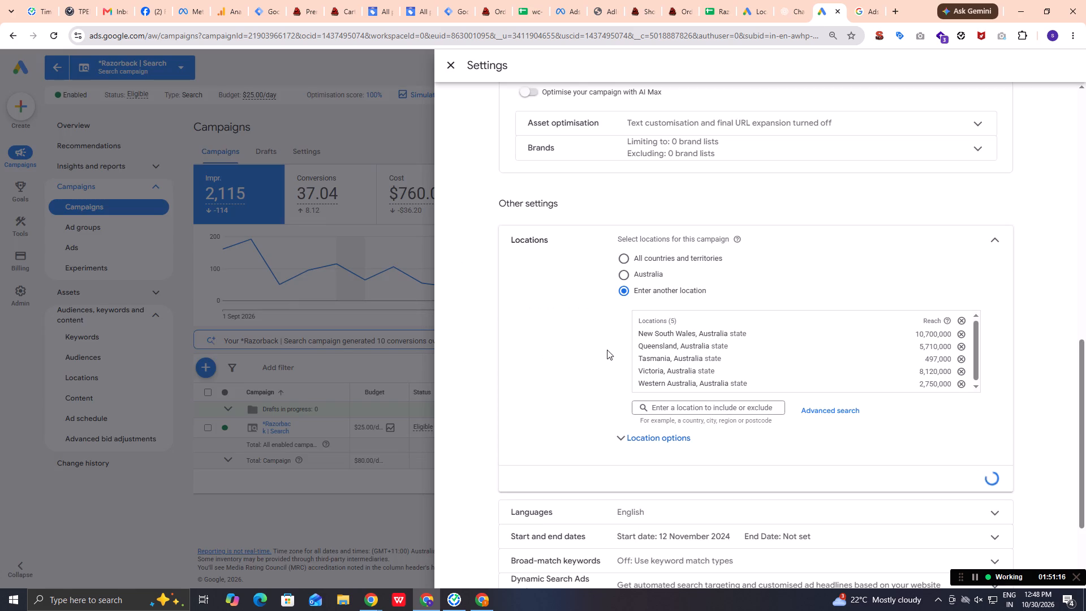
# Look over the AI Max section and other settings of the *Razorback | Search campaign.
pyautogui.scroll(3, 674, 335)
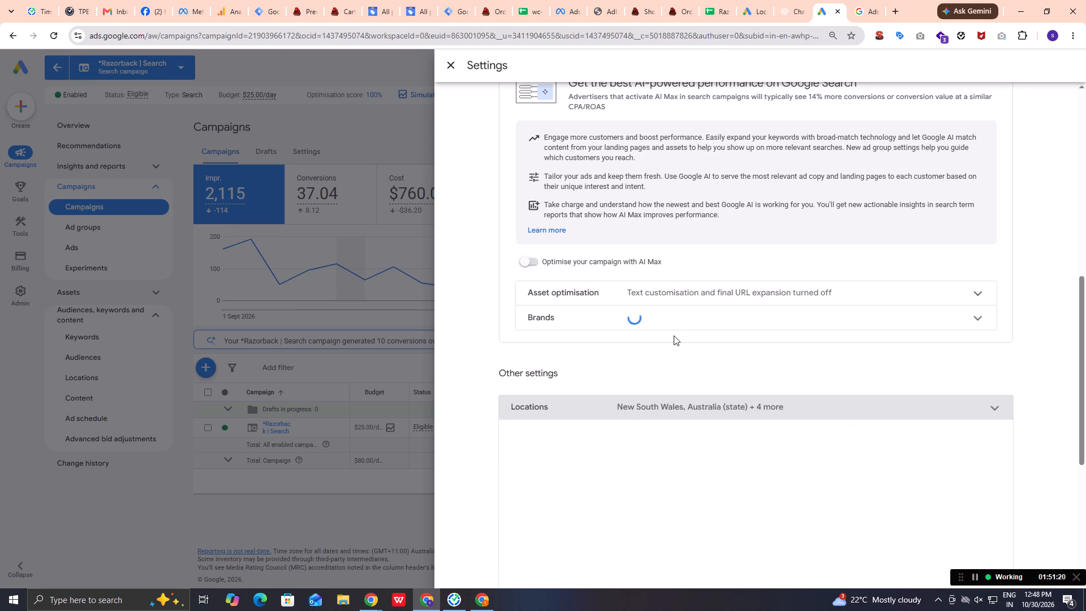
pyautogui.scroll(-2, 674, 335)
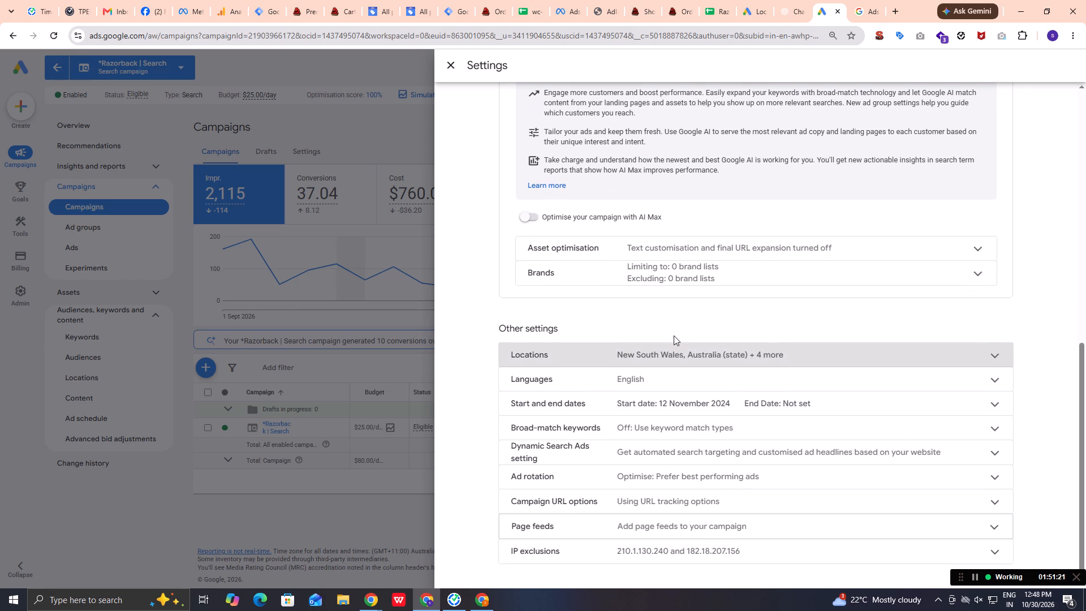
pyautogui.scroll(-1, 674, 335)
pyautogui.scroll(-1, 671, 397)
# Review the broad-match keywords and Dynamic Search Ads settings of the *Razorback | Search campaign, leaving both as they are.
pyautogui.click(686, 434)
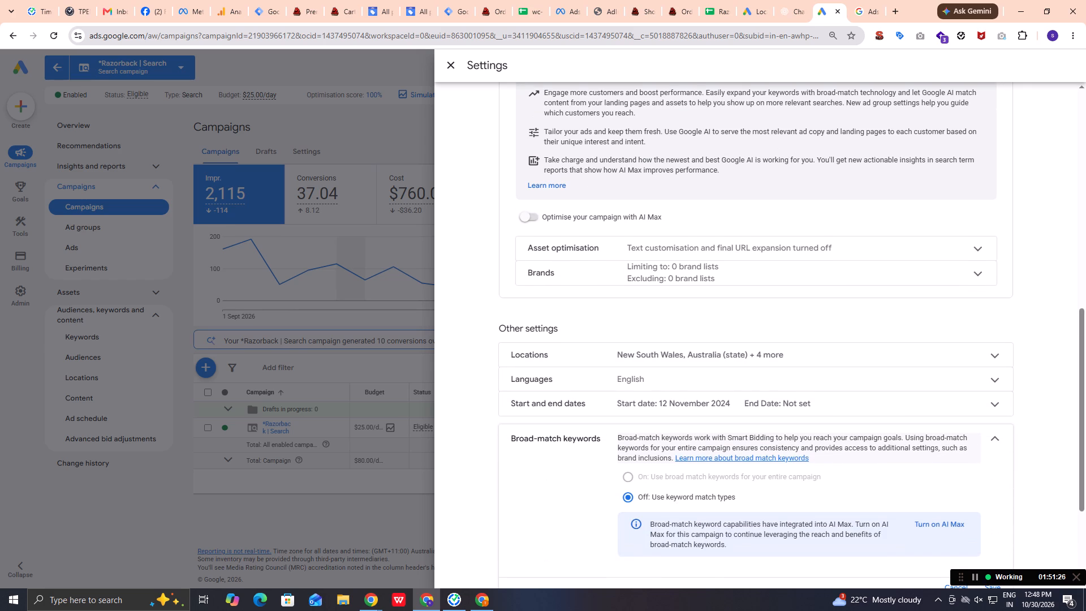
pyautogui.scroll(-1, 686, 434)
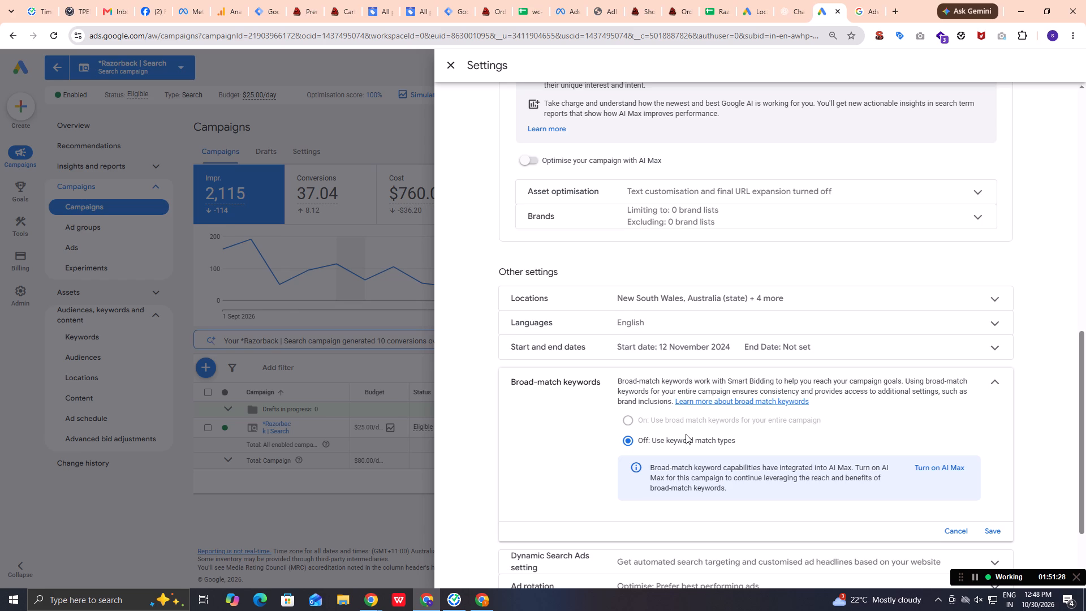
pyautogui.scroll(-1, 686, 434)
pyautogui.scroll(1, 686, 434)
pyautogui.scroll(-2, 686, 434)
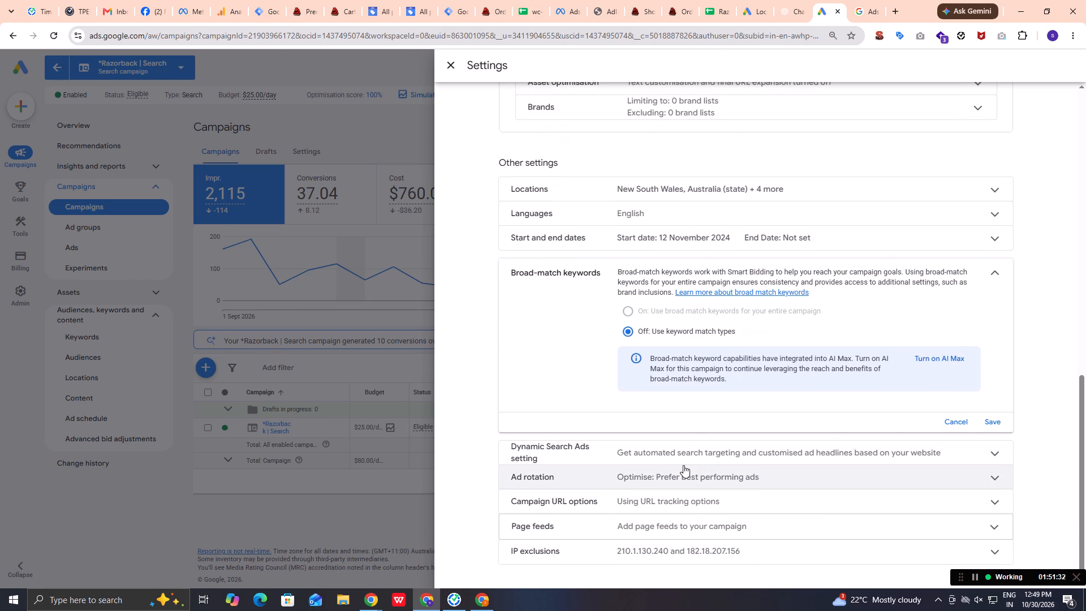
pyautogui.click(686, 459)
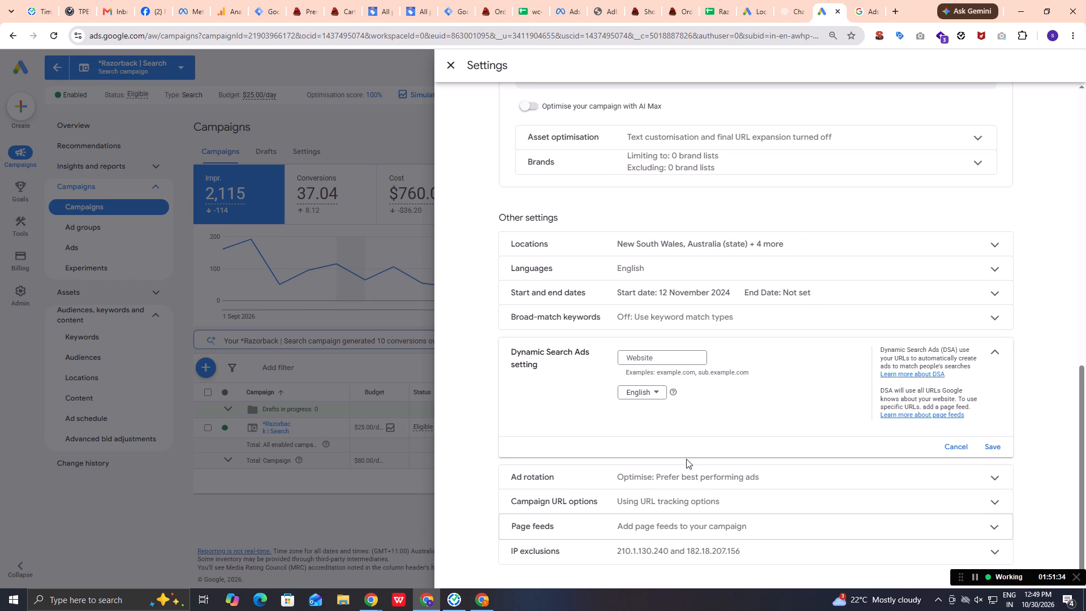
pyautogui.click(950, 441)
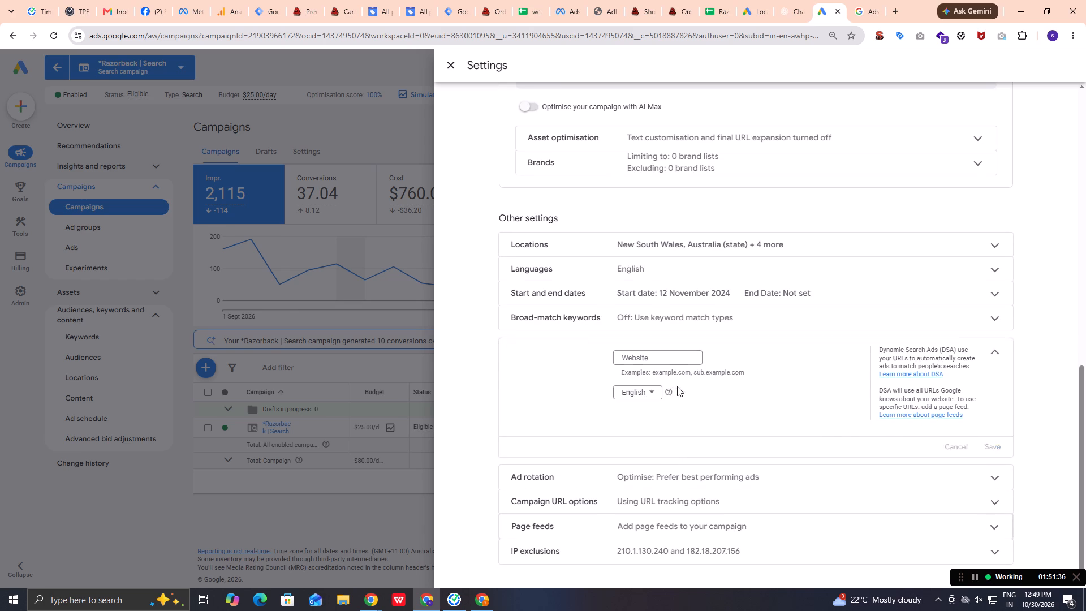
pyautogui.scroll(-3, 677, 386)
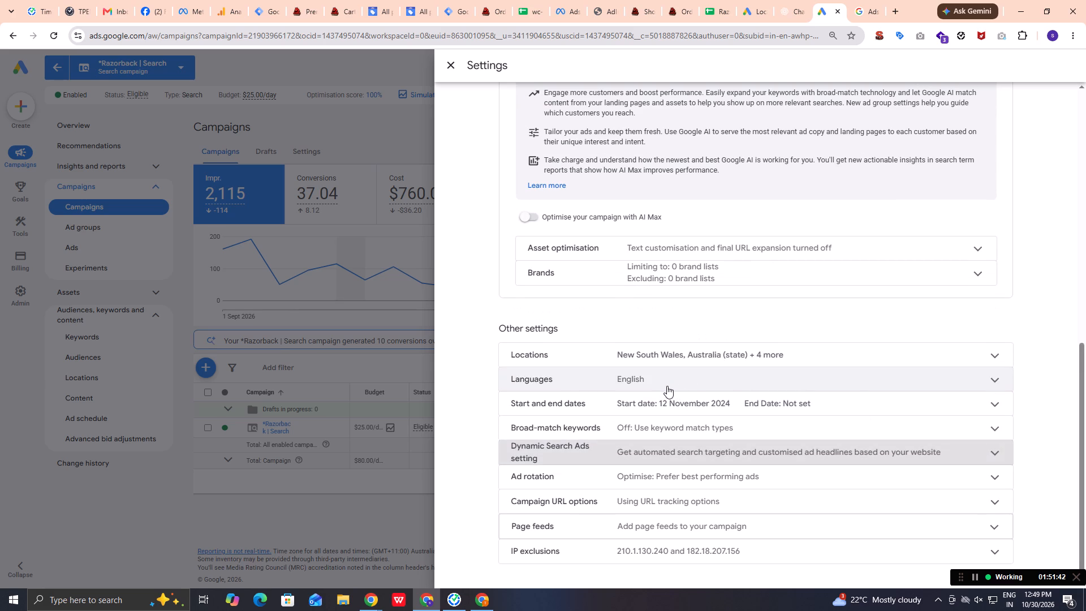
# Review the budget and bidding section and the campaign-specific conversion goals of the *Razorback | Search campaign without editing them.
pyautogui.scroll(2, 667, 386)
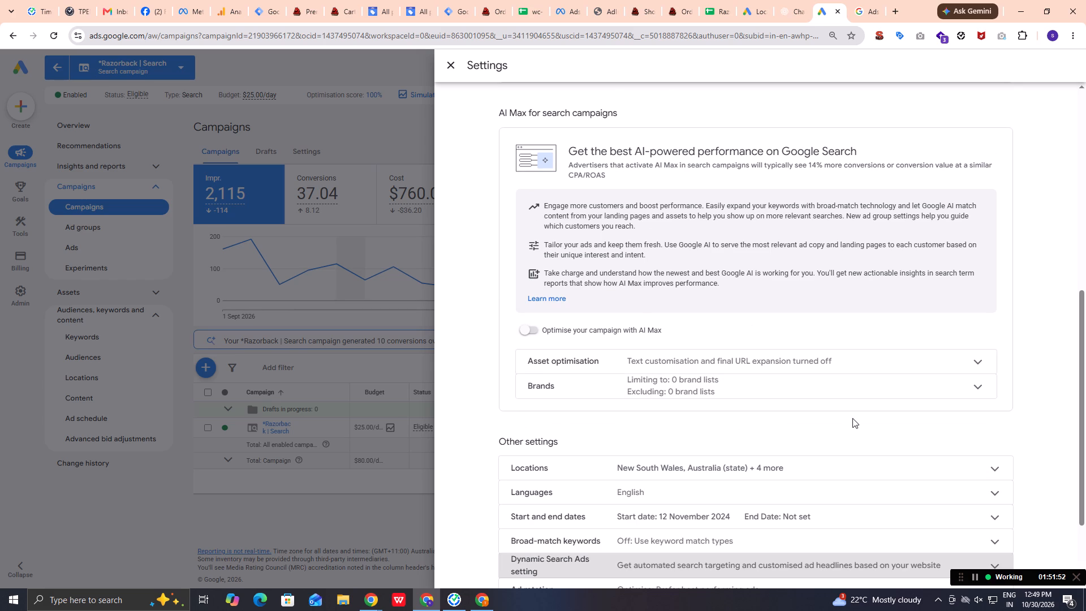
pyautogui.scroll(7, 852, 418)
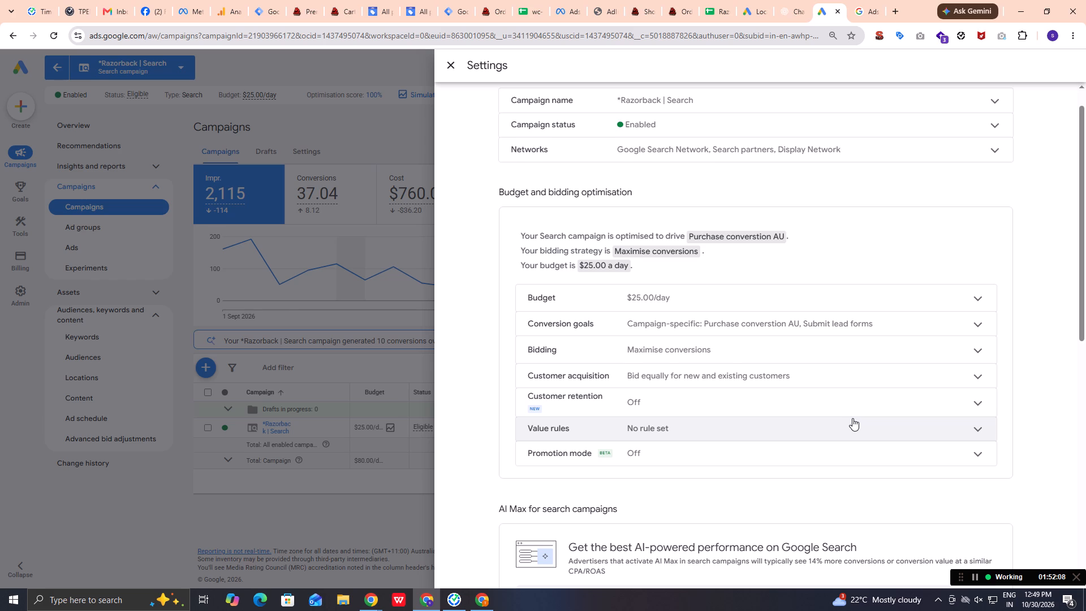
pyautogui.scroll(2, 852, 418)
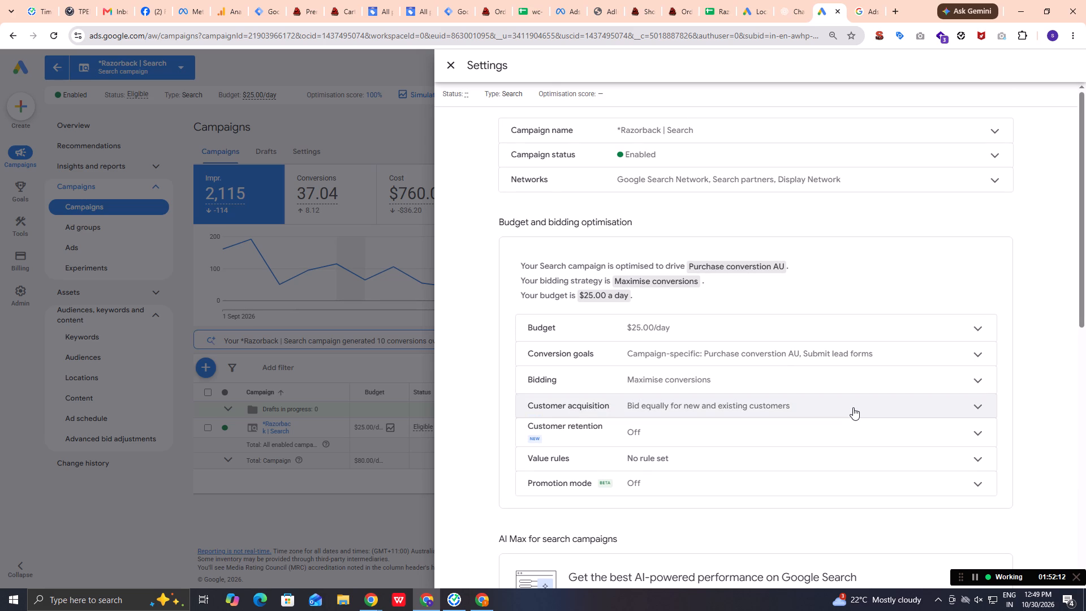
pyautogui.click(847, 363)
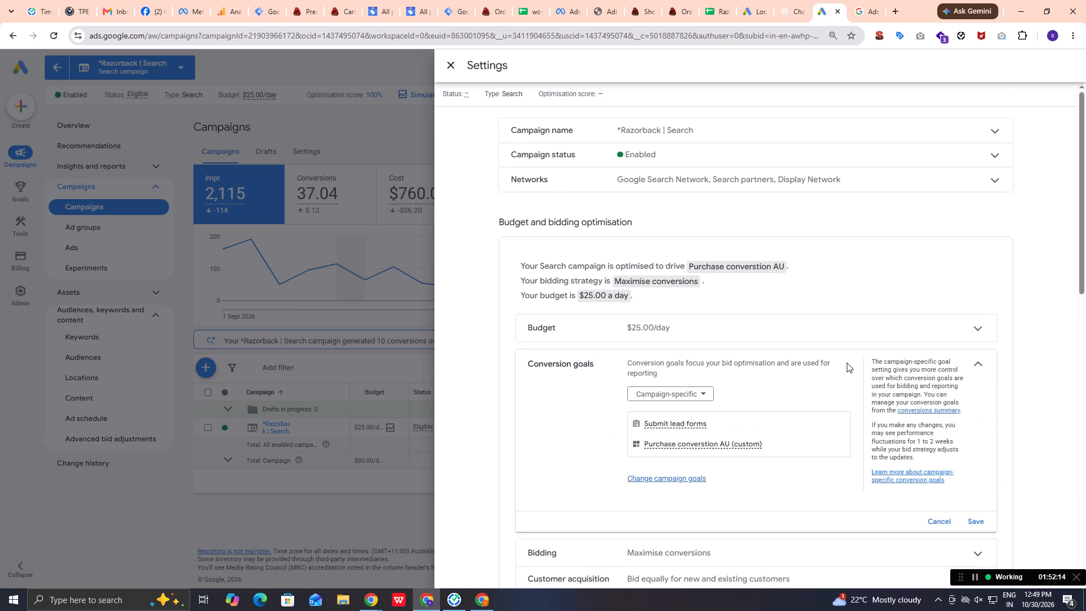
pyautogui.click(943, 524)
# Open the Networks setting of the *Razorback | Search campaign.
pyautogui.scroll(4, 748, 432)
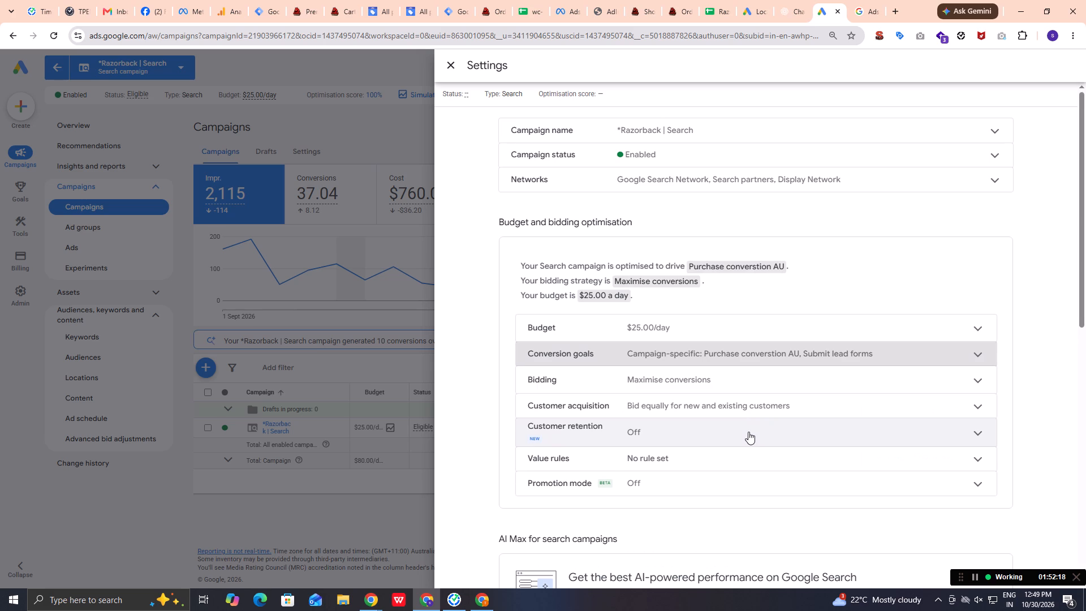
pyautogui.scroll(3, 753, 310)
pyautogui.scroll(3, 705, 249)
pyautogui.scroll(-3, 705, 249)
pyautogui.scroll(3, 705, 249)
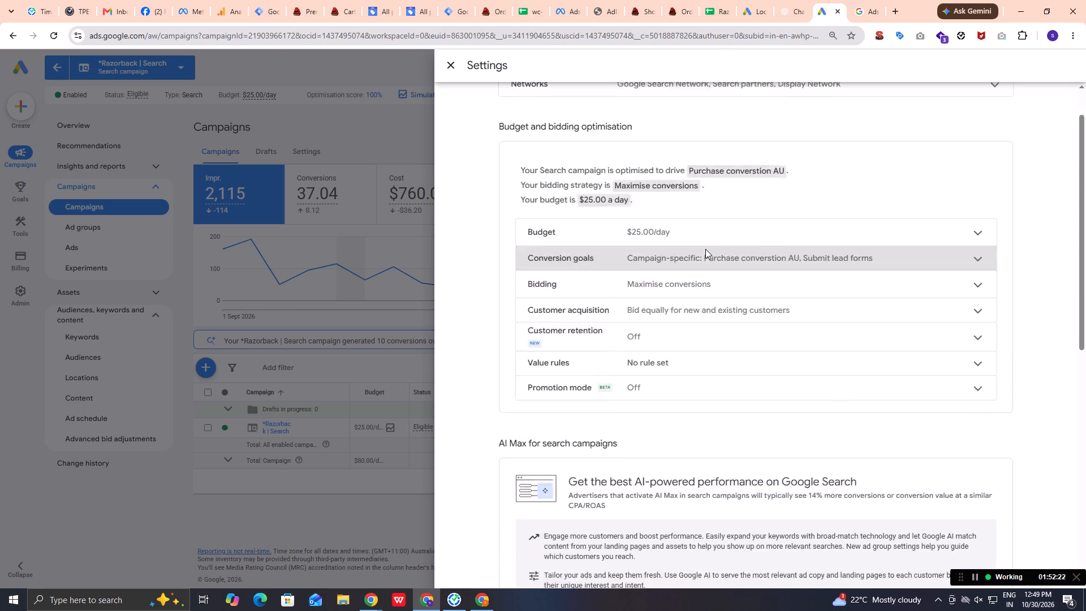
pyautogui.click(717, 180)
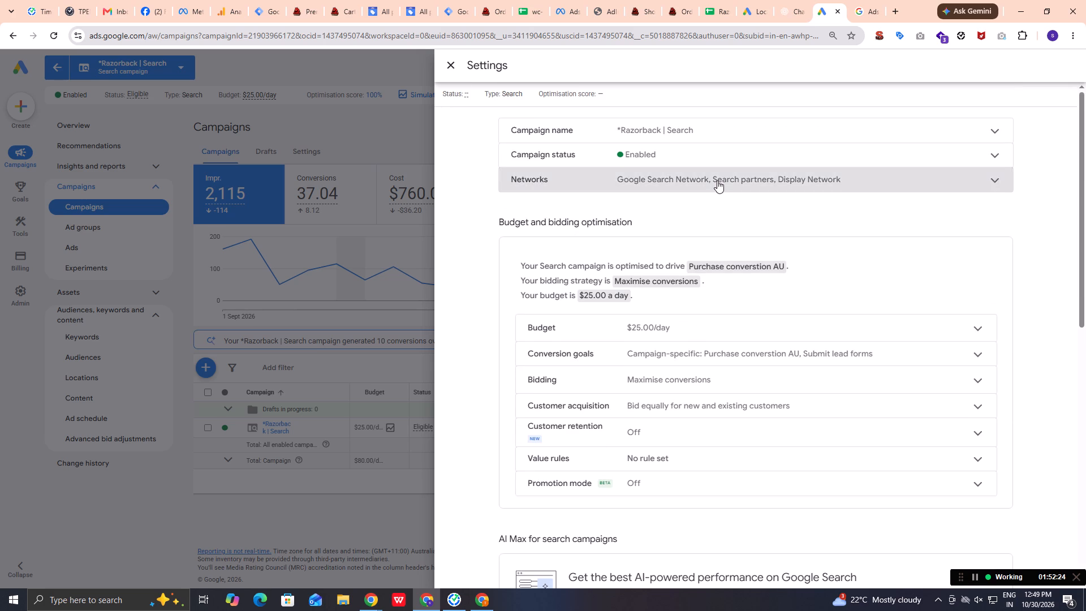
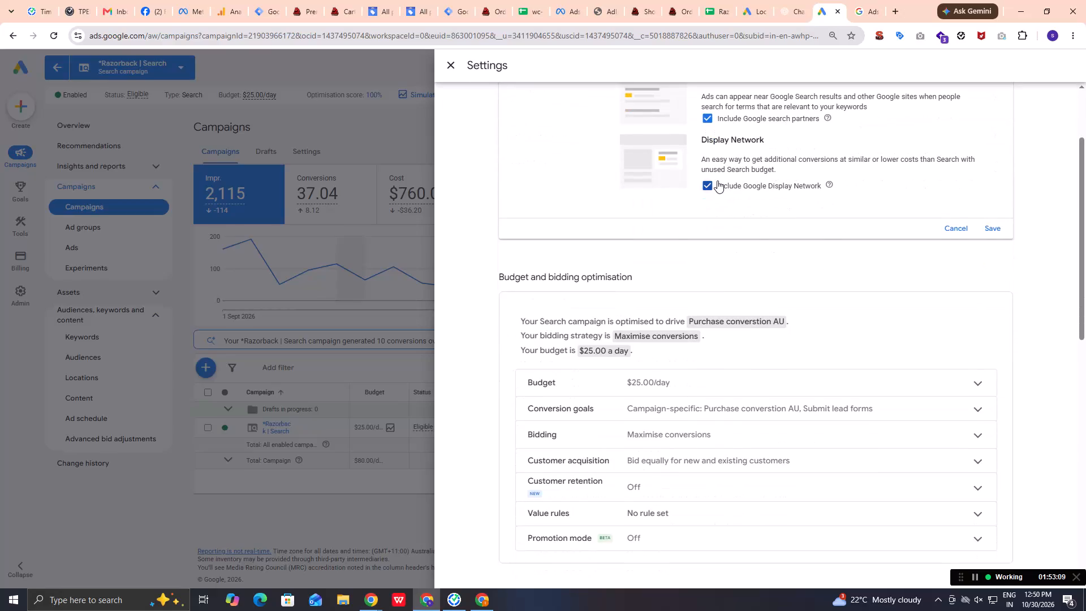
# Look through the Search campaign's remaining settings from budget and bidding to IP exclusions, and close the settings without saving.
pyautogui.scroll(-2, 717, 180)
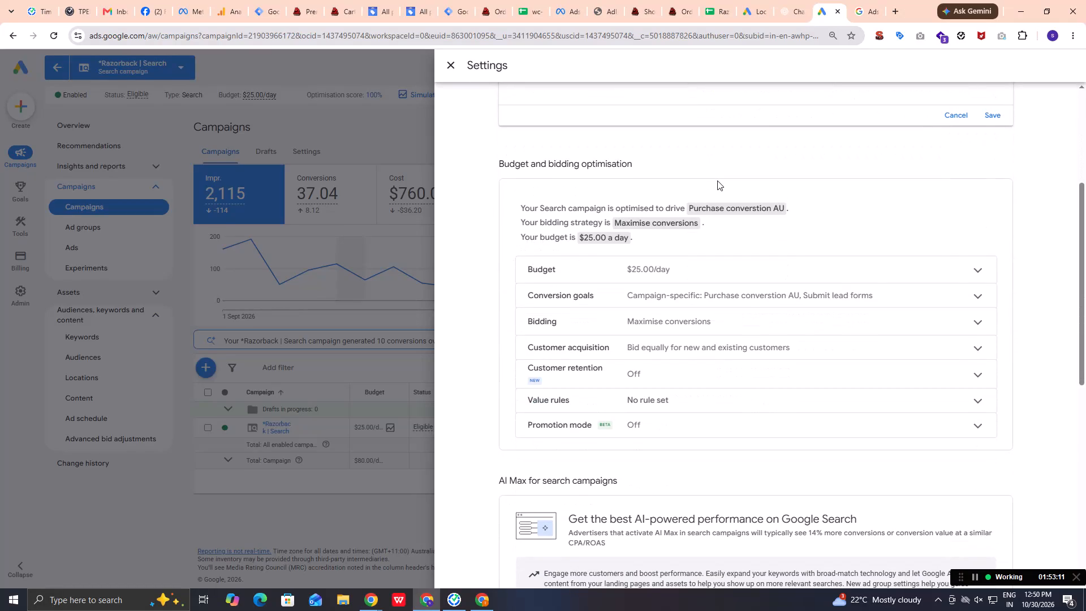
pyautogui.scroll(-1, 717, 180)
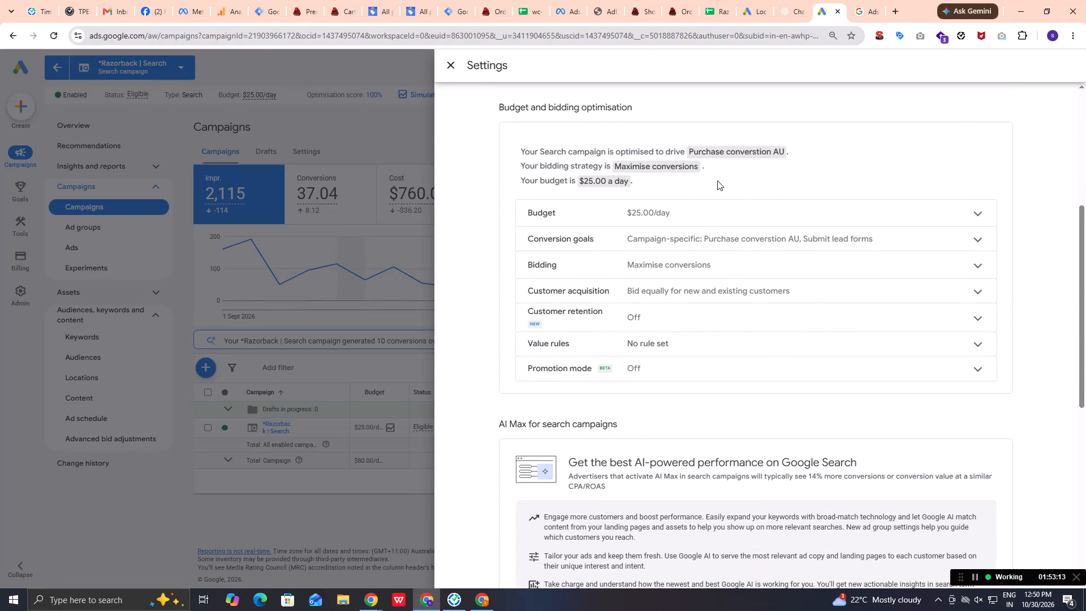
pyautogui.scroll(-2, 717, 180)
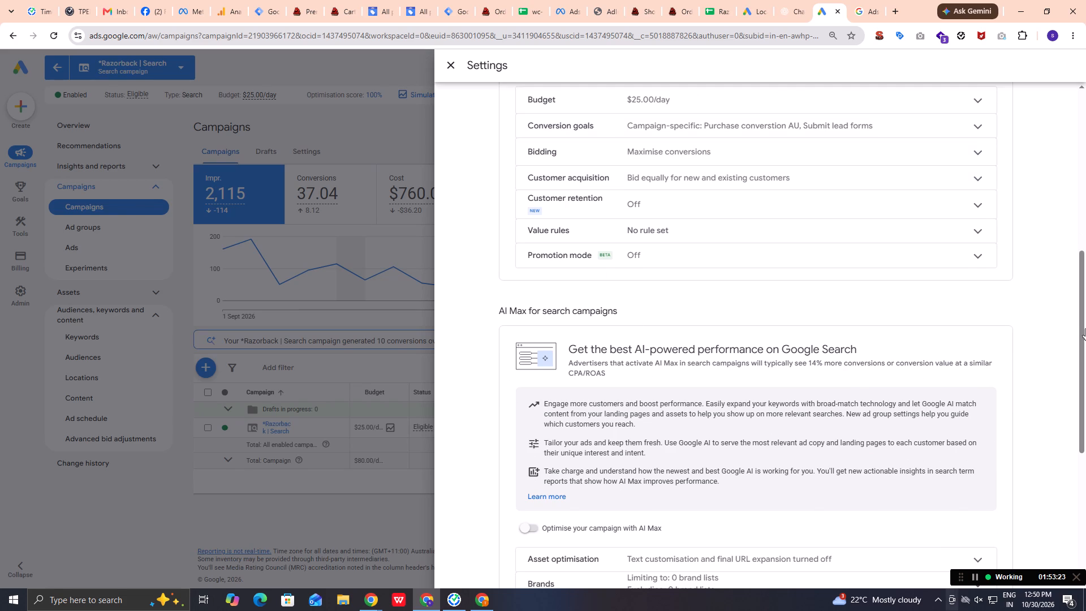
pyautogui.scroll(-5, 717, 391)
pyautogui.scroll(1, 717, 391)
pyautogui.scroll(-2, 898, 487)
pyautogui.scroll(1, 898, 487)
pyautogui.scroll(-5, 898, 487)
pyautogui.scroll(-6, 898, 536)
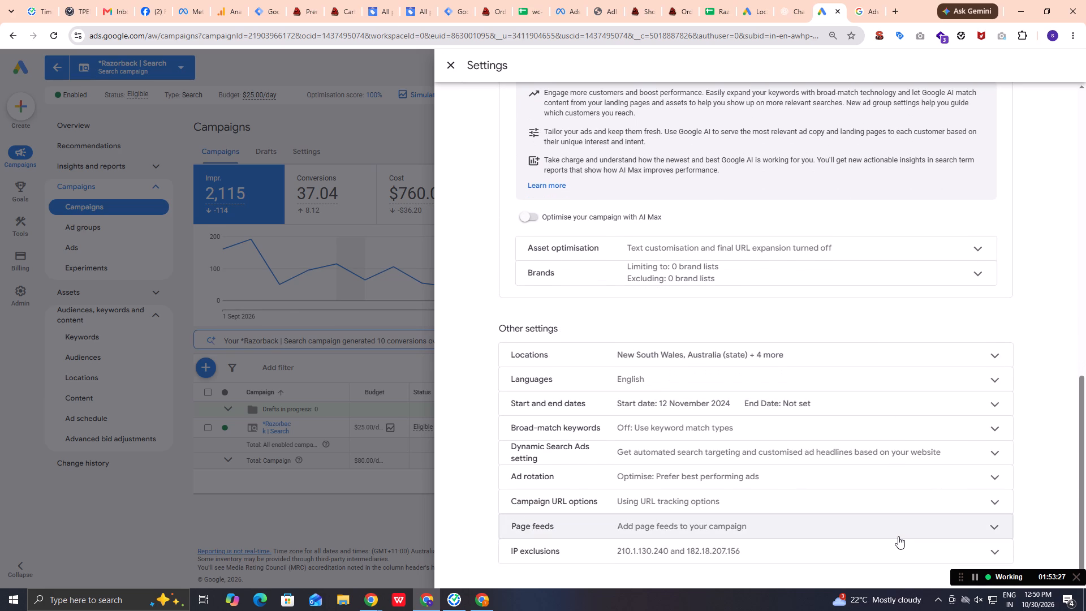
pyautogui.scroll(-1, 898, 536)
pyautogui.moveTo(956, 573); pyautogui.dragTo(958, 562)
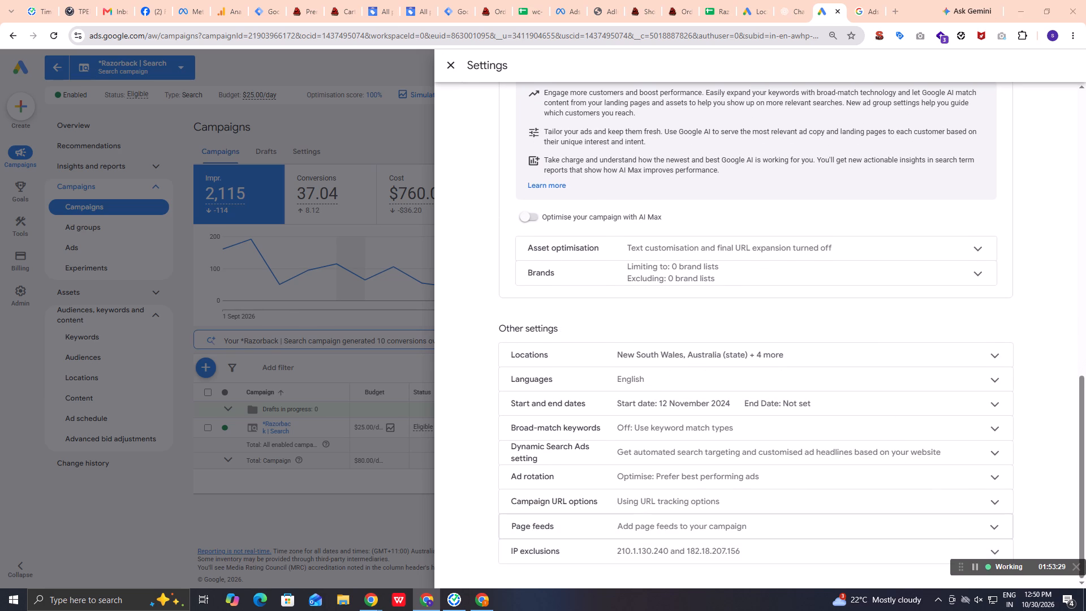
pyautogui.moveTo(958, 562); pyautogui.dragTo(962, 540)
pyautogui.scroll(-4, 962, 540)
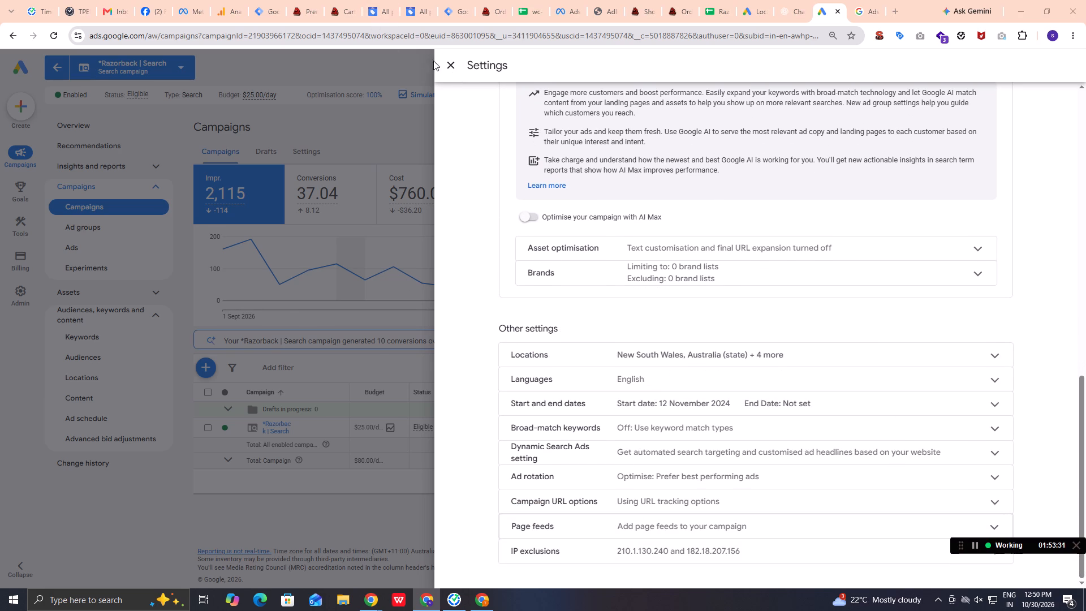
pyautogui.click(447, 67)
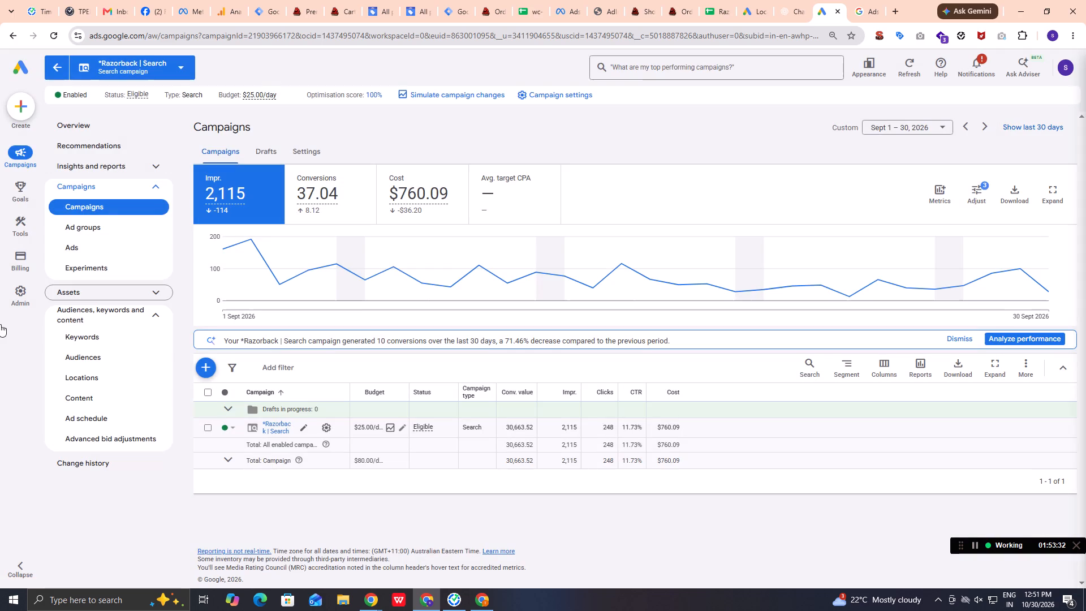
# Review the account's conversion goals summary, including the Purchase goal's conversion actions and the custom goals.
pyautogui.click(17, 188)
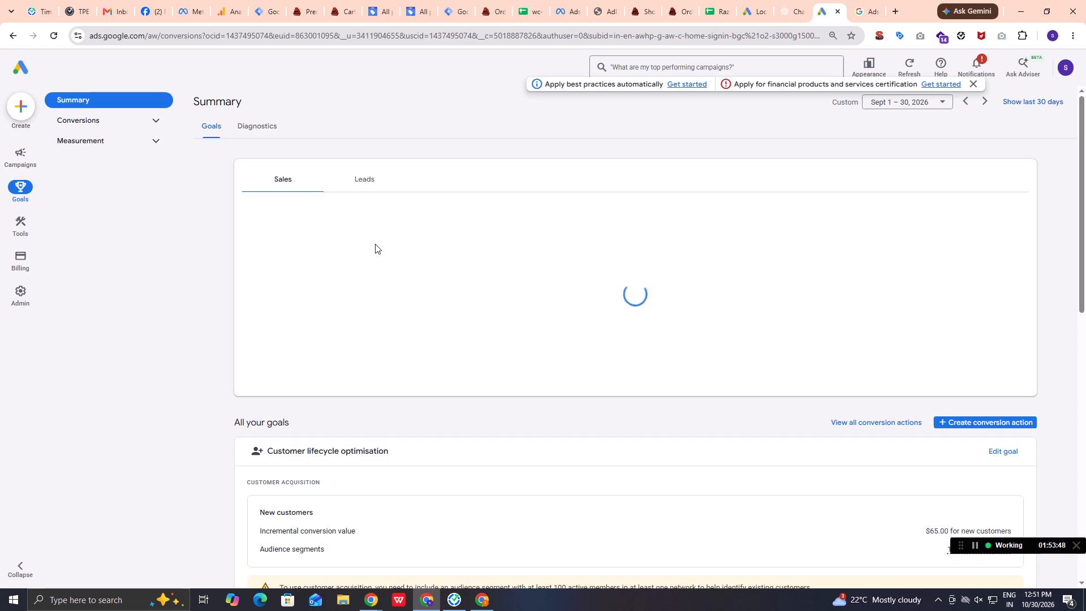
pyautogui.scroll(-5, 375, 244)
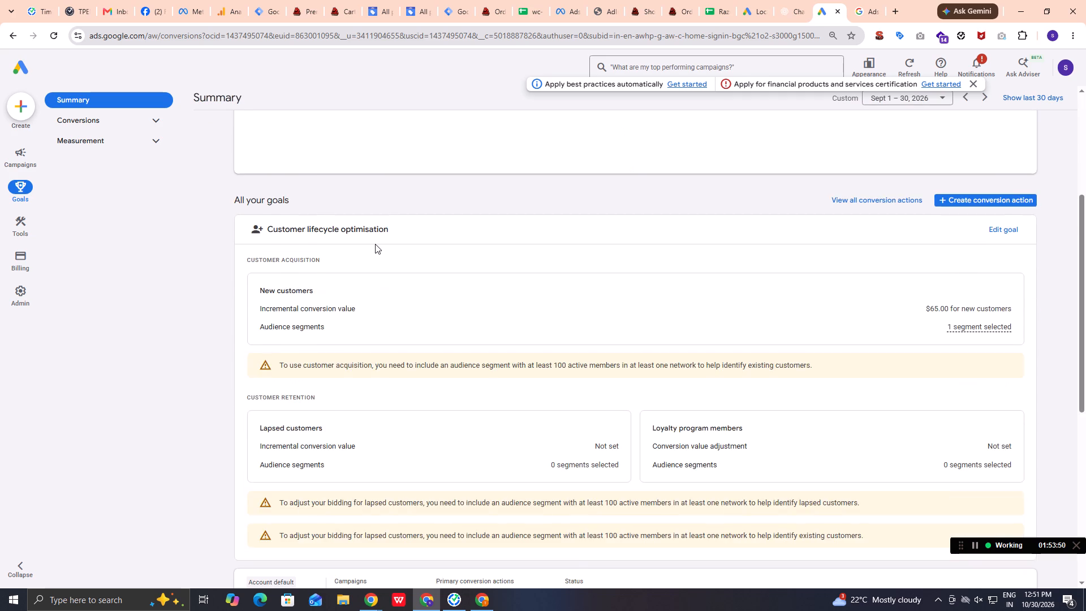
pyautogui.scroll(-6, 375, 244)
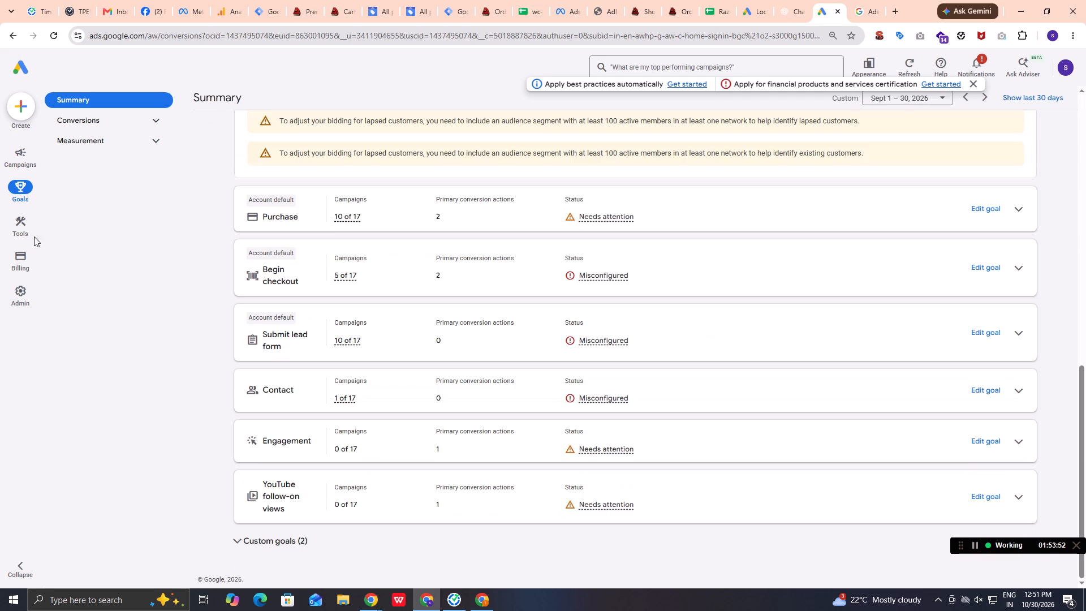
pyautogui.click(1019, 212)
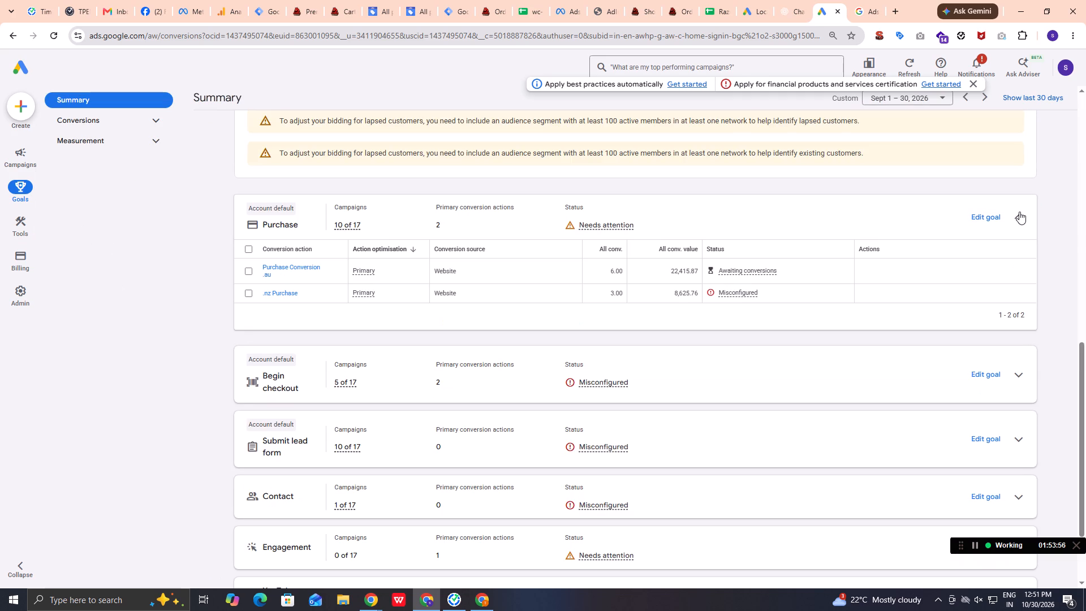
pyautogui.scroll(-2, 876, 363)
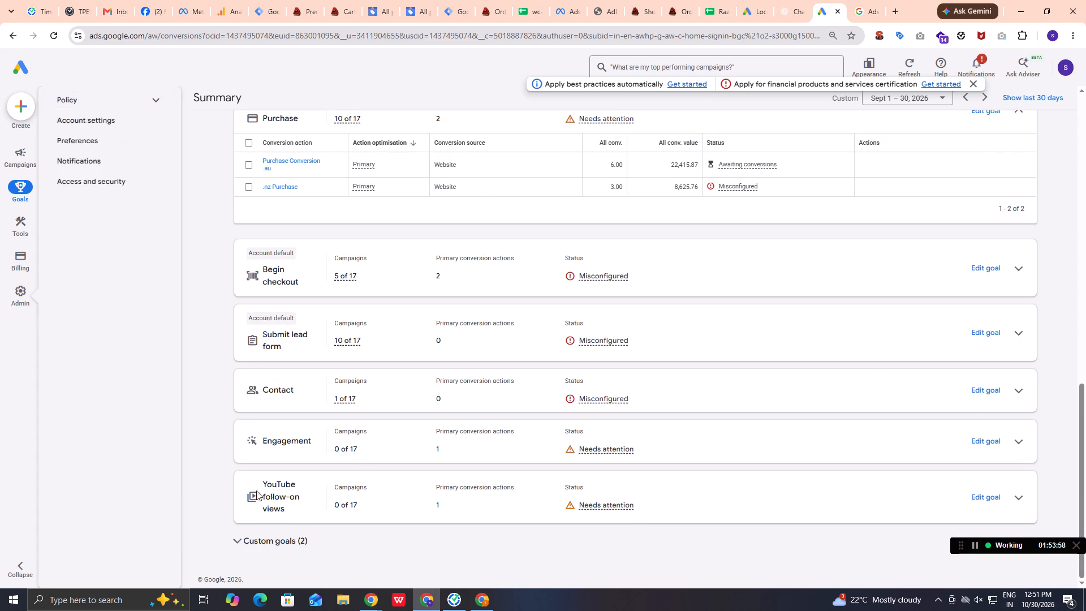
pyautogui.click(295, 532)
pyautogui.scroll(-1, 303, 514)
pyautogui.scroll(1, 303, 514)
pyautogui.scroll(-1, 303, 514)
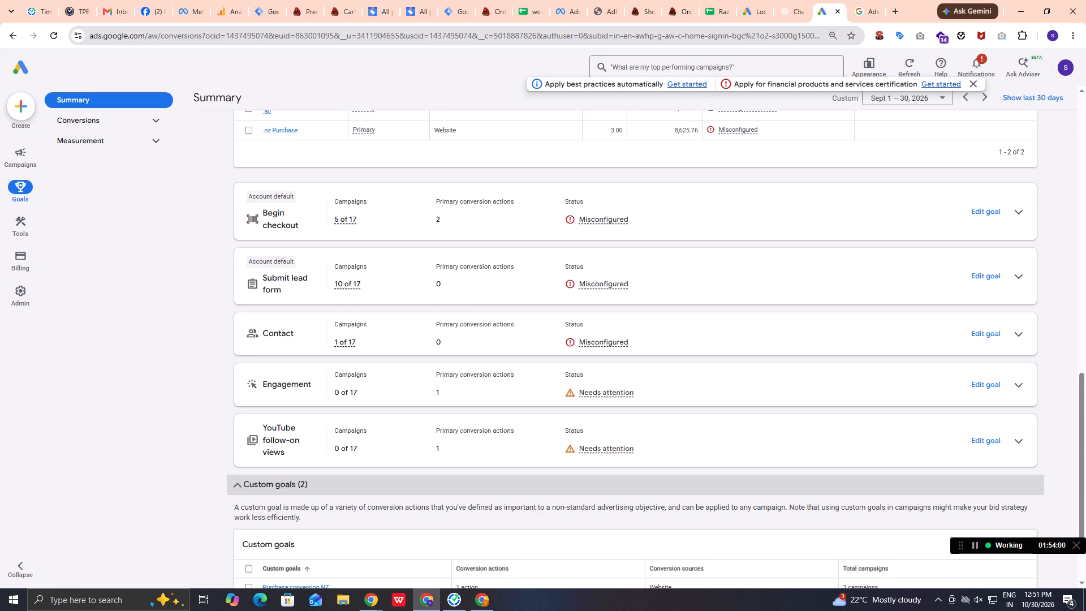
pyautogui.scroll(-3, 299, 468)
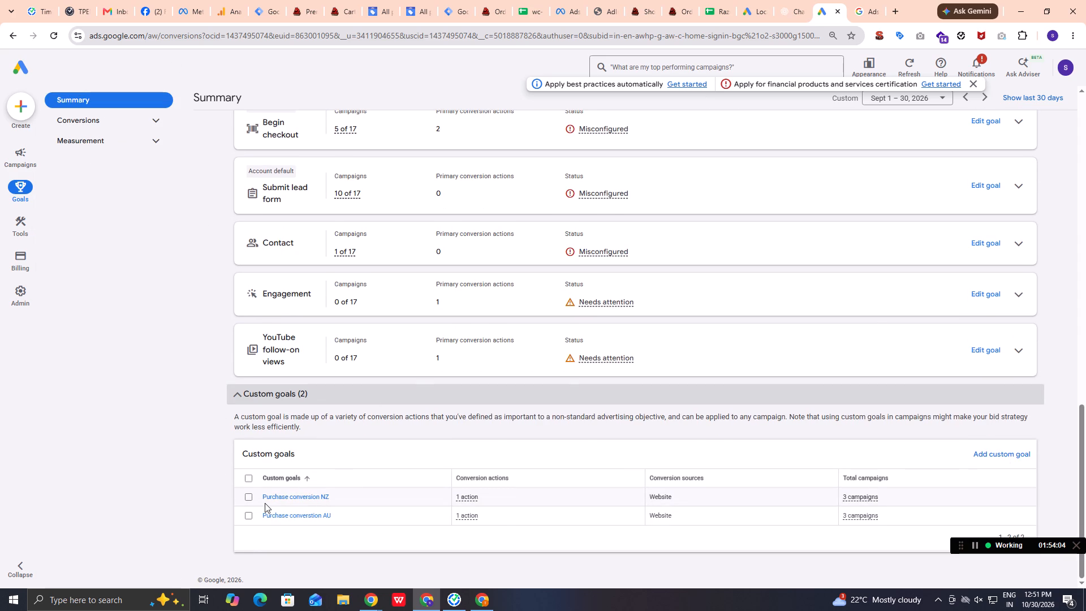
# Inspect the conversion actions assigned to the Purchase conversion NZ custom goal without changing it.
pyautogui.click(274, 492)
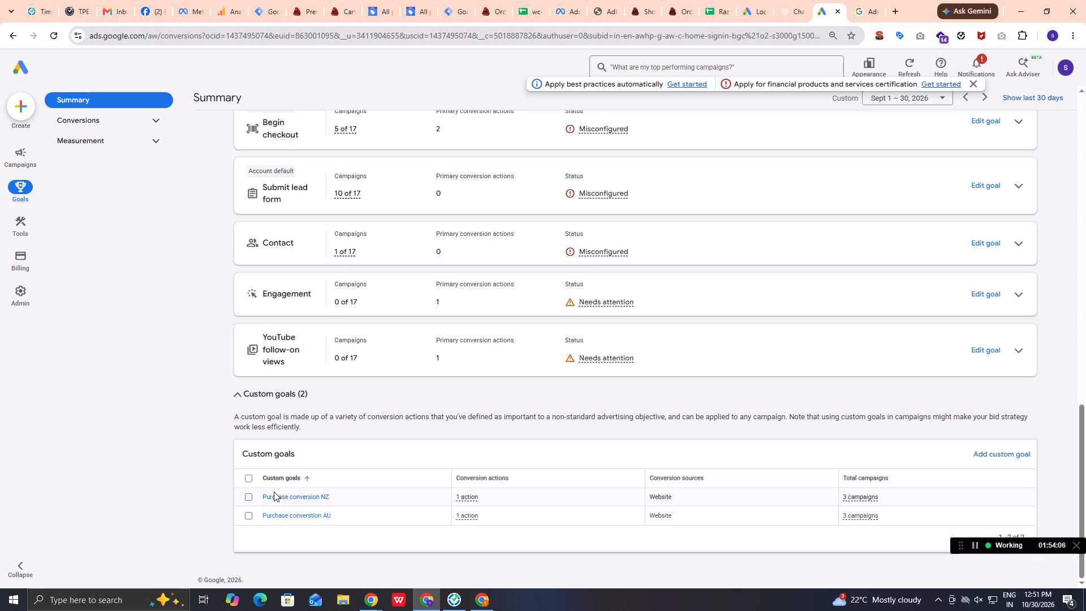
pyautogui.click(240, 497)
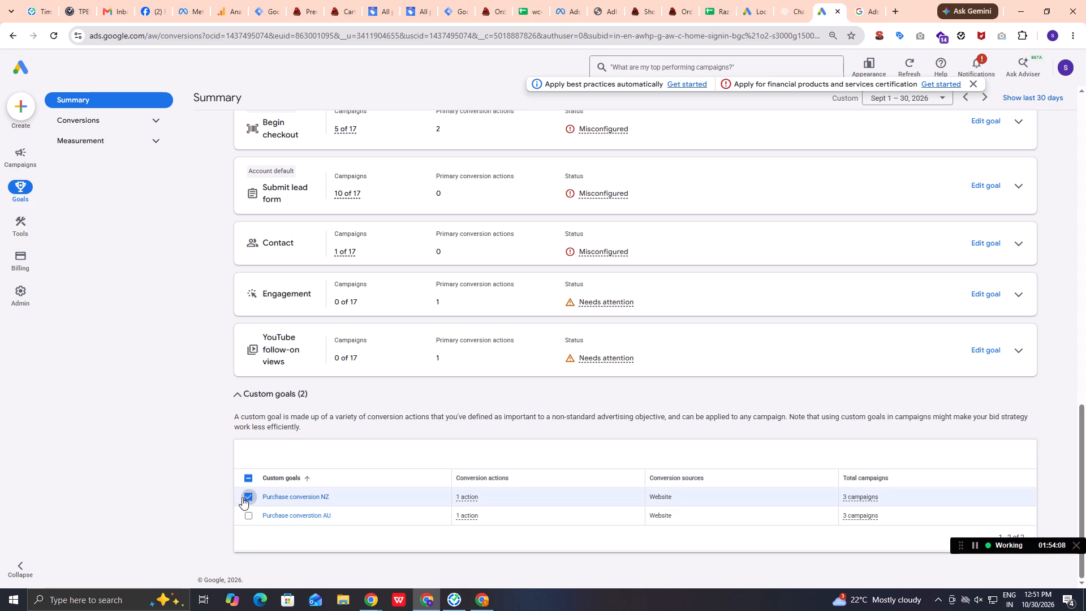
pyautogui.click(298, 448)
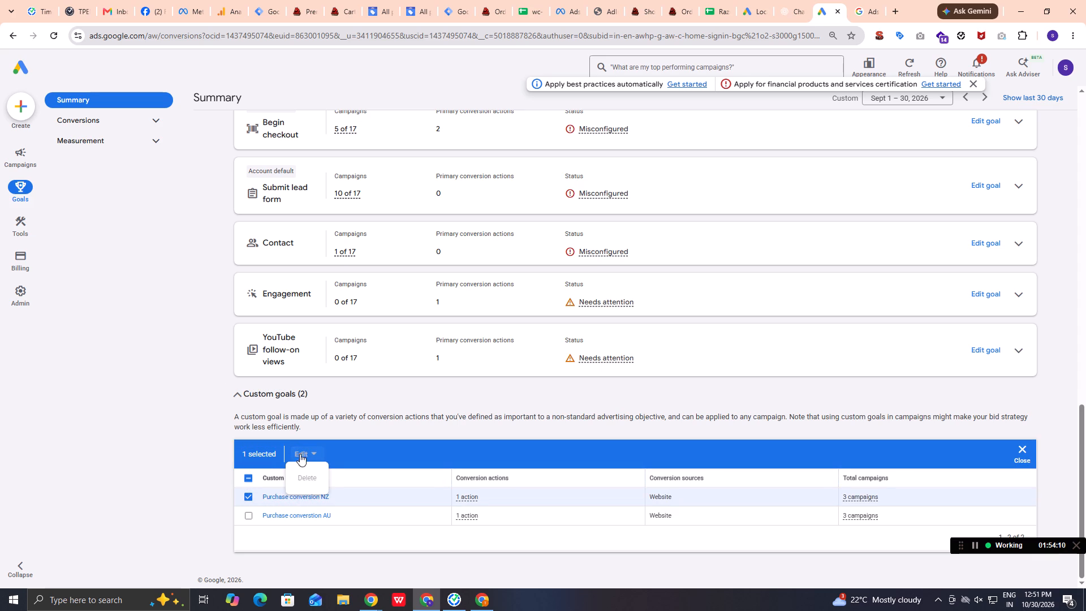
pyautogui.click(269, 497)
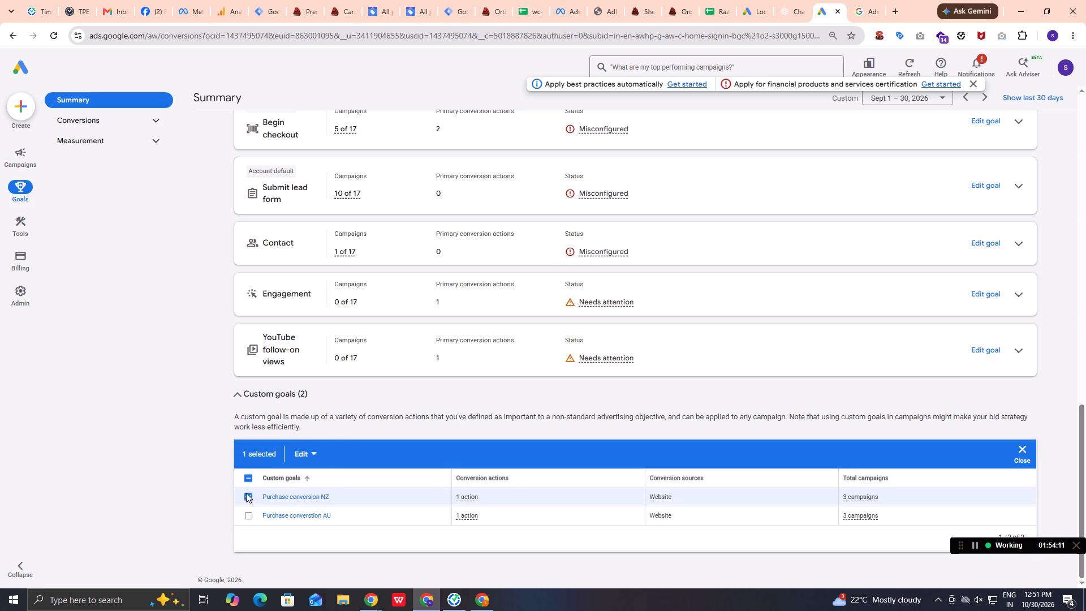
pyautogui.click(243, 492)
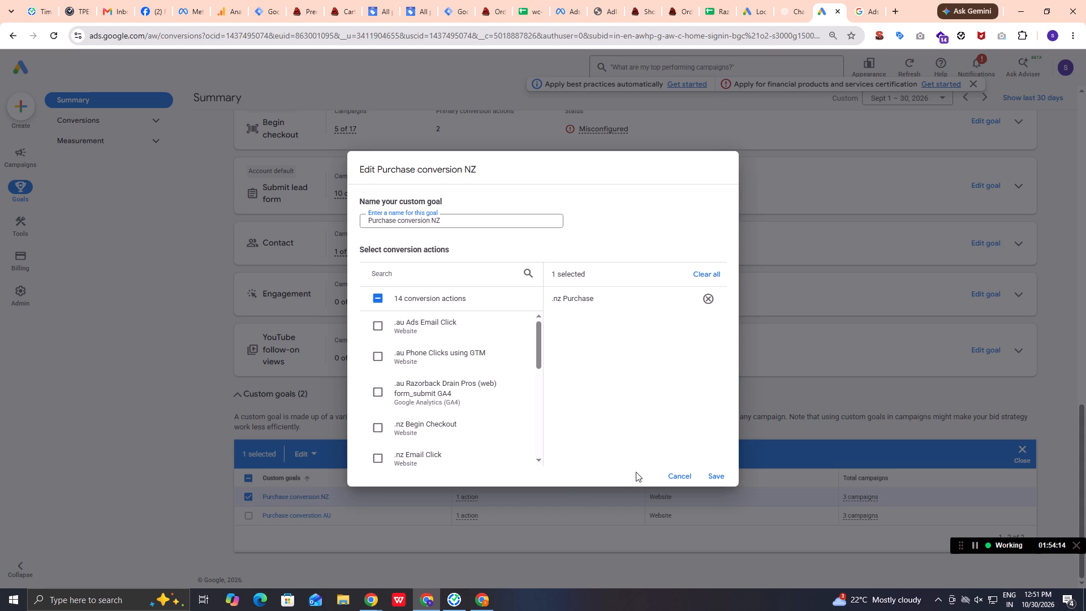
pyautogui.click(675, 476)
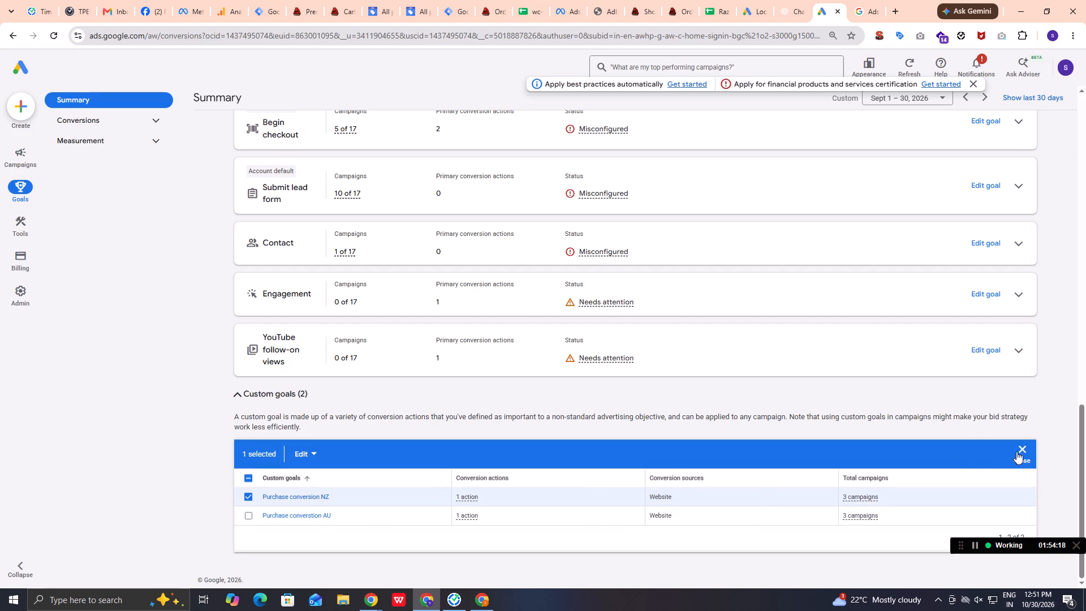
pyautogui.click(1017, 451)
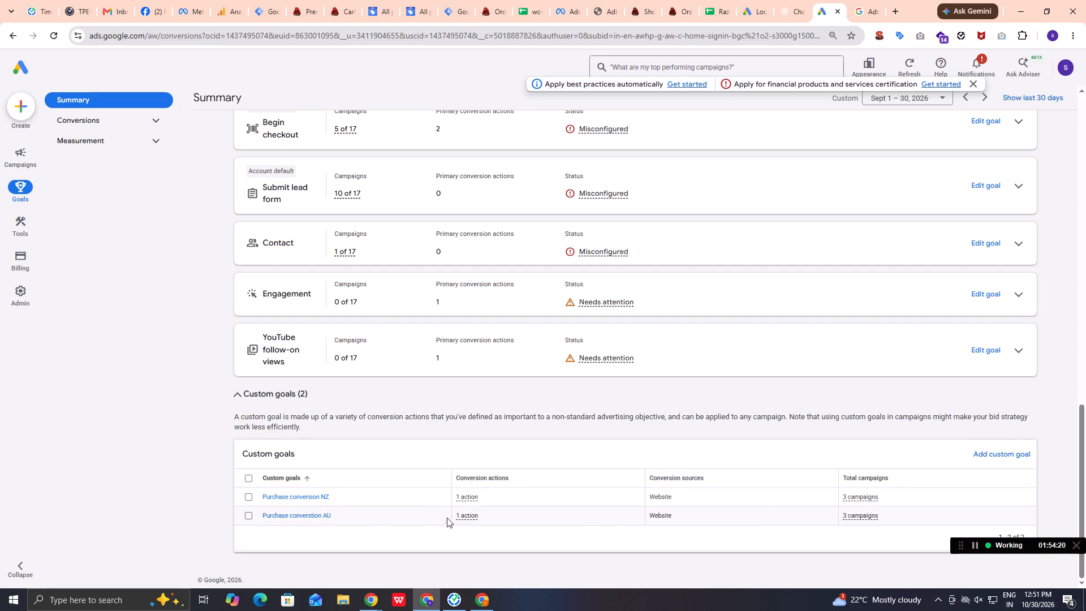
pyautogui.click(289, 499)
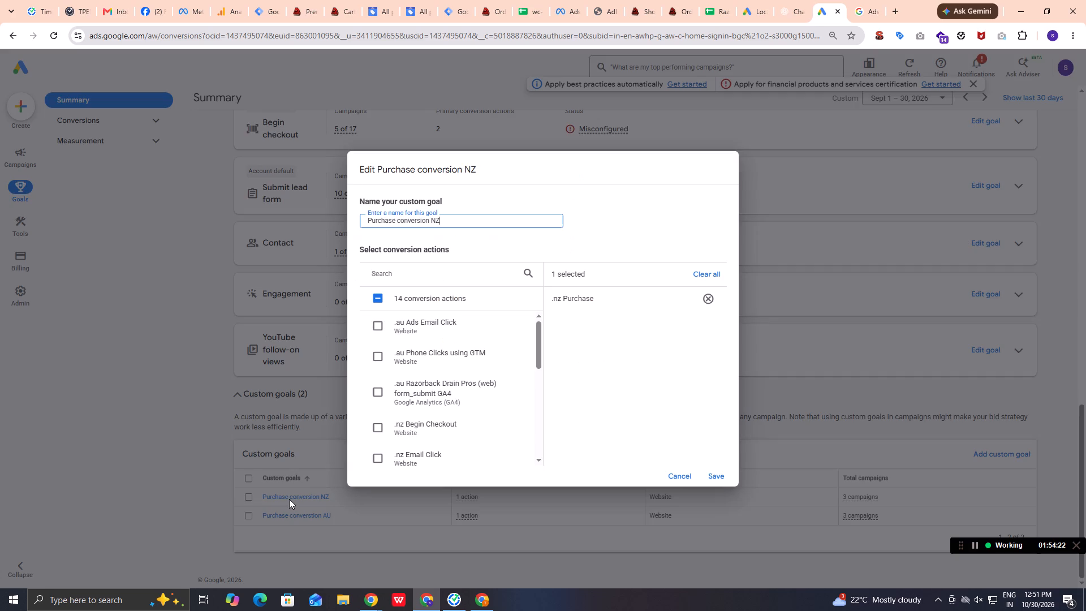
pyautogui.scroll(2, 463, 356)
pyautogui.click(675, 475)
# Correct the spelling of the AU purchase custom goal's name to "Purchase conversion AU" and save it.
pyautogui.click(301, 518)
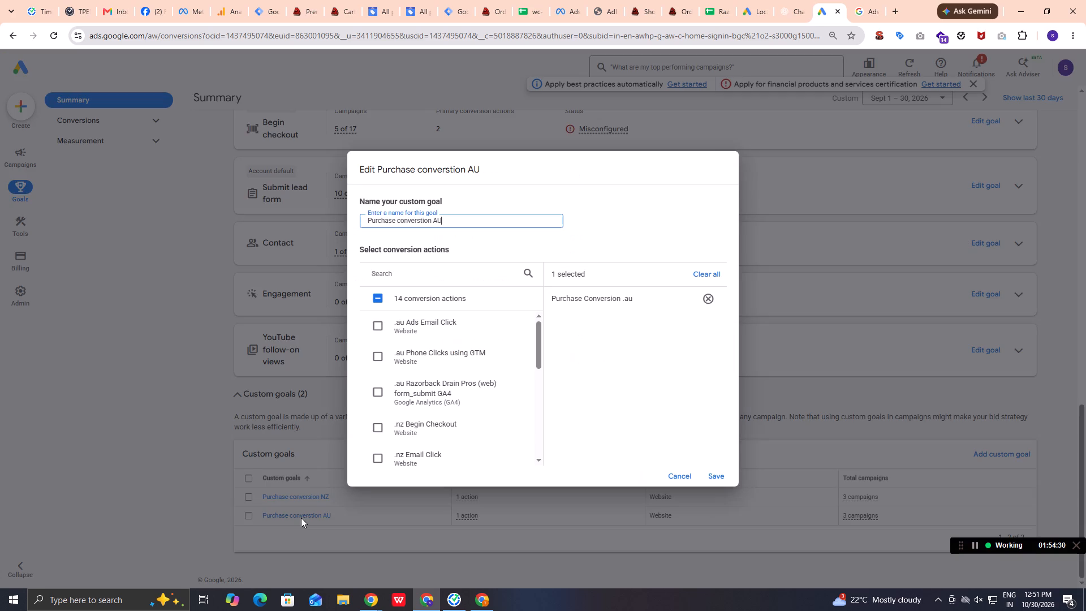
pyautogui.click(421, 220)
pyautogui.press('Right')
pyautogui.press('BackSpace')
pyautogui.click(715, 476)
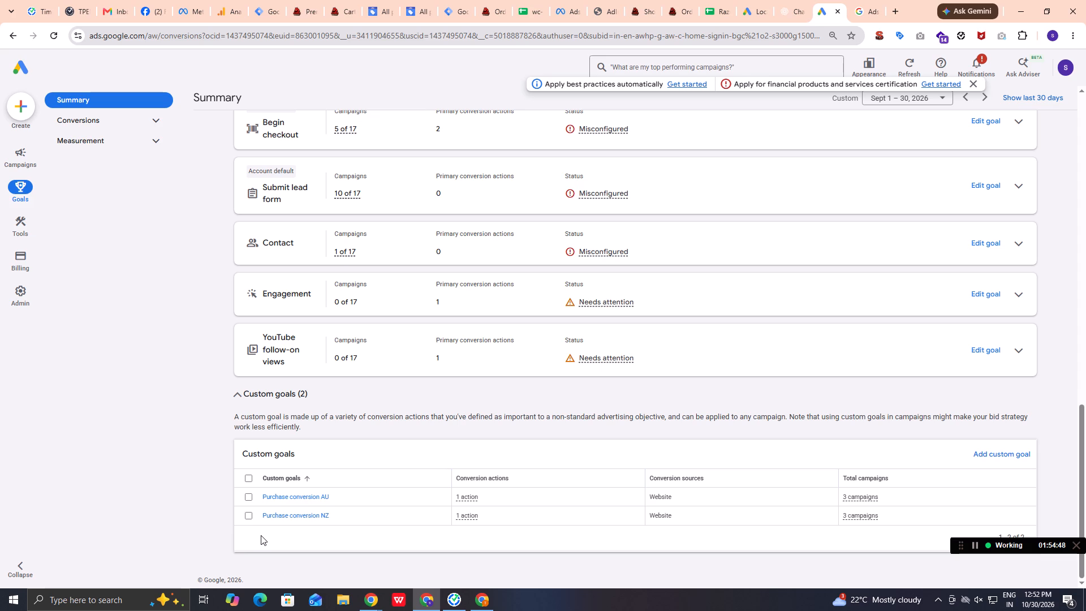
# Review the Purchase goal's conversion actions in the goals summary again.
pyautogui.scroll(2, 261, 535)
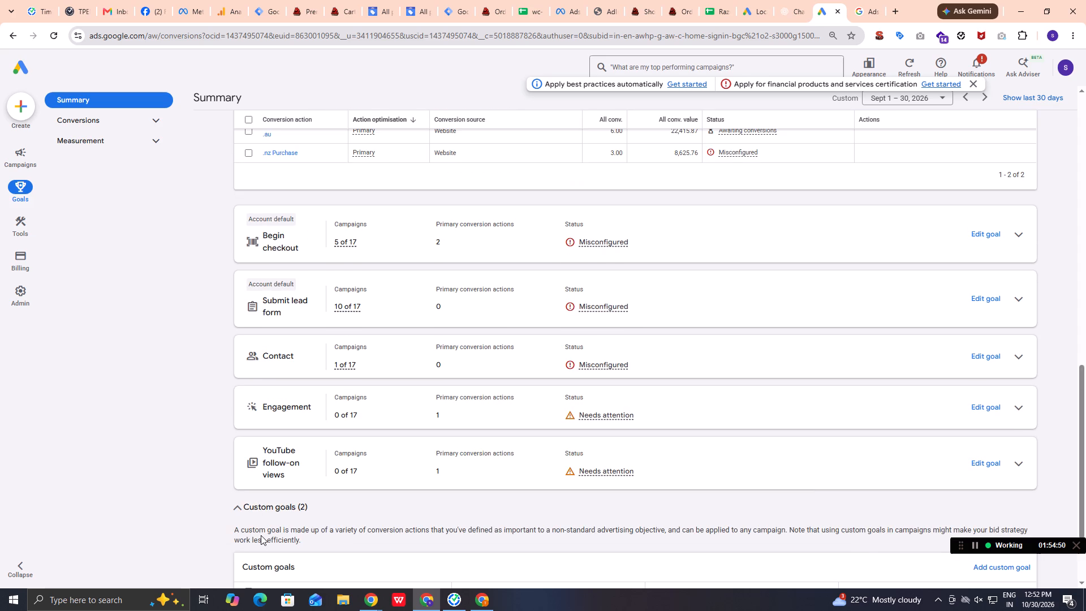
pyautogui.scroll(3, 261, 535)
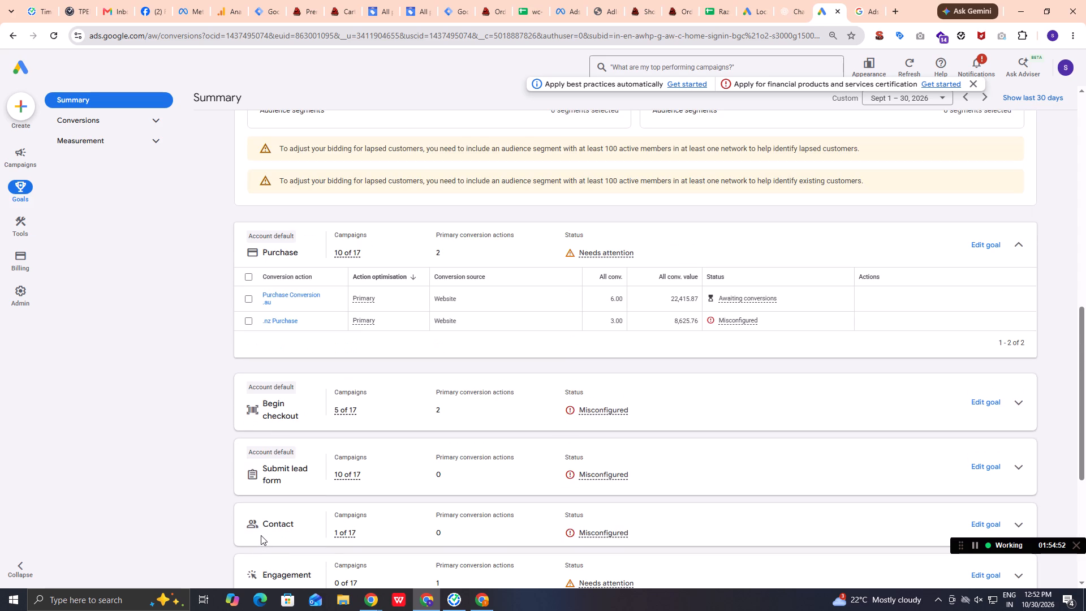
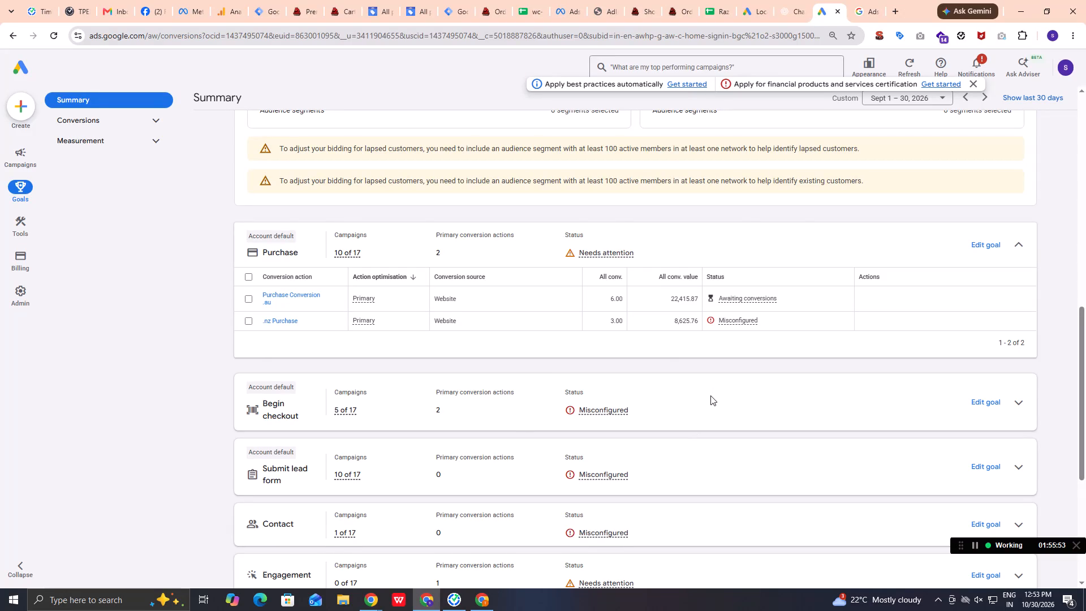
# Review the whole conversion goals summary, from the standard goals and custom goals up to customer lifecycle optimisation and the Sales chart.
pyautogui.scroll(1, 710, 395)
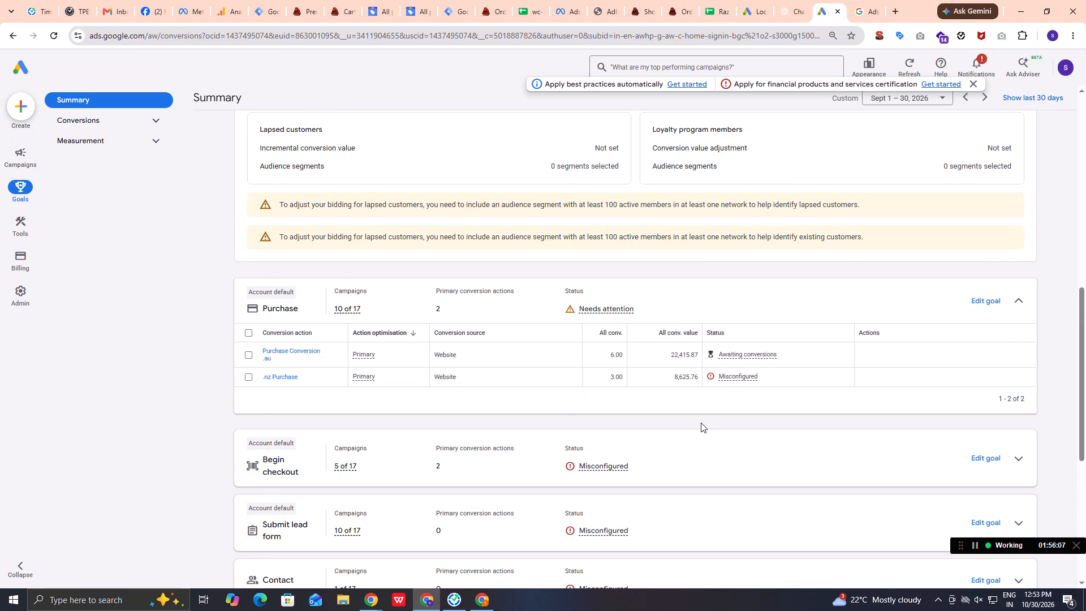
pyautogui.scroll(-1, 701, 423)
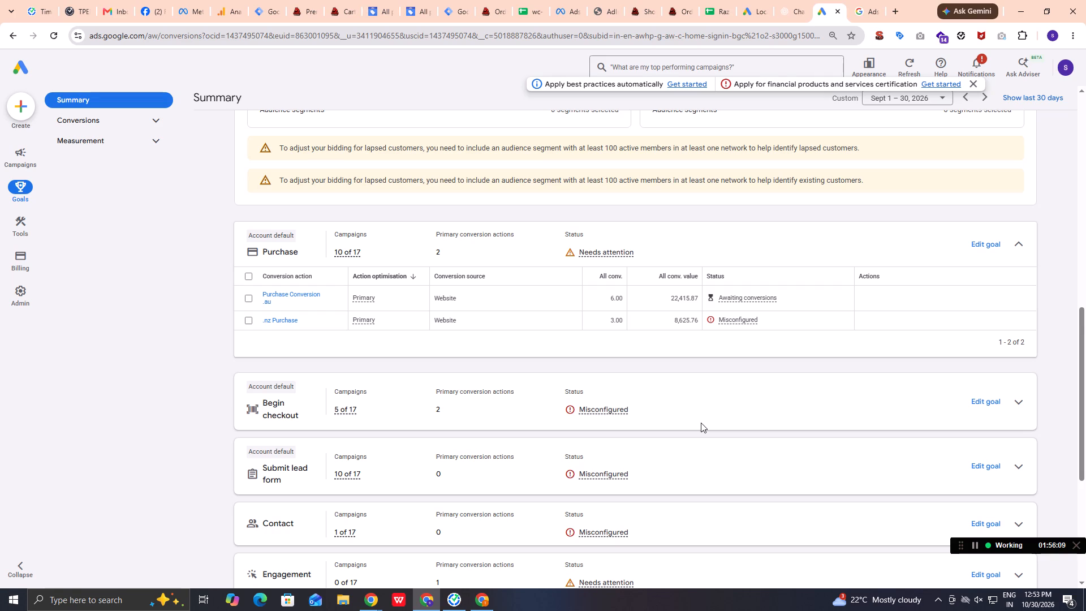
pyautogui.scroll(-1, 701, 423)
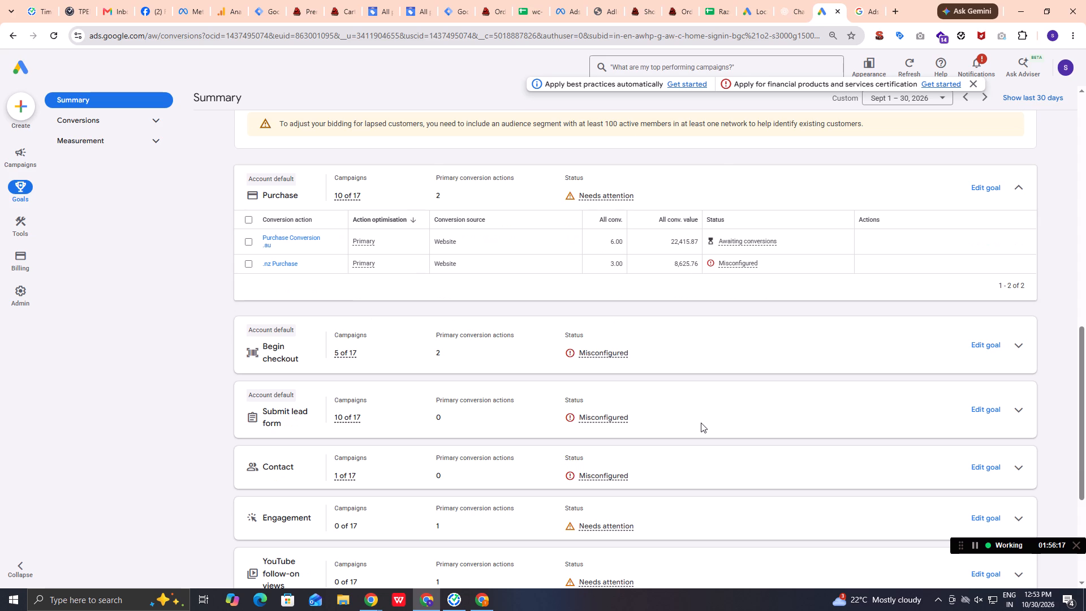
pyautogui.scroll(-3, 701, 423)
pyautogui.scroll(1, 701, 423)
pyautogui.scroll(-2, 701, 423)
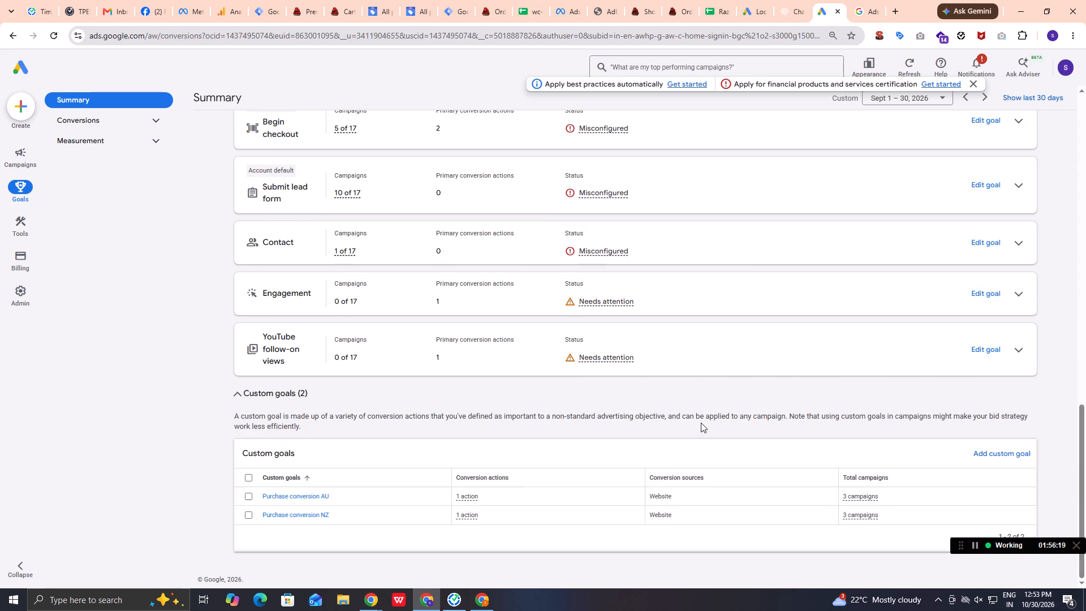
pyautogui.scroll(7, 701, 423)
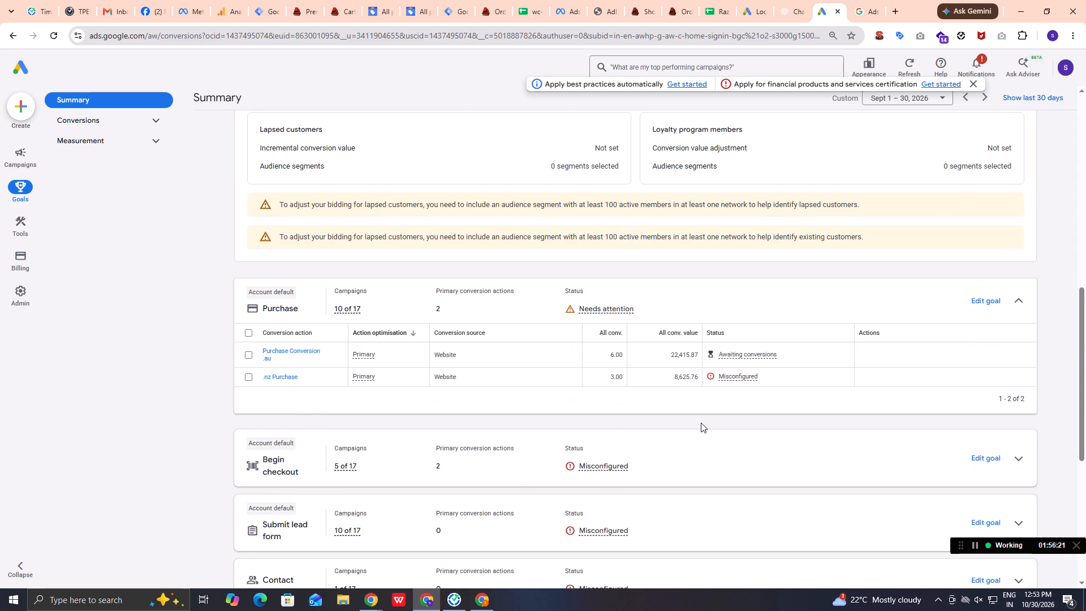
pyautogui.scroll(6, 701, 423)
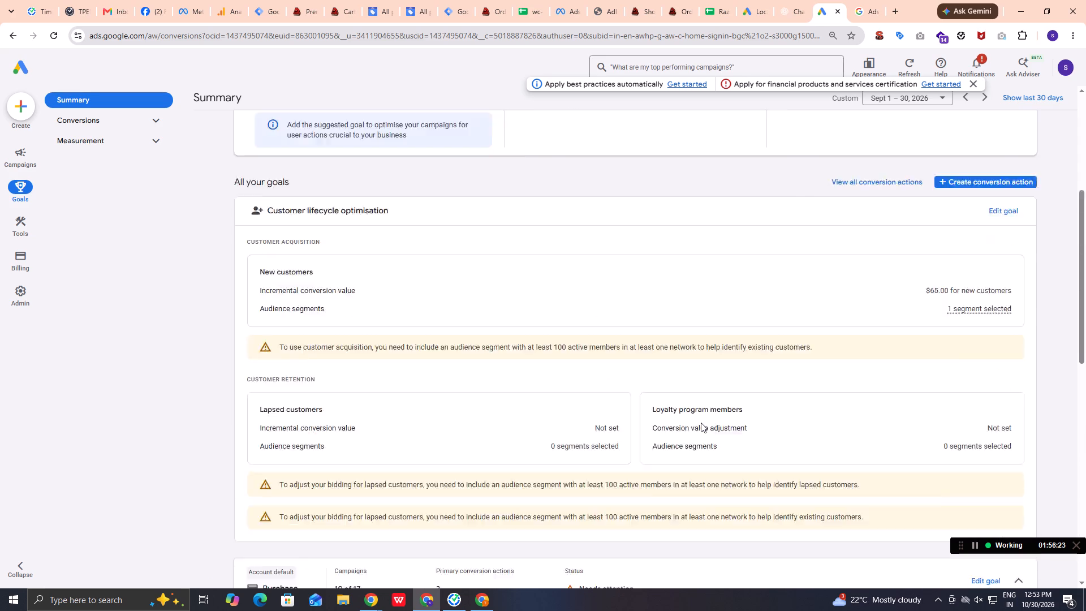
pyautogui.scroll(3, 701, 423)
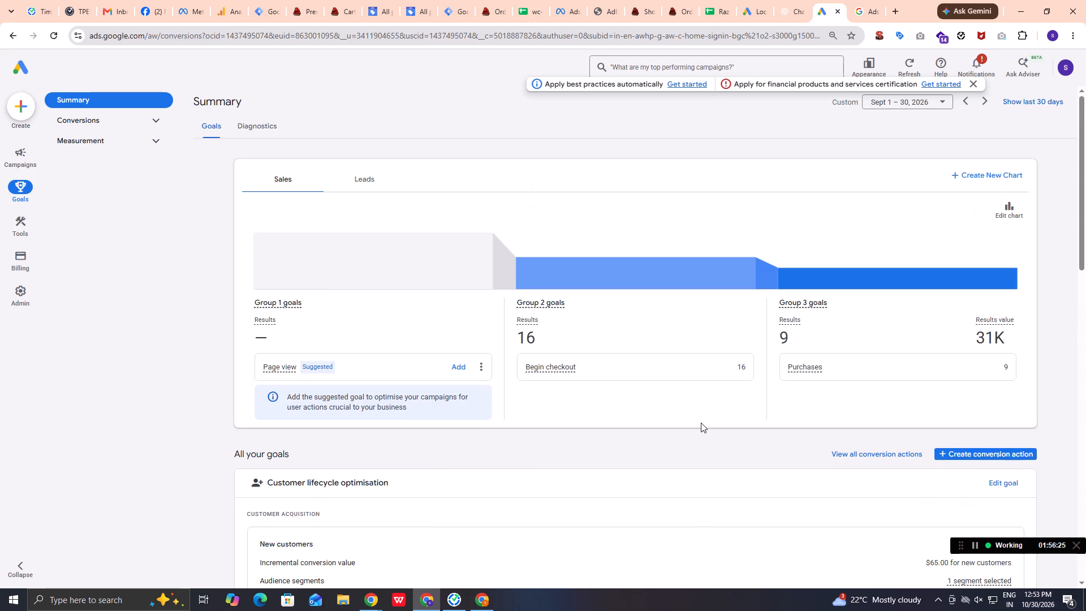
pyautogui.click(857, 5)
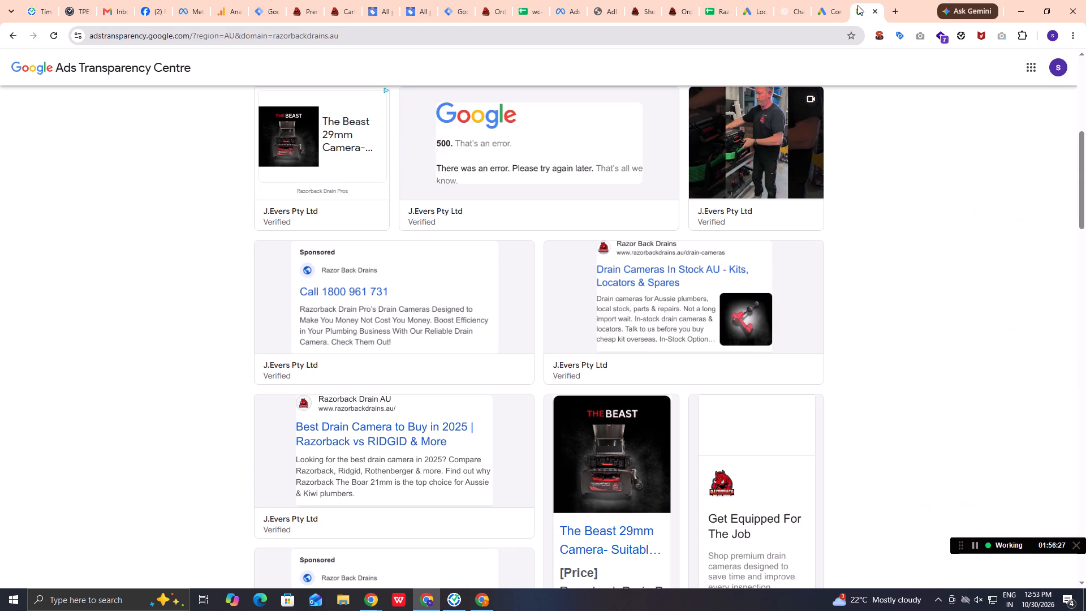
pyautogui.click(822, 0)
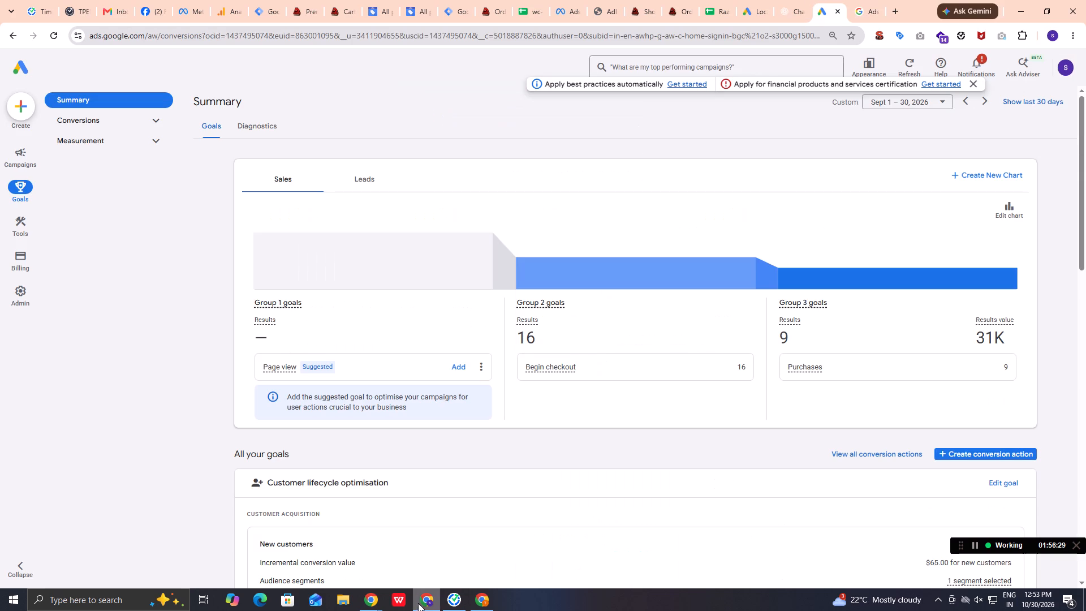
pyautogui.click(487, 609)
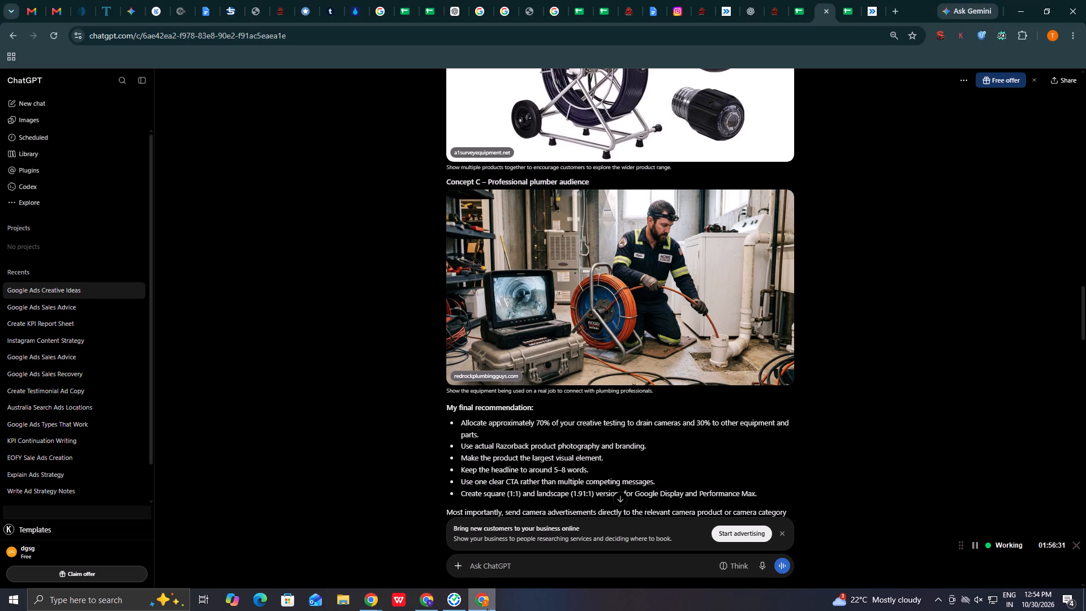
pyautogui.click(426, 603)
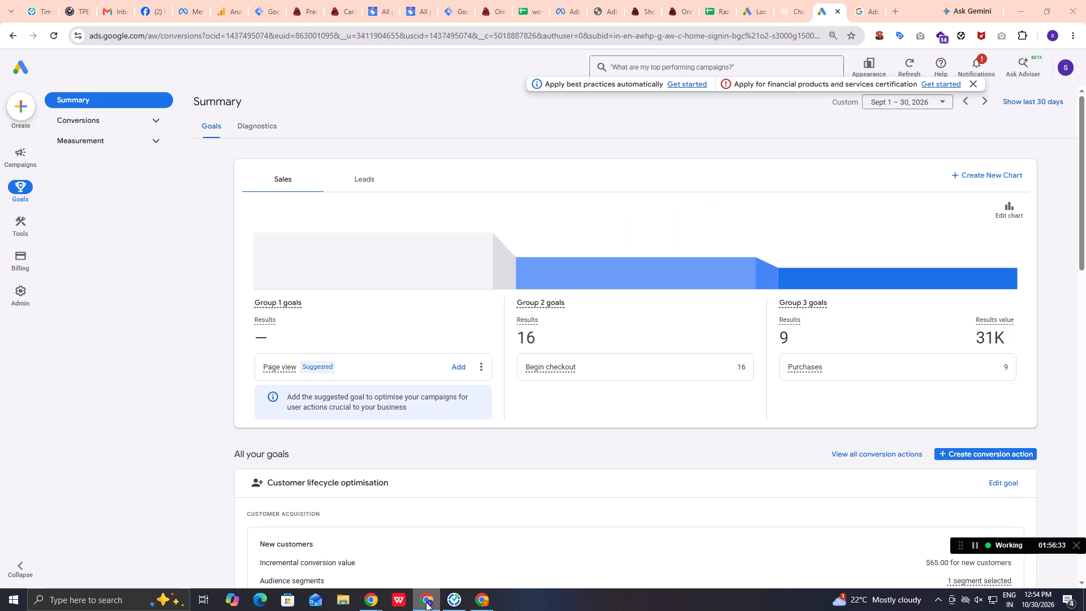
# Examine the matched locations report's conversions by conversion action for the Australian states across the Search and Performance Max campaigns.
pyautogui.click(757, 0)
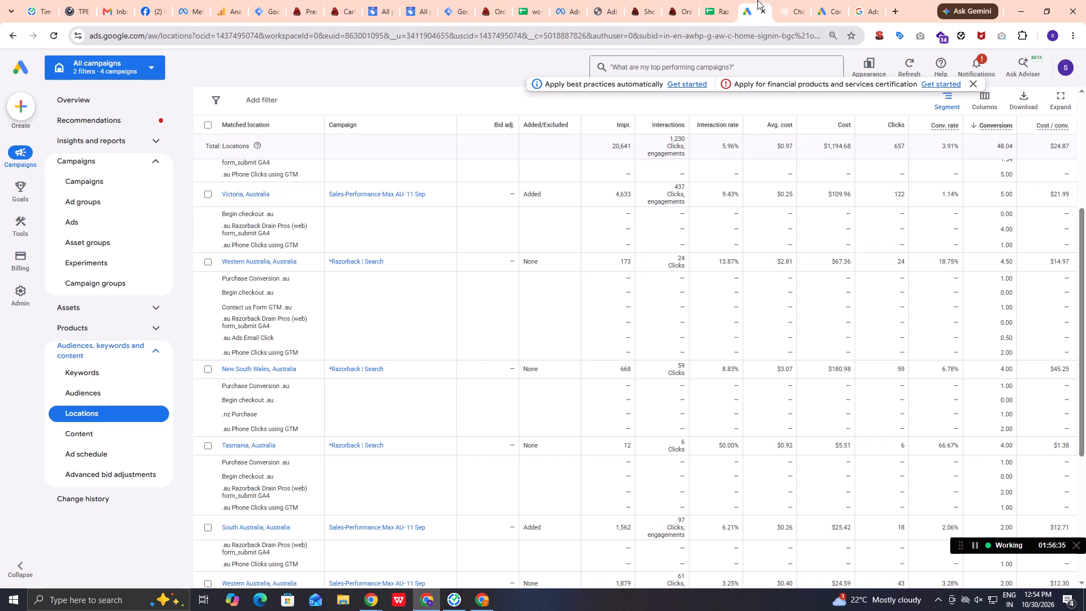
pyautogui.scroll(-1, 613, 380)
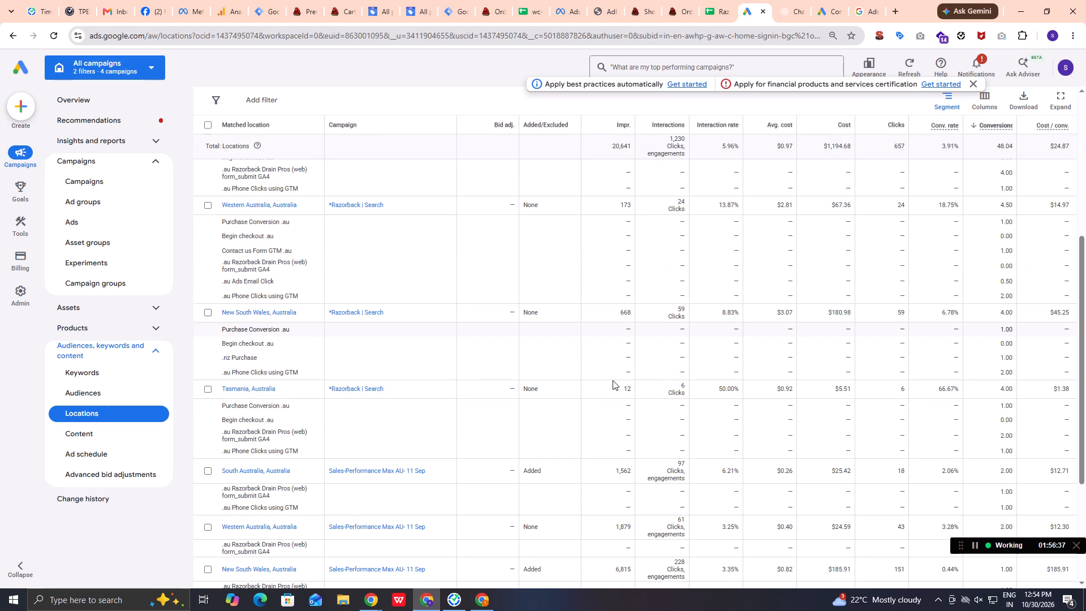
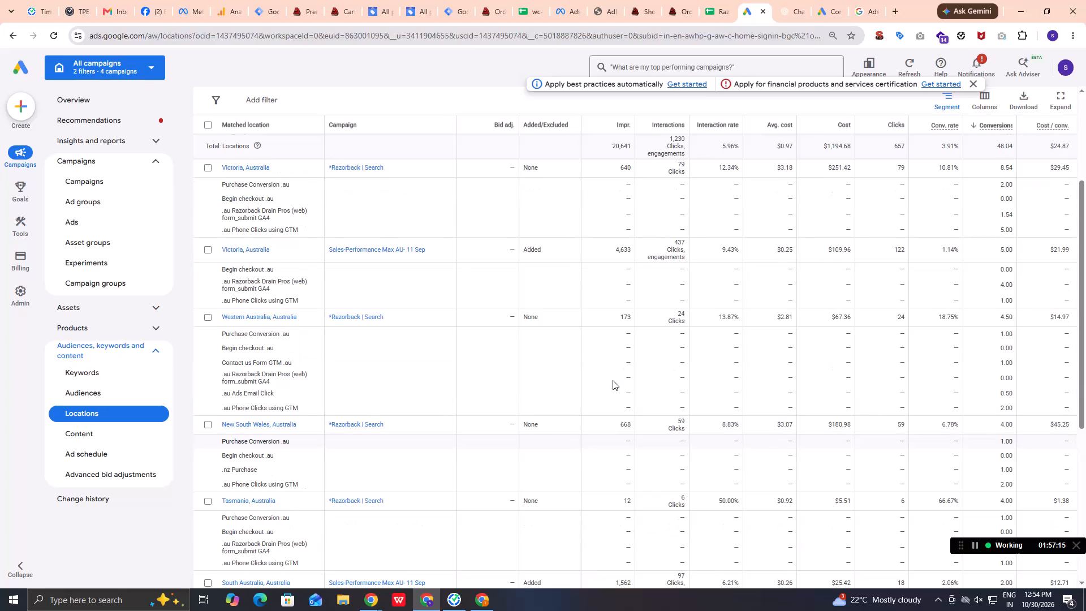
# Examine the matched locations report's conversion action breakdown for each Australian state in the Search and Performance Max campaigns.
pyautogui.scroll(5, 613, 380)
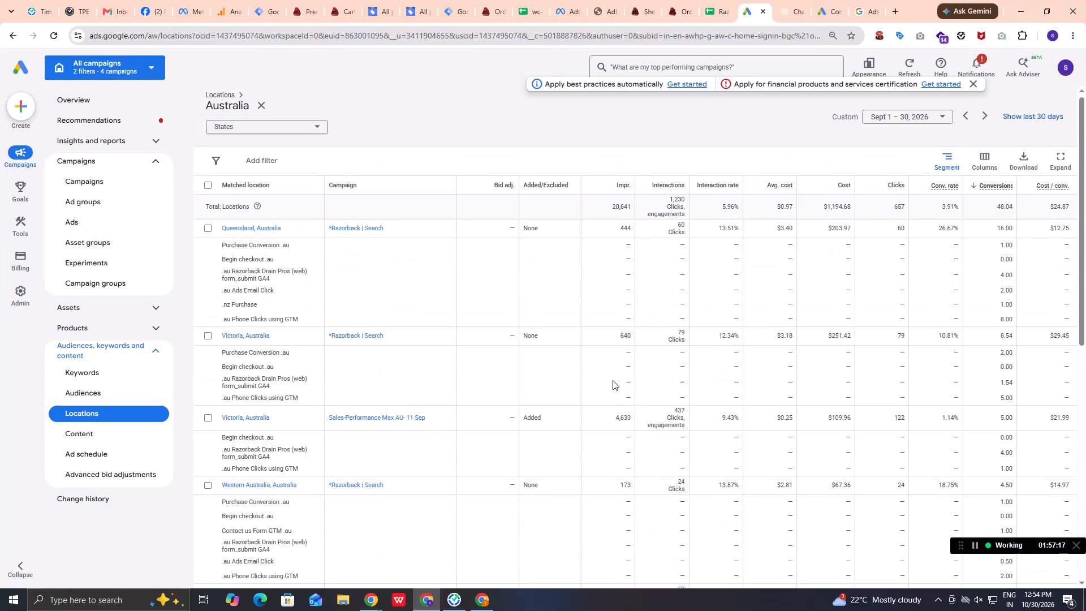
pyautogui.scroll(3, 613, 380)
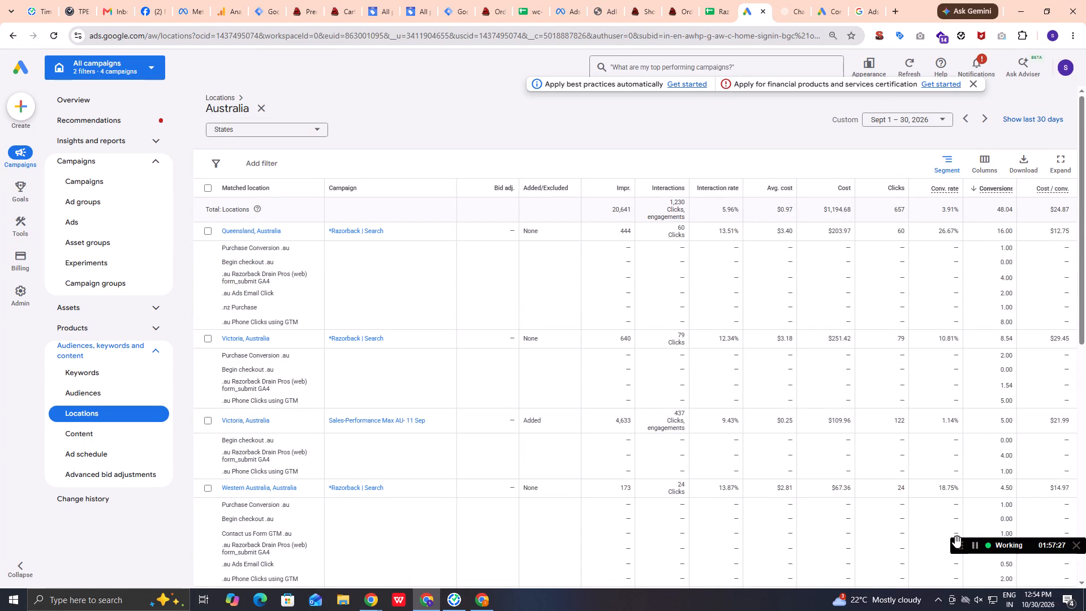
pyautogui.moveTo(957, 542); pyautogui.dragTo(958, 598)
pyautogui.scroll(1, 546, 478)
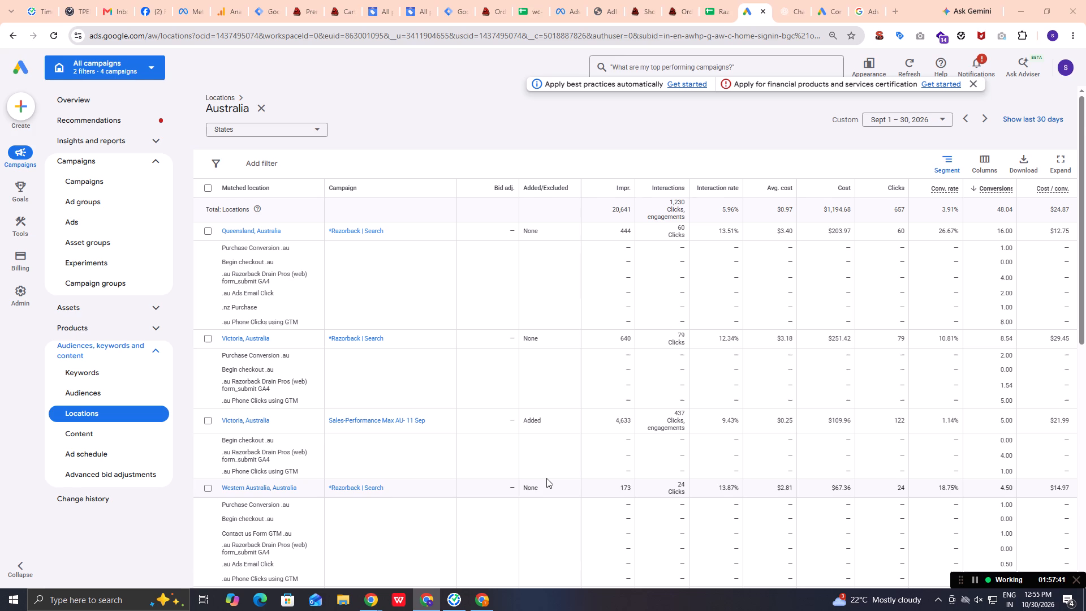
pyautogui.scroll(-4, 546, 478)
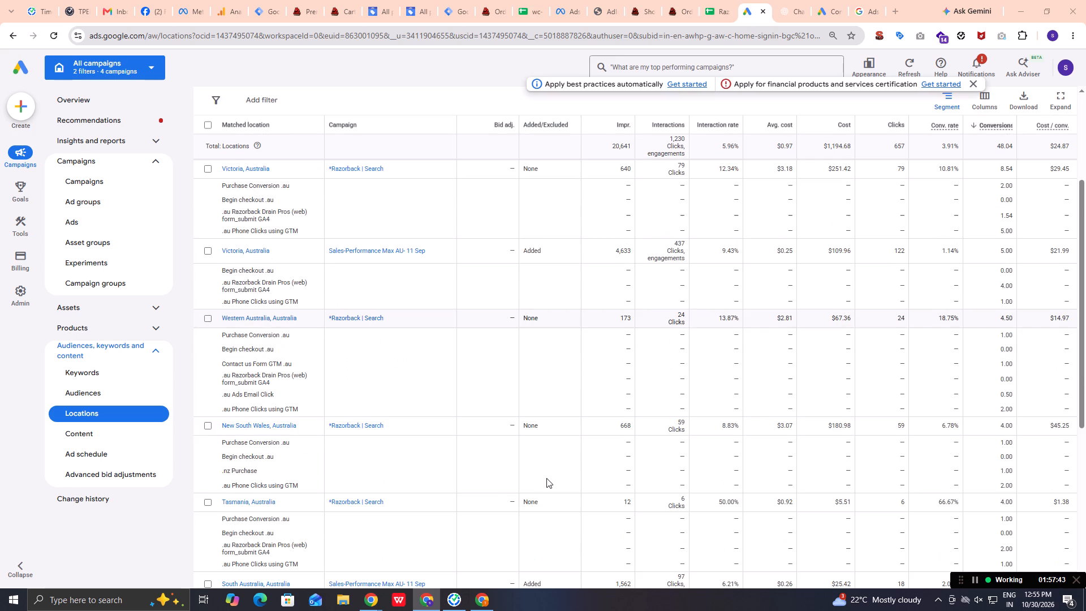
pyautogui.scroll(-2, 546, 478)
pyautogui.scroll(1, 546, 478)
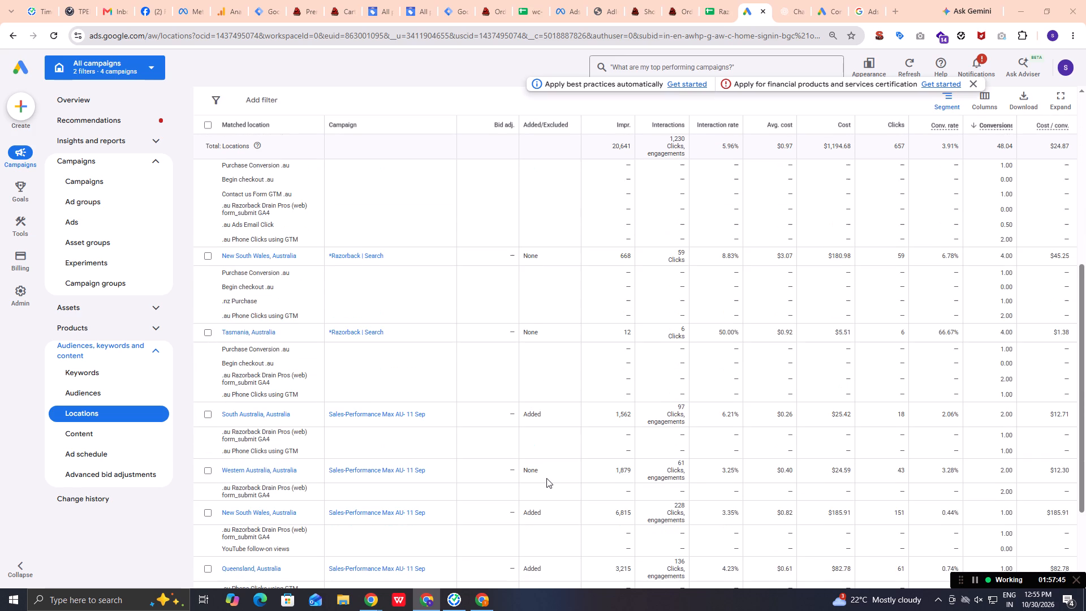
pyautogui.scroll(12, 546, 478)
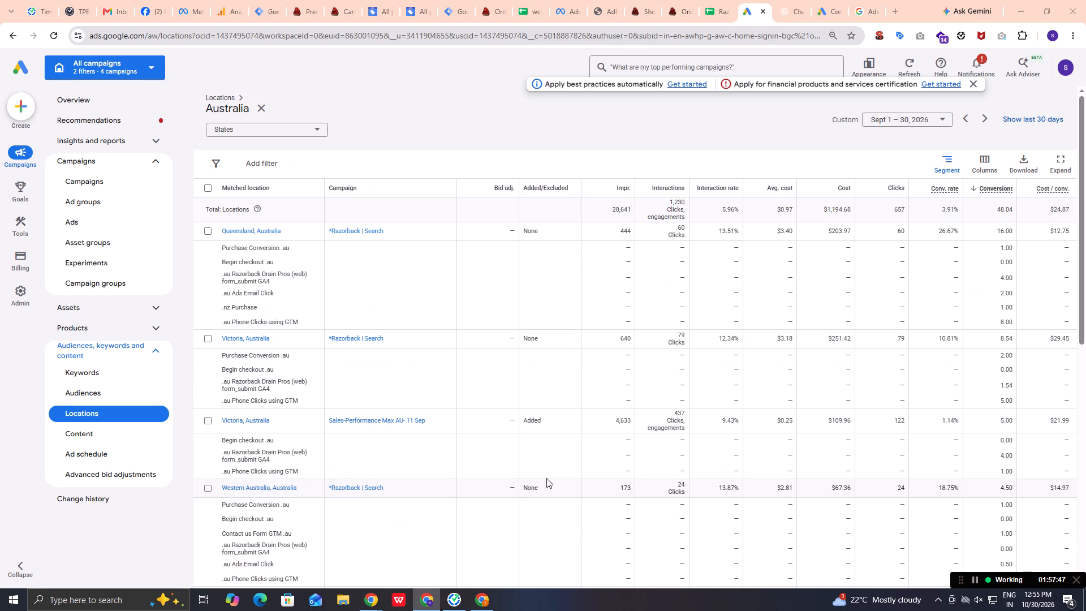
# Remove the conversions segmentation from the Australian states matched locations report and look over the plain rows.
pyautogui.click(945, 160)
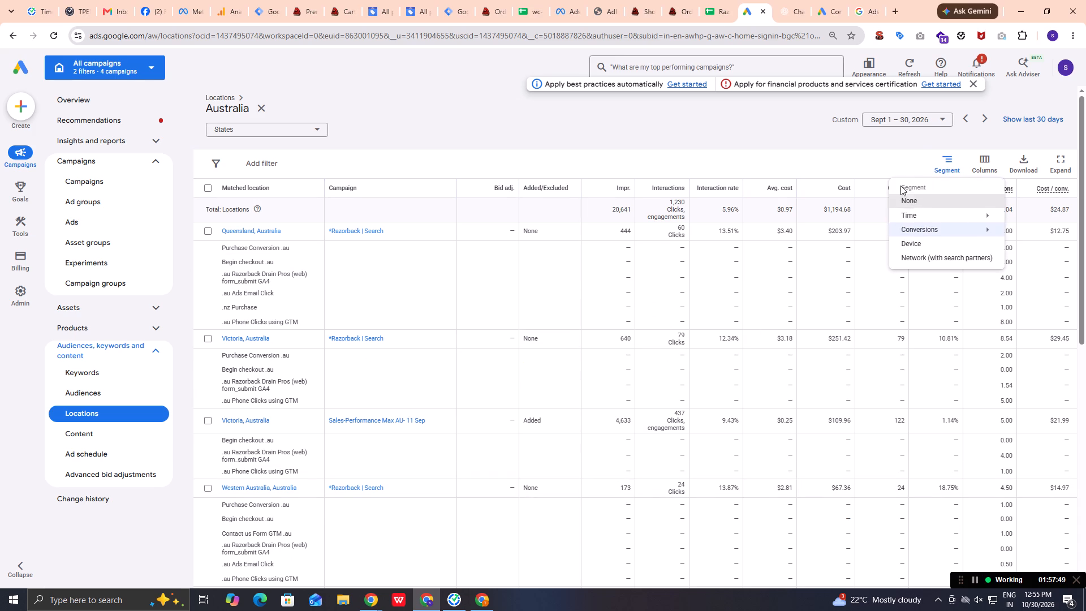
pyautogui.click(915, 201)
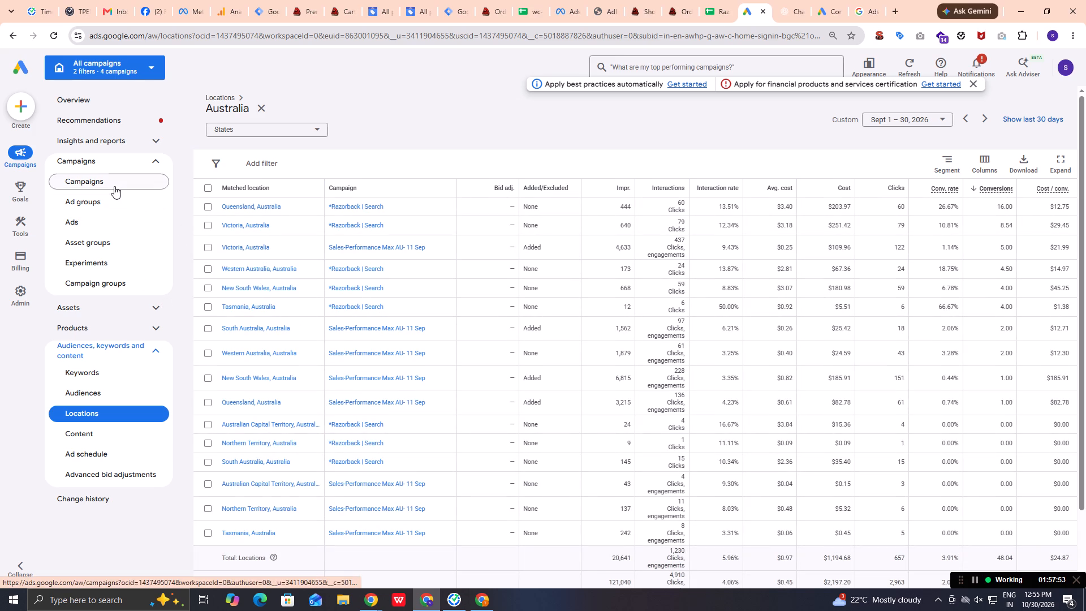
pyautogui.scroll(-1, 279, 371)
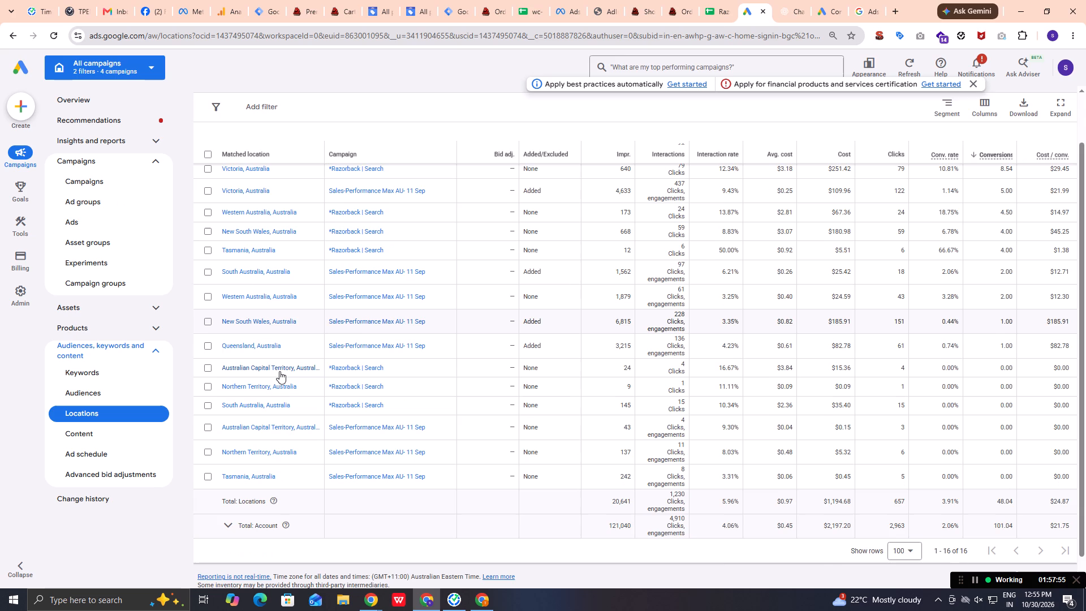
pyautogui.scroll(2, 279, 371)
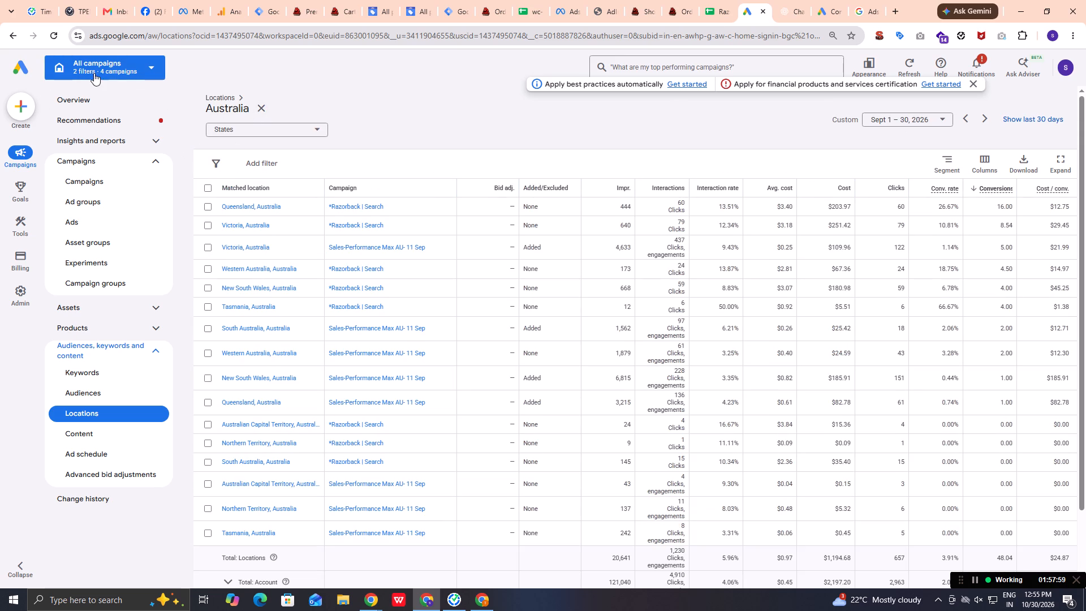
# Open the Audiences report for all campaigns, covering 1–30 September 2026.
pyautogui.click(12, 38)
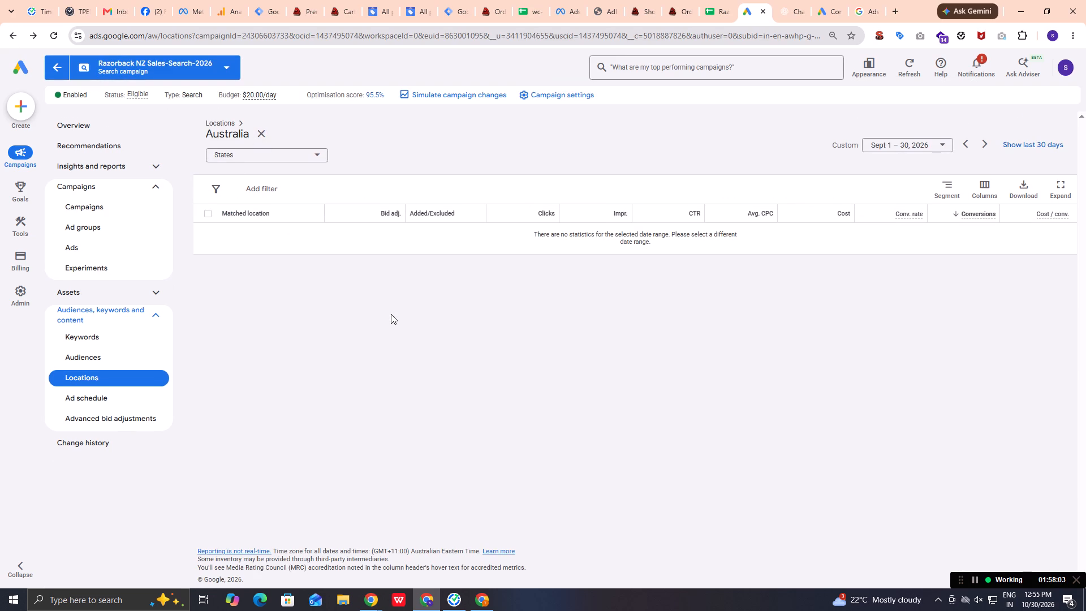
pyautogui.click(261, 131)
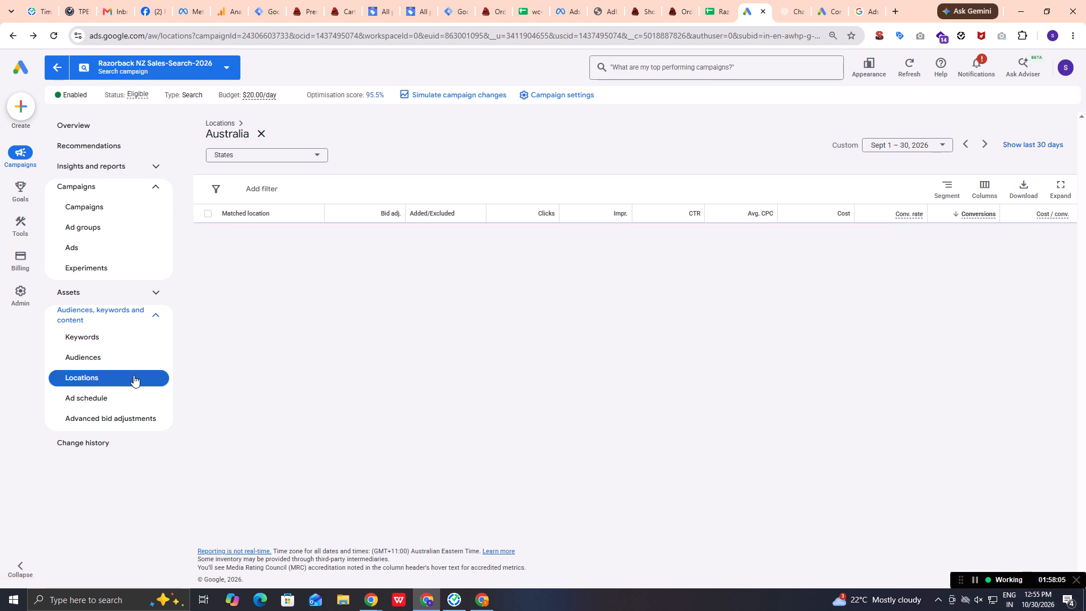
pyautogui.click(87, 358)
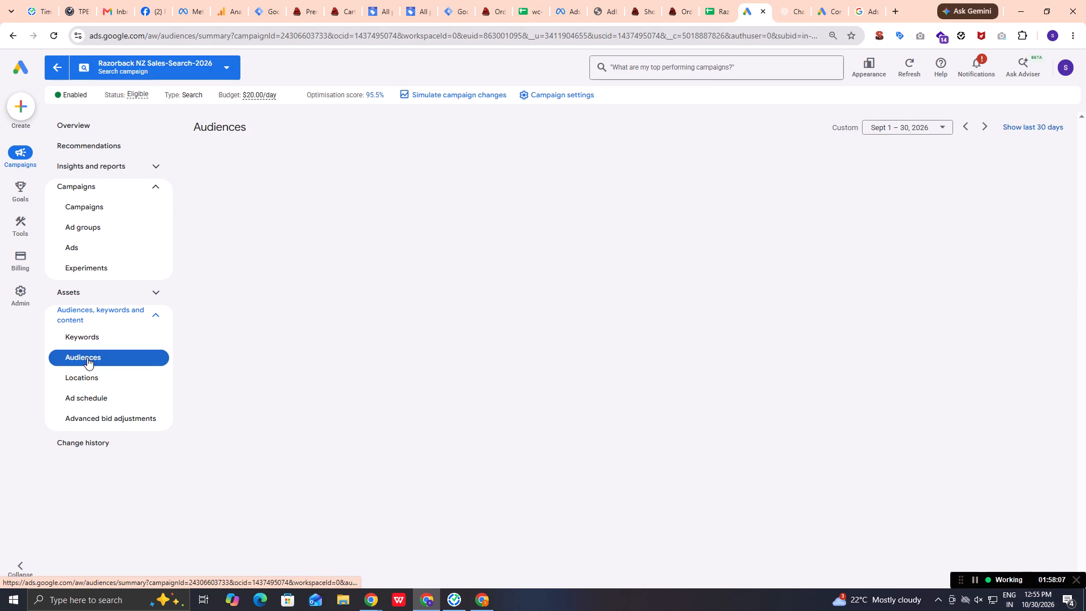
pyautogui.click(59, 64)
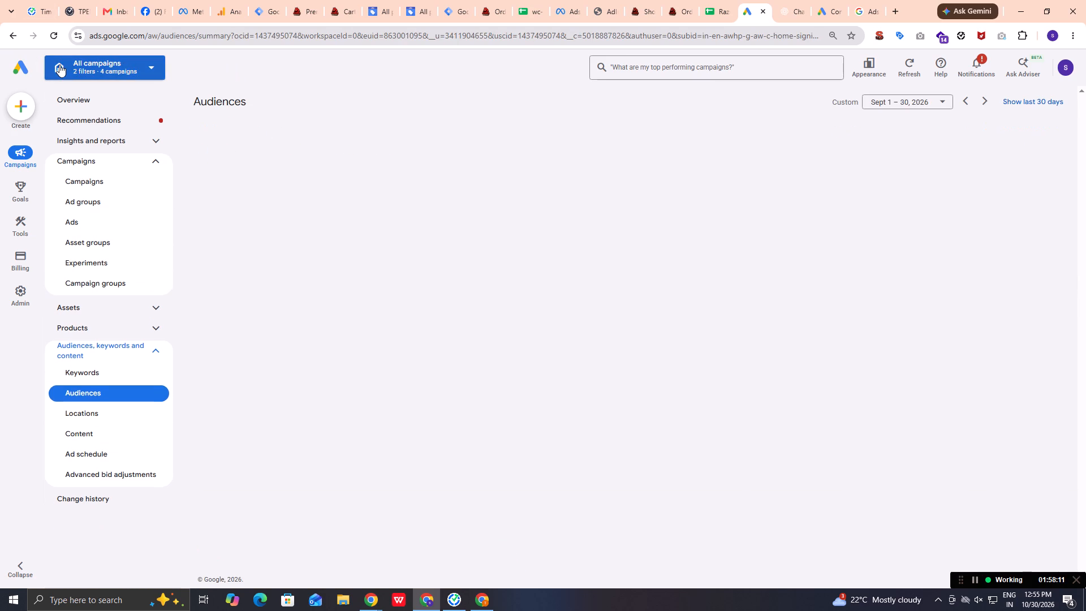
pyautogui.click(131, 394)
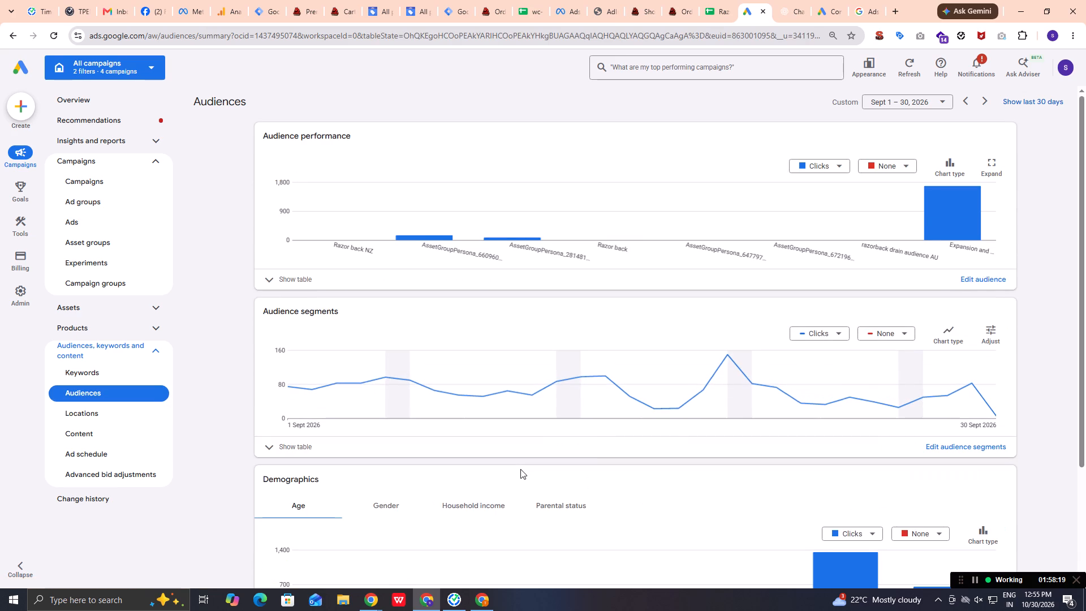
# Review the Audiences overview charts, and show the Age demographics table to examine its figures by campaign and ad group.
pyautogui.scroll(-2, 520, 469)
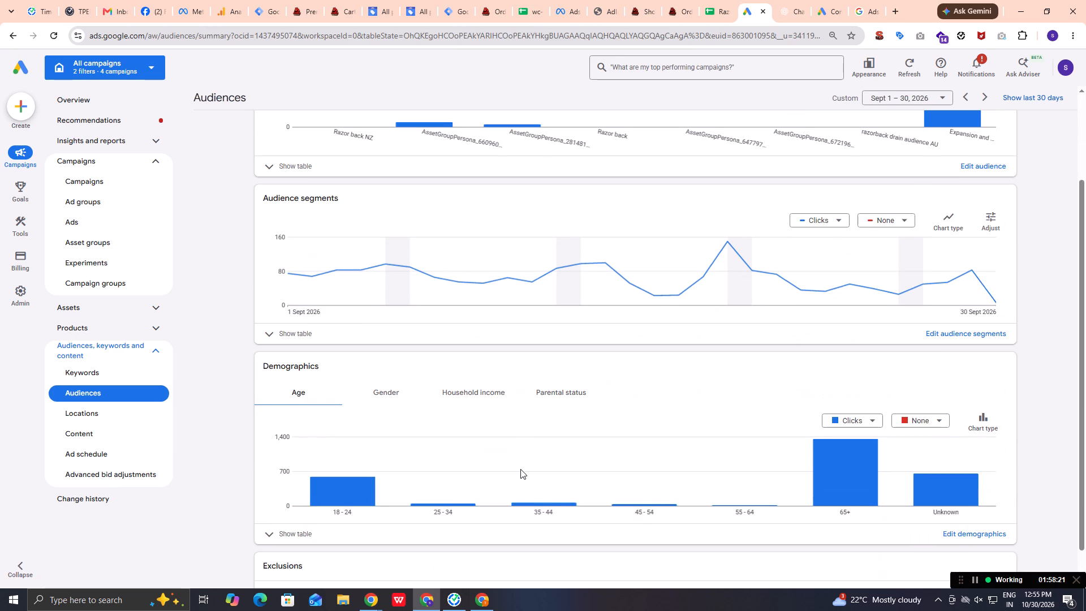
pyautogui.scroll(-5, 520, 469)
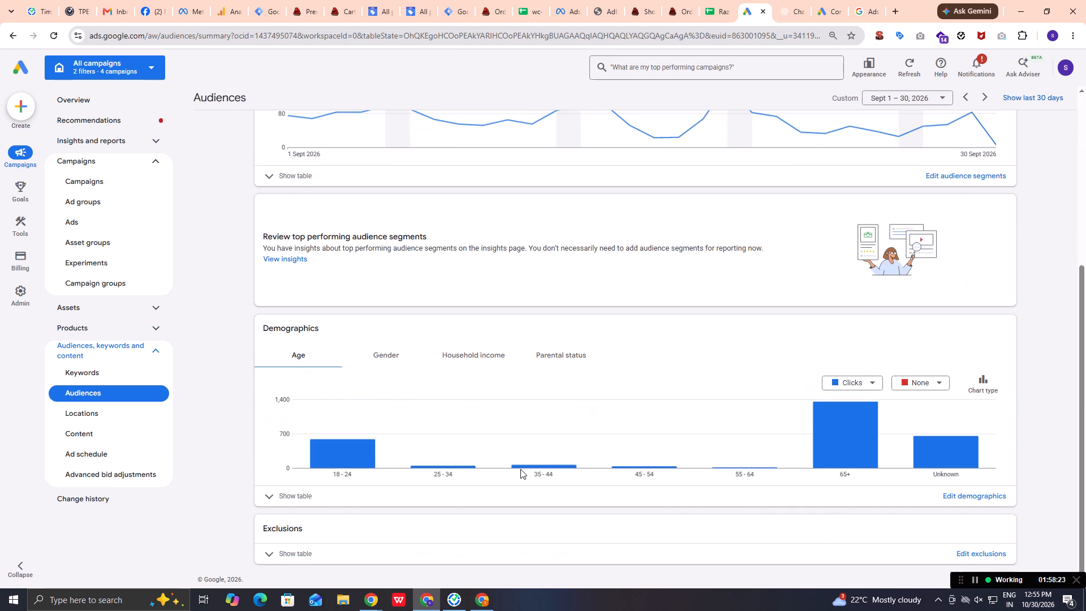
pyautogui.scroll(-1, 520, 469)
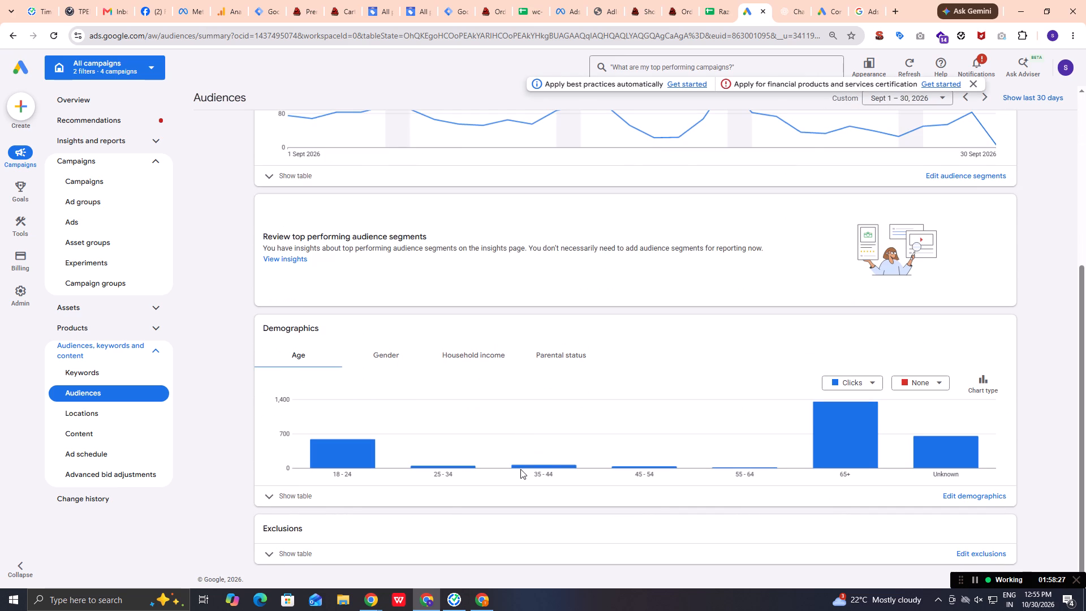
pyautogui.click(294, 498)
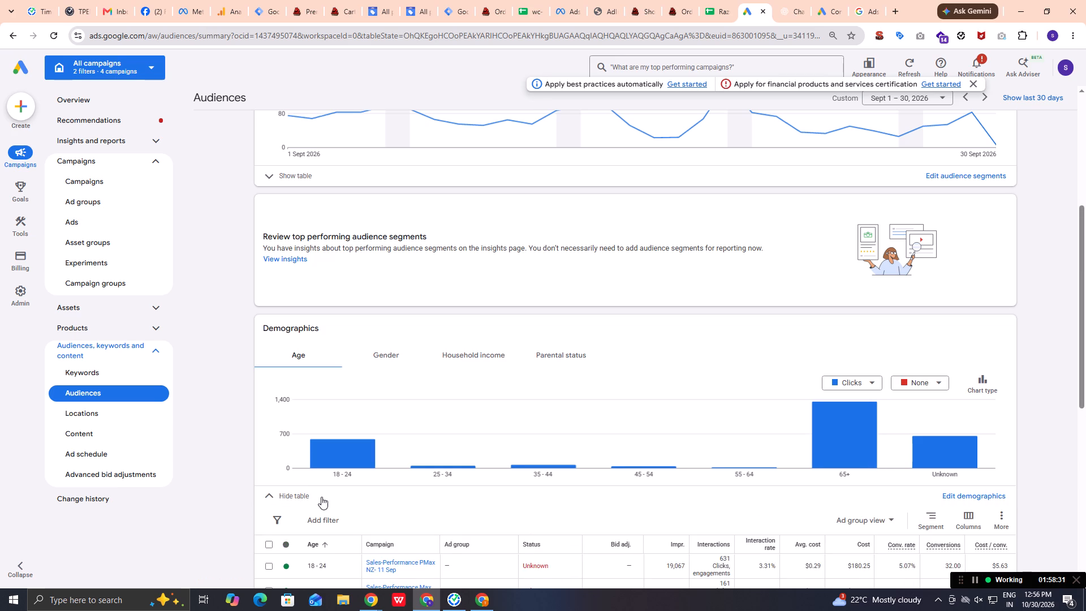
pyautogui.scroll(-2, 321, 497)
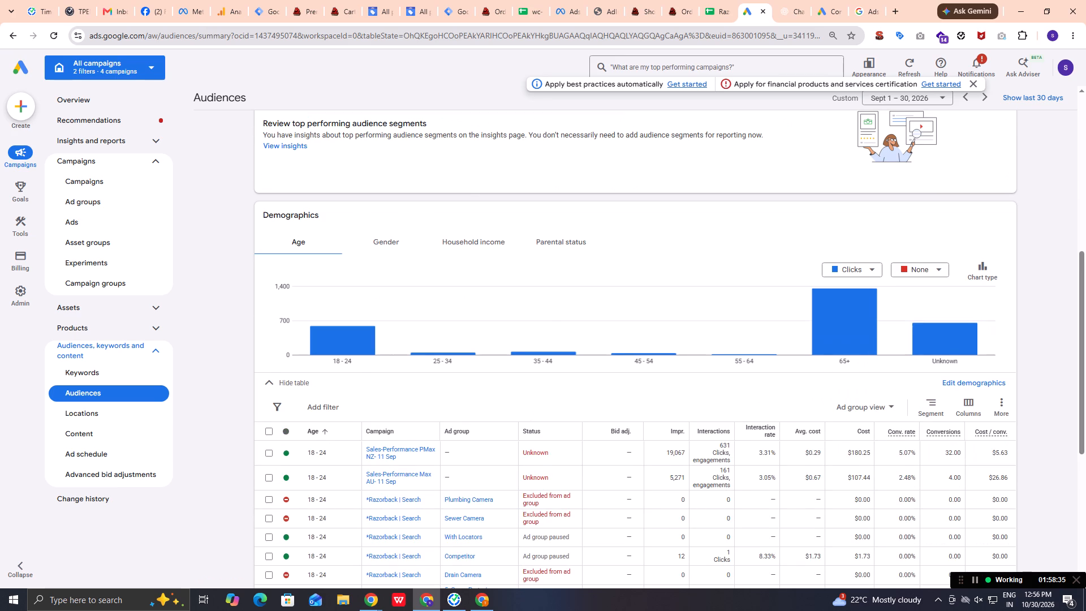
pyautogui.scroll(-4, 321, 497)
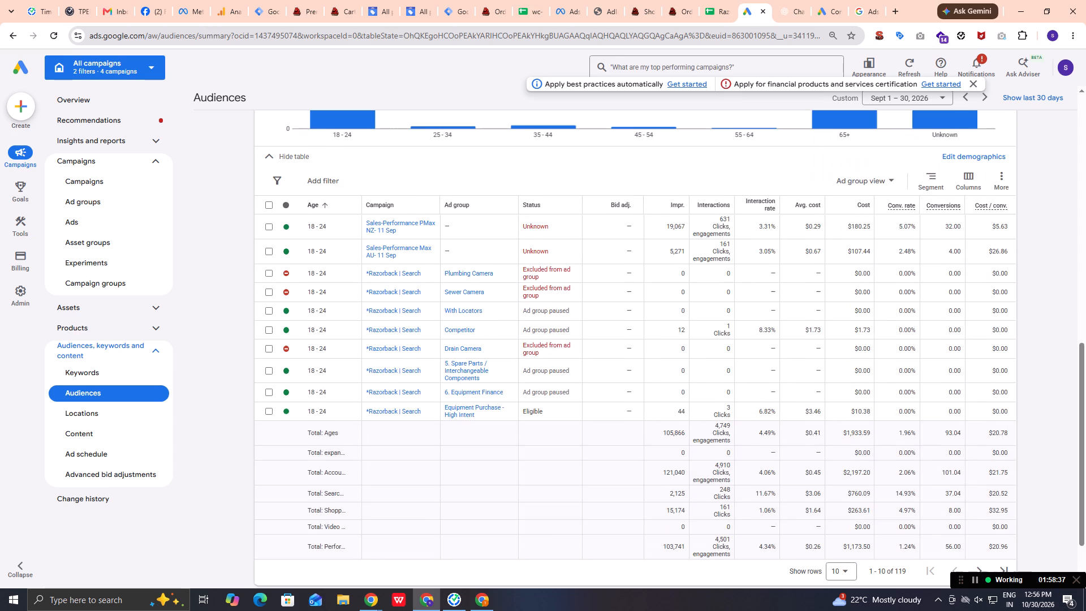
pyautogui.scroll(2, 321, 497)
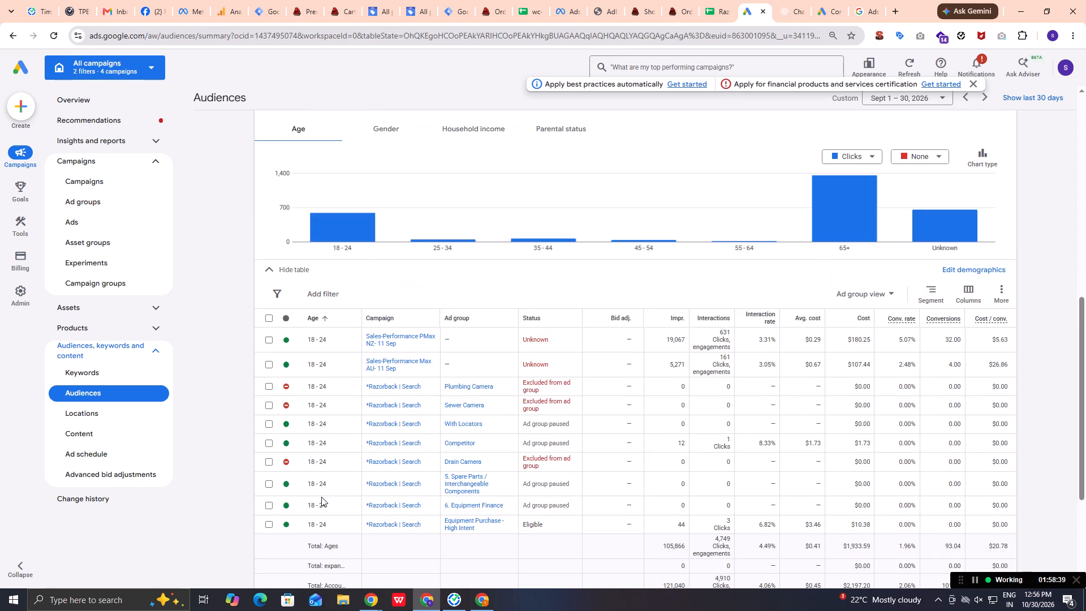
pyautogui.scroll(2, 321, 497)
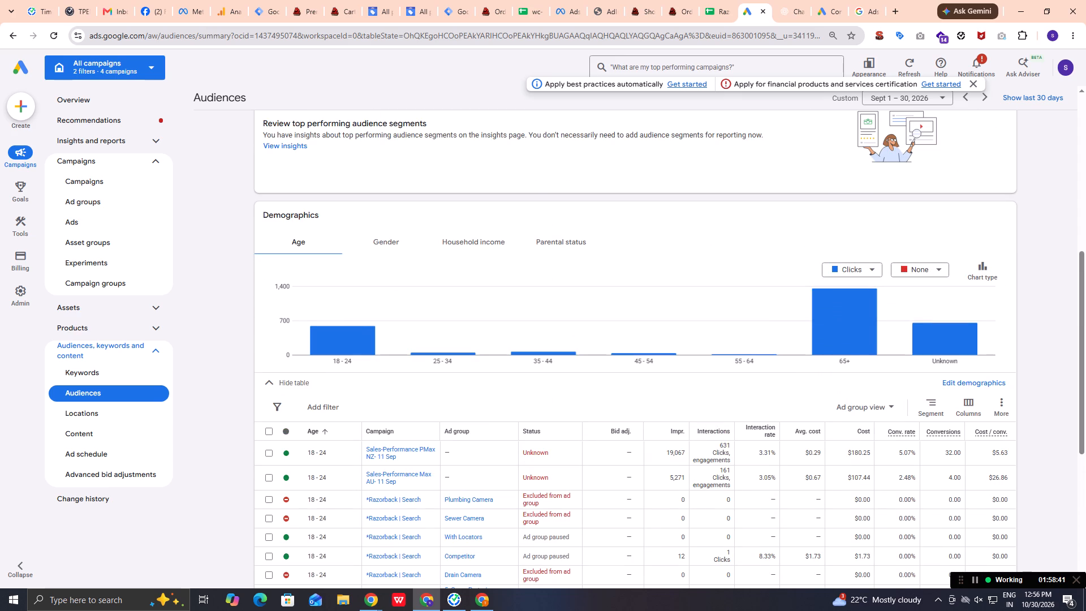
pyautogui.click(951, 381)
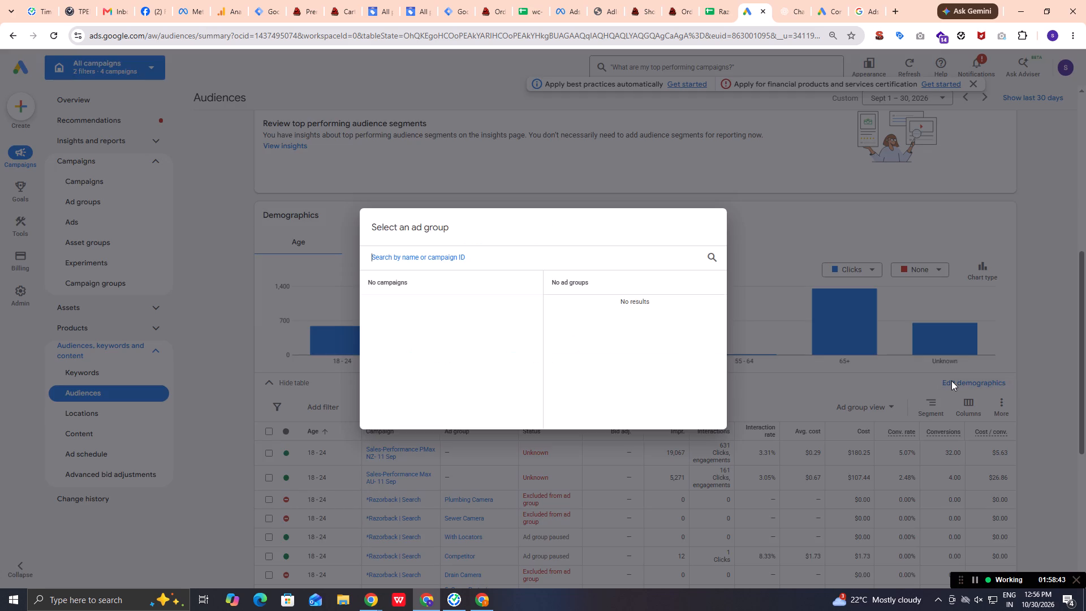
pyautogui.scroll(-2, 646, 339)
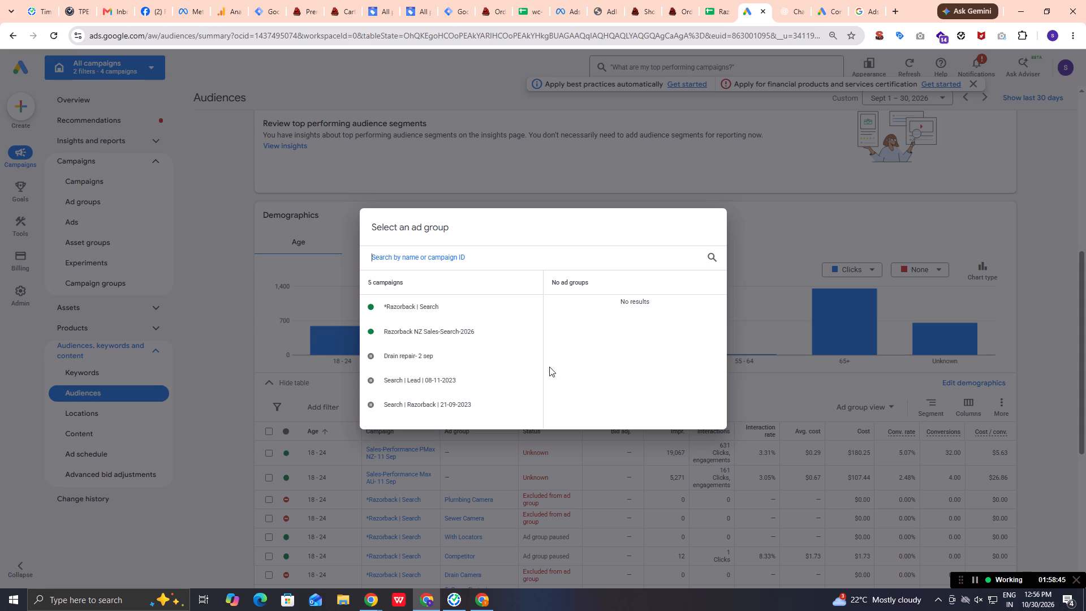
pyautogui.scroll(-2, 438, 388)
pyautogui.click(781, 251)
# Show the Audience performance table, widen its Audience name column, narrow Ad group, and examine the audiences and campaign type totals.
pyautogui.scroll(2, 676, 399)
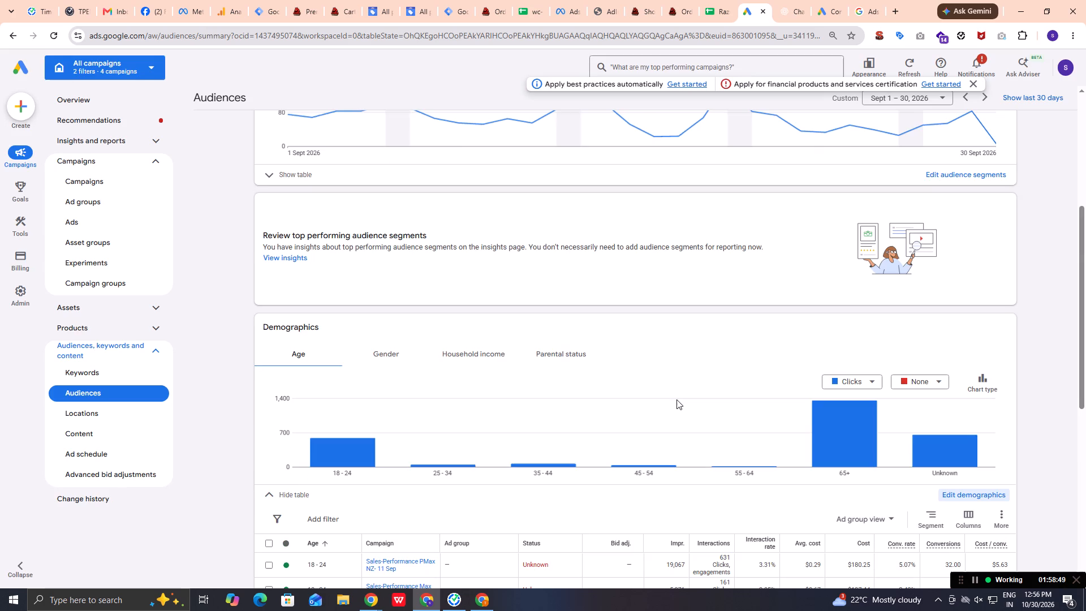
pyautogui.scroll(6, 676, 399)
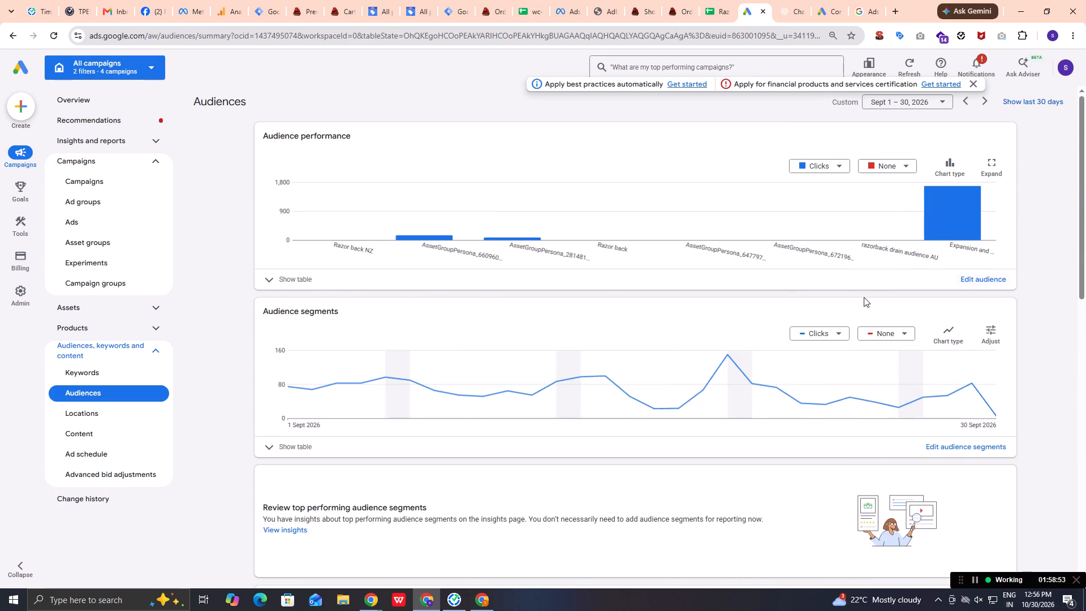
pyautogui.click(287, 278)
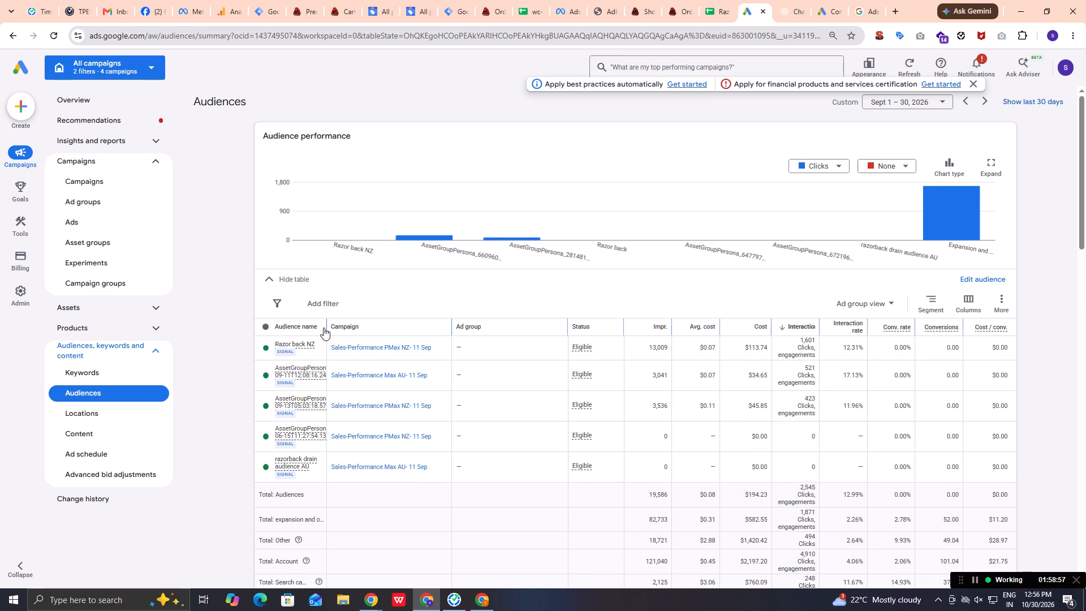
pyautogui.moveTo(329, 326); pyautogui.dragTo(386, 323)
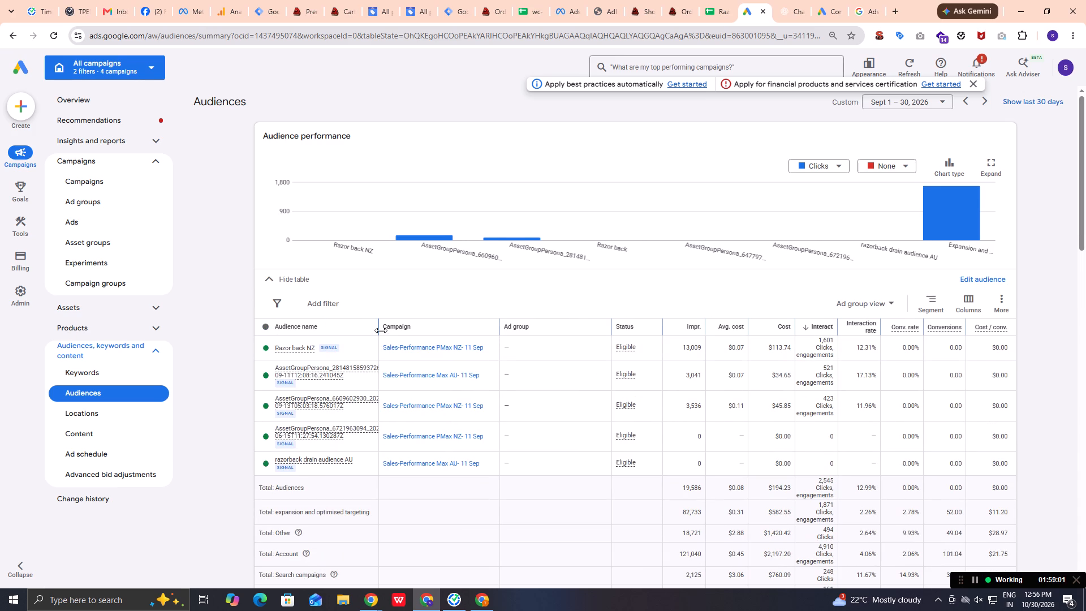
pyautogui.moveTo(381, 330); pyautogui.dragTo(404, 329)
pyautogui.scroll(-2, 924, 455)
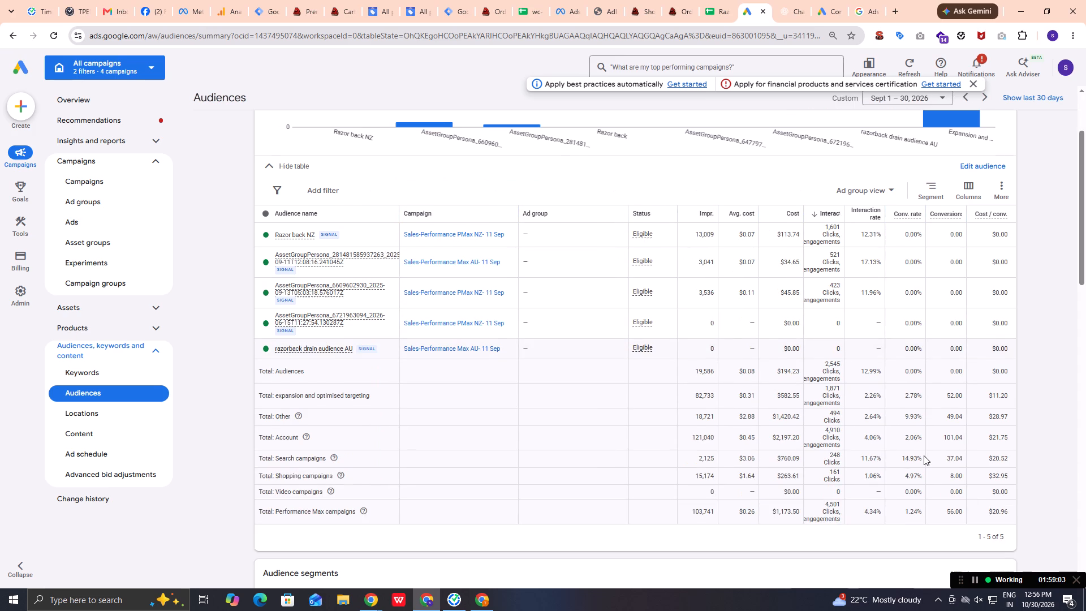
pyautogui.scroll(2, 924, 455)
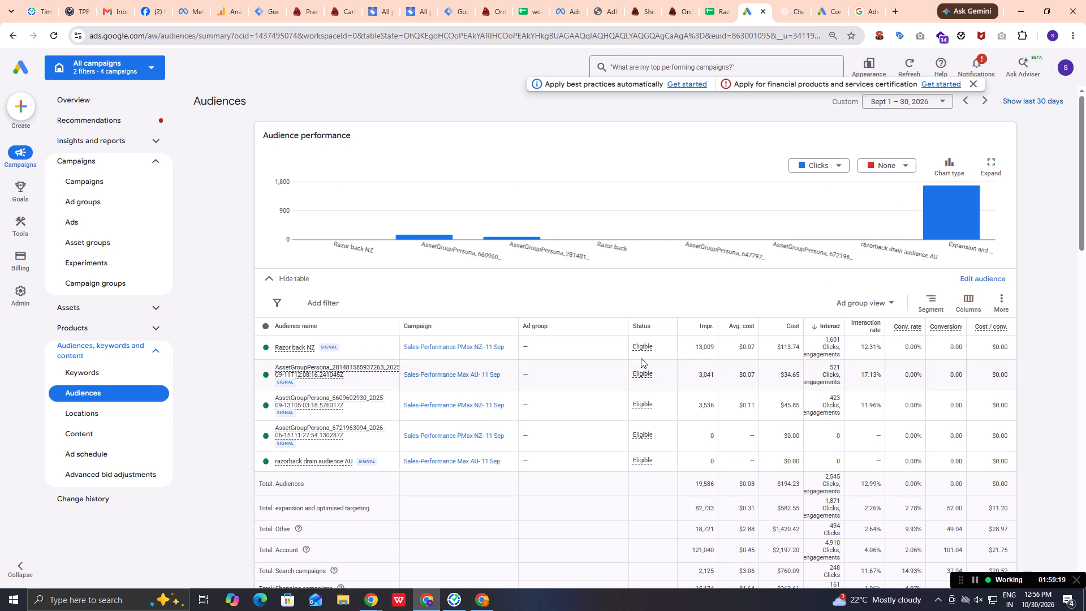
pyautogui.moveTo(628, 322); pyautogui.dragTo(586, 320)
# Review the remaining audience totals and the Age demographics table for the Performance Max and Search campaigns.
pyautogui.scroll(-1, 623, 421)
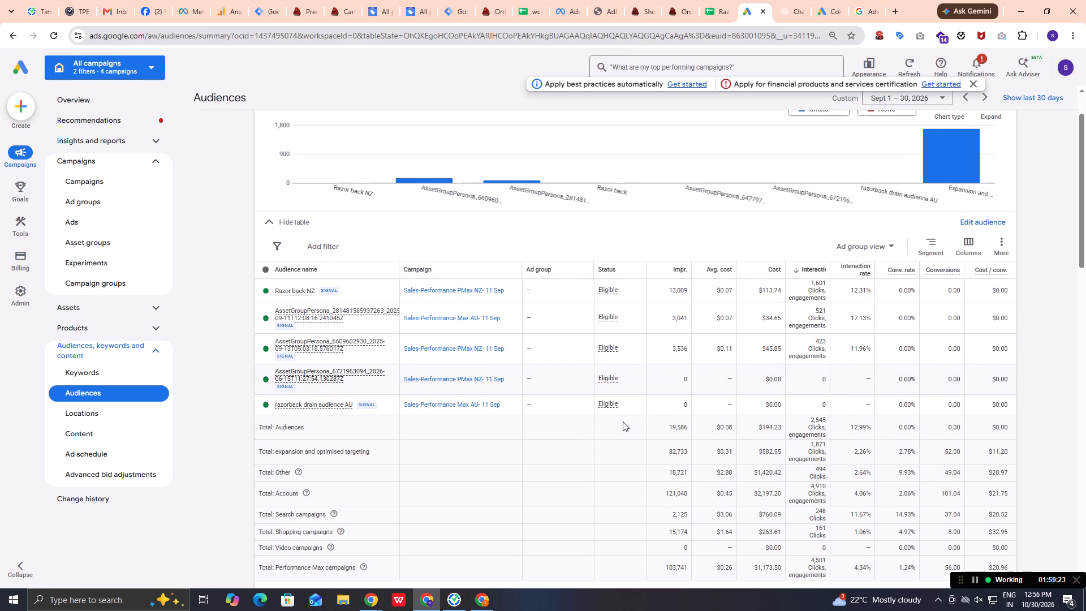
pyautogui.scroll(-12, 623, 421)
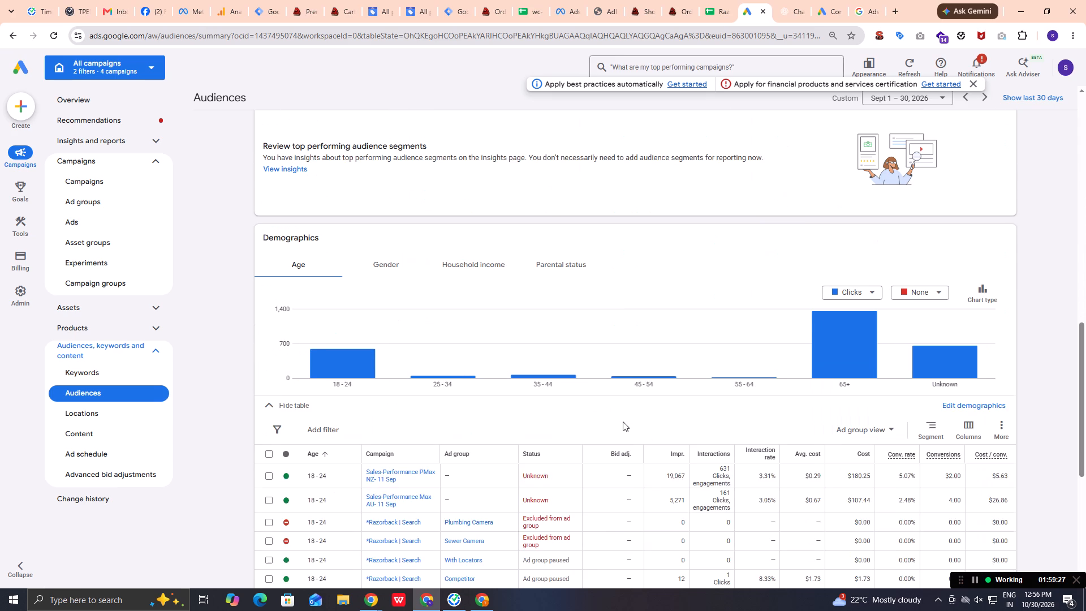
pyautogui.scroll(-3, 623, 421)
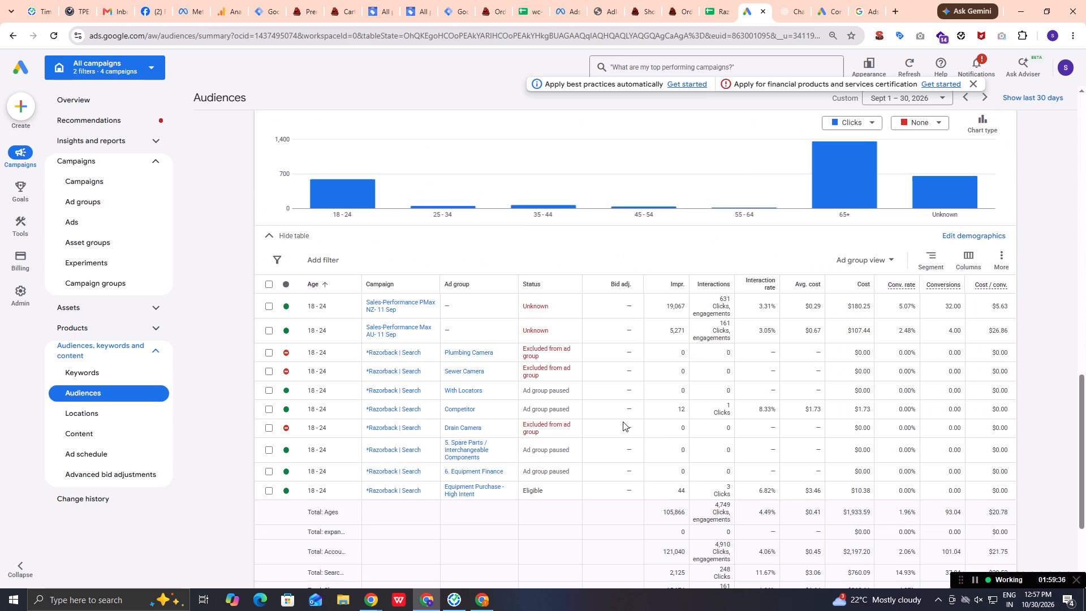
# Set the Age demographics table to show 30 rows per page.
pyautogui.scroll(-1, 623, 421)
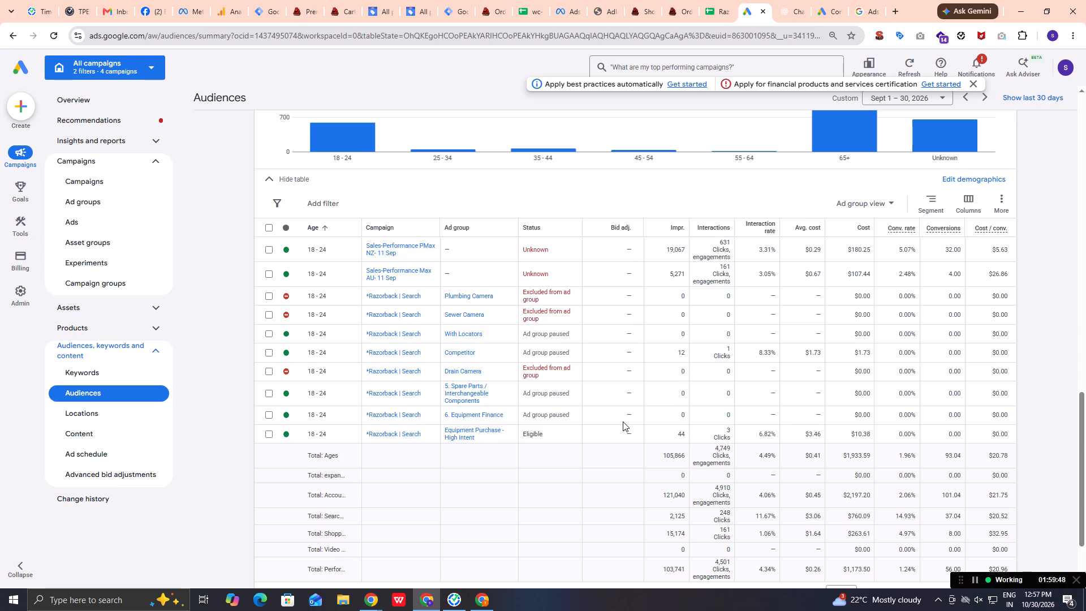
pyautogui.scroll(-2, 623, 421)
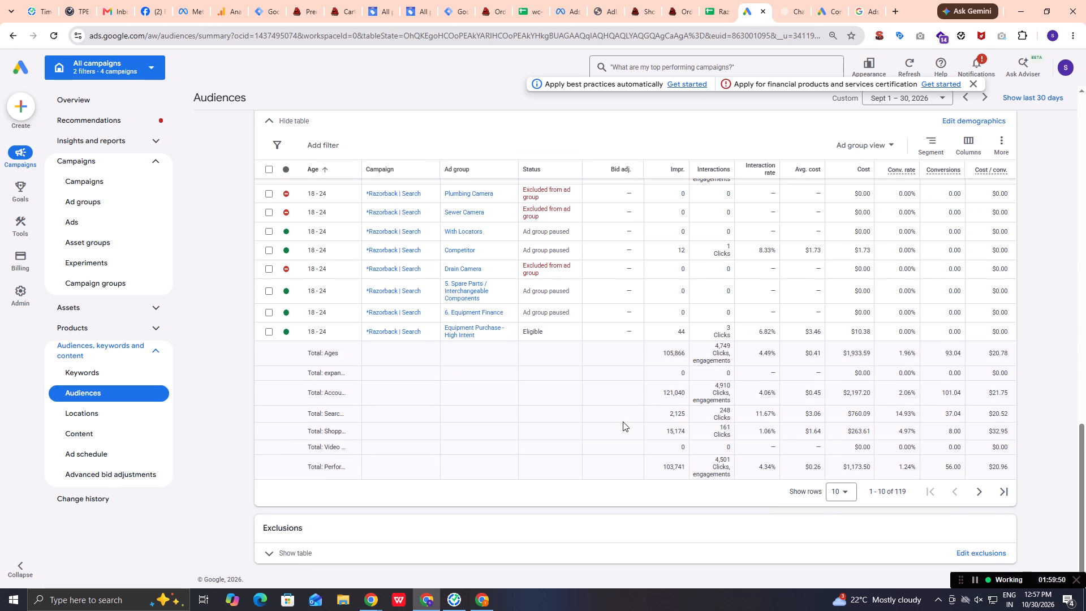
pyautogui.click(835, 490)
pyautogui.click(851, 514)
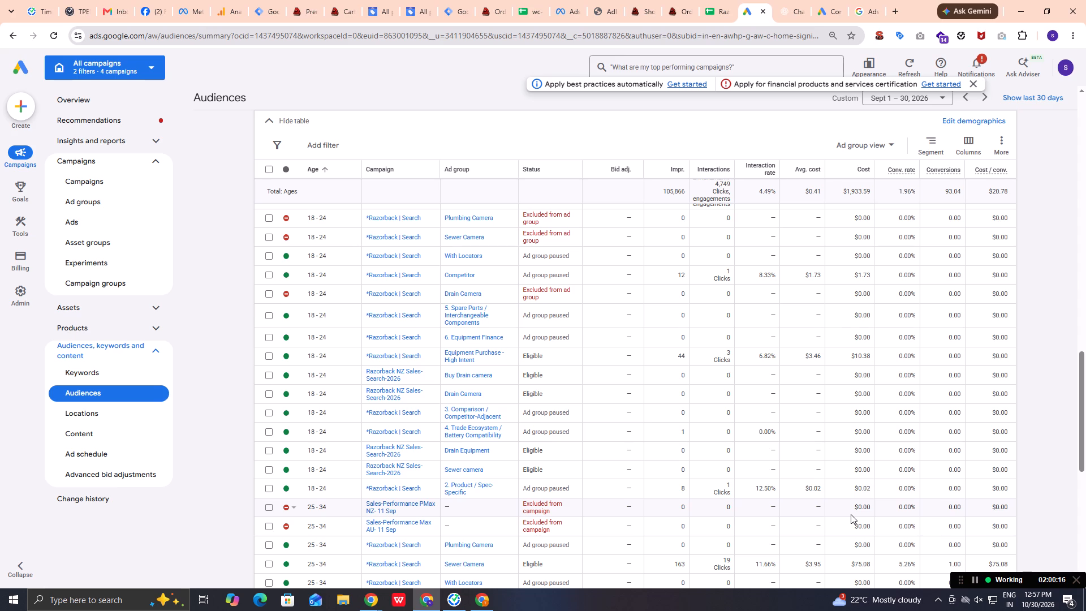
# Examine the 18–24 and 25–34 age rows by campaign and ad group, along with the totals at the table's end.
pyautogui.scroll(1, 851, 514)
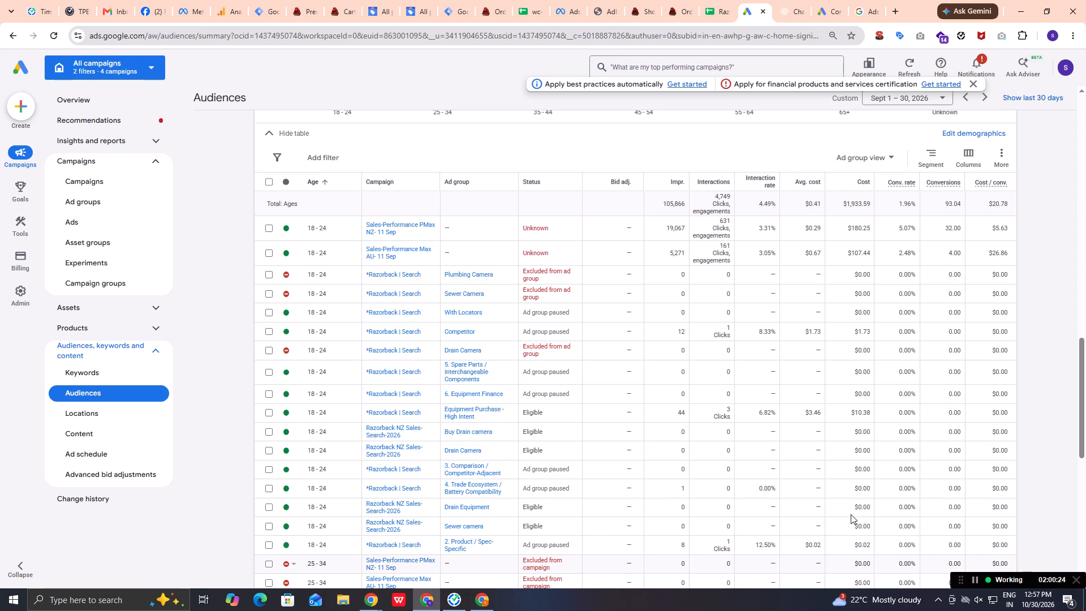
pyautogui.scroll(-1, 851, 514)
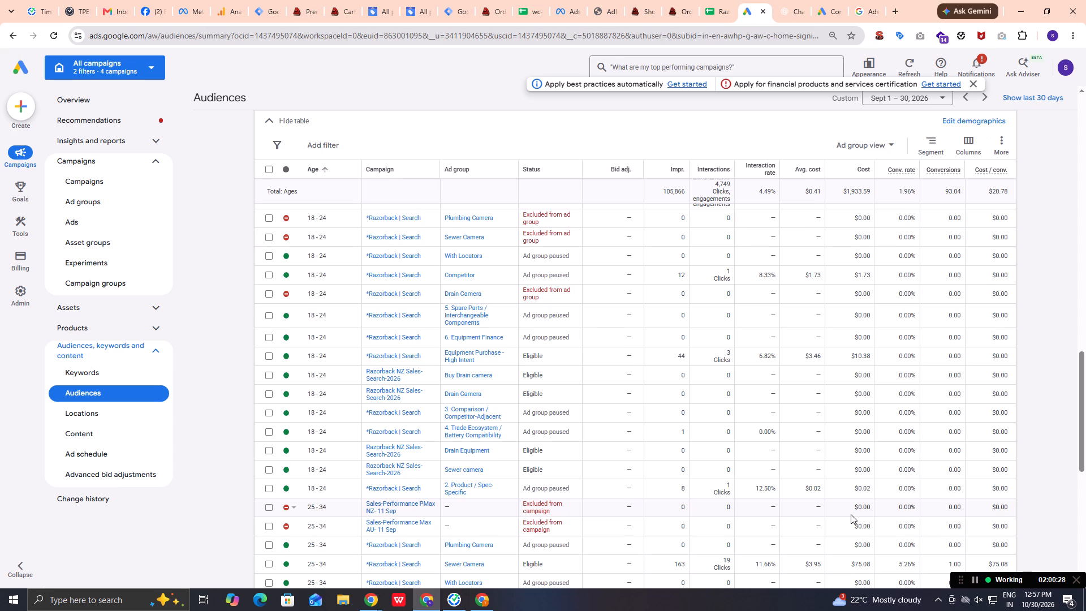
pyautogui.scroll(-1, 851, 514)
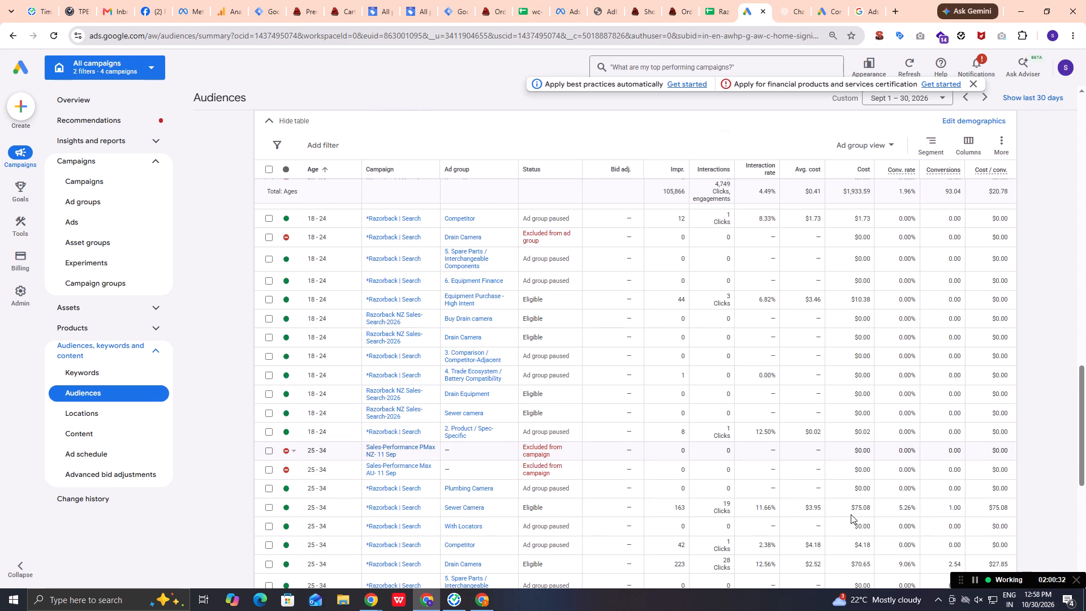
pyautogui.scroll(-3, 851, 514)
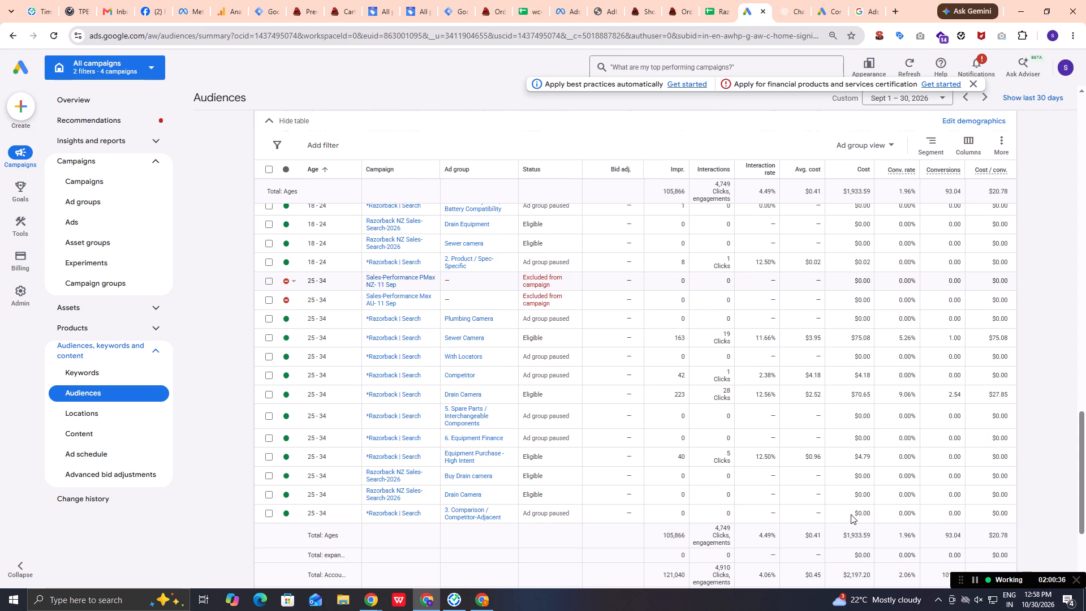
pyautogui.scroll(-2, 851, 514)
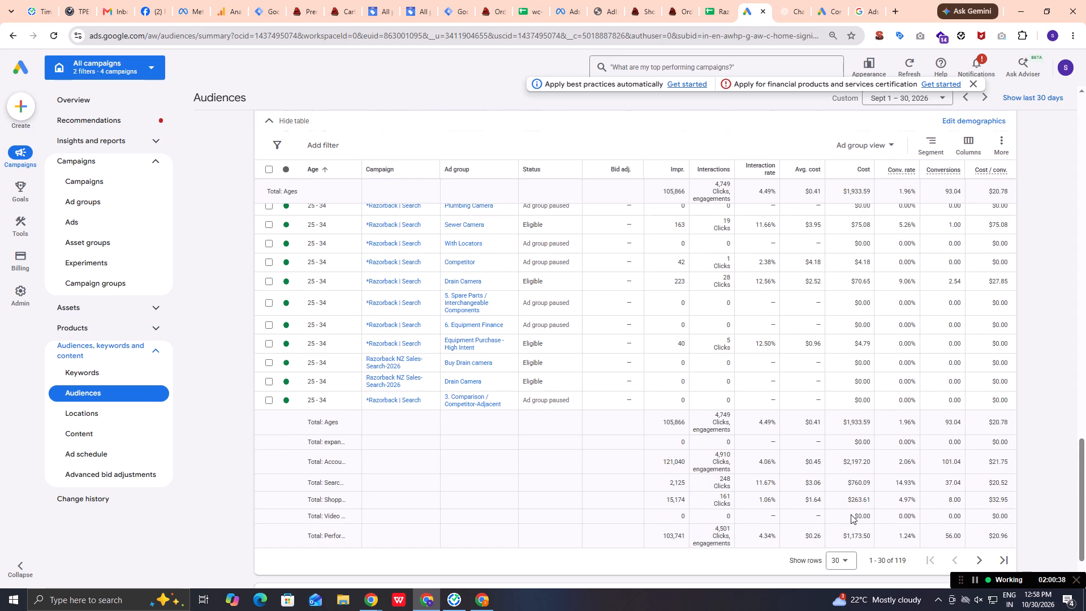
pyautogui.scroll(4, 851, 514)
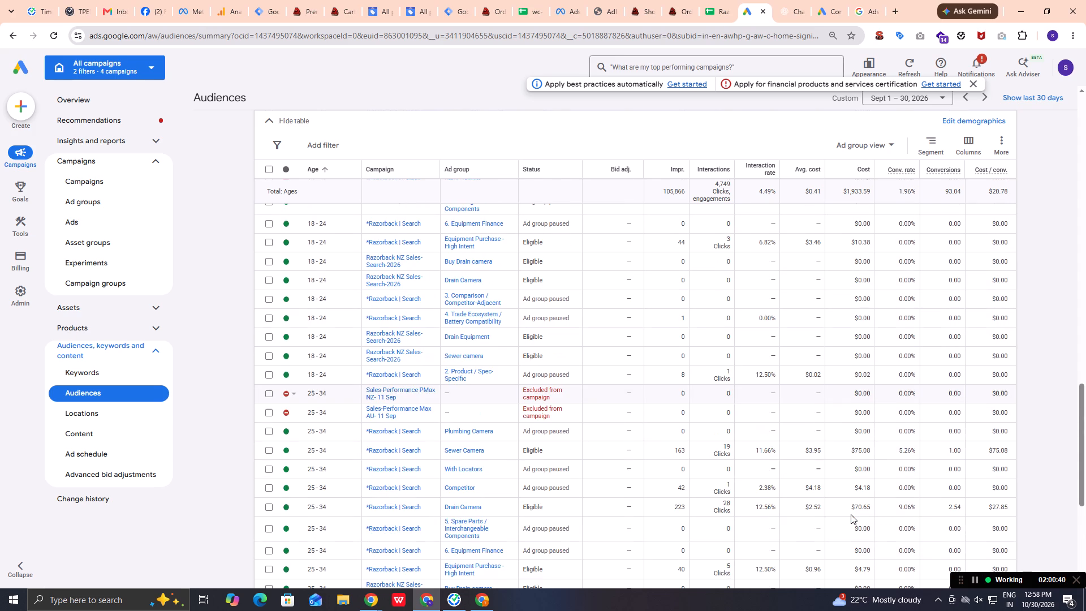
pyautogui.scroll(6, 851, 514)
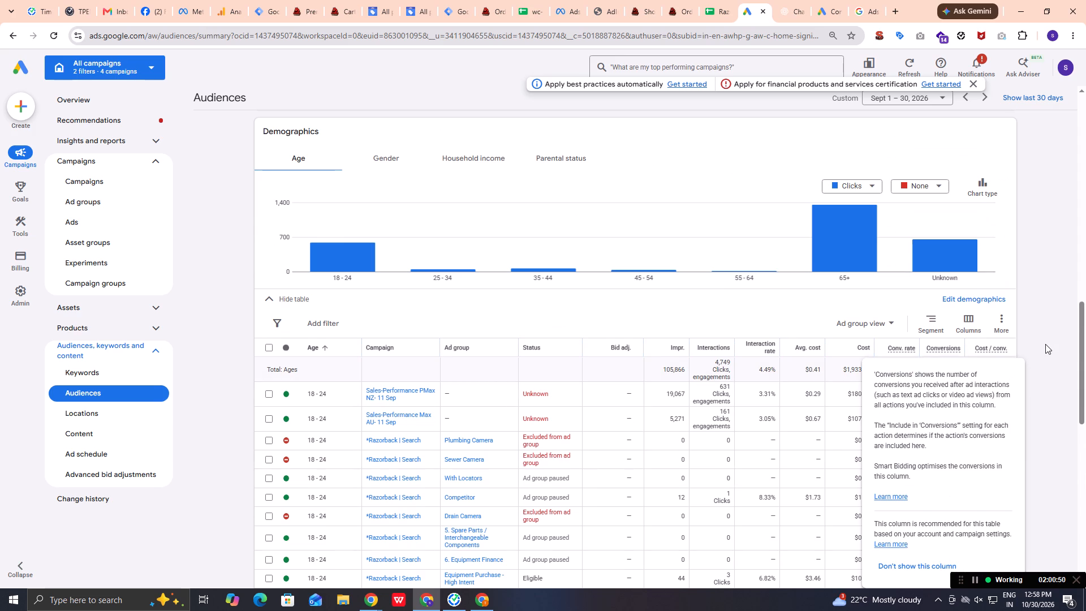
# Open the second page of the Age table and examine the 35–44 and 45–54 rows by campaign and ad group.
pyautogui.scroll(-2, 841, 476)
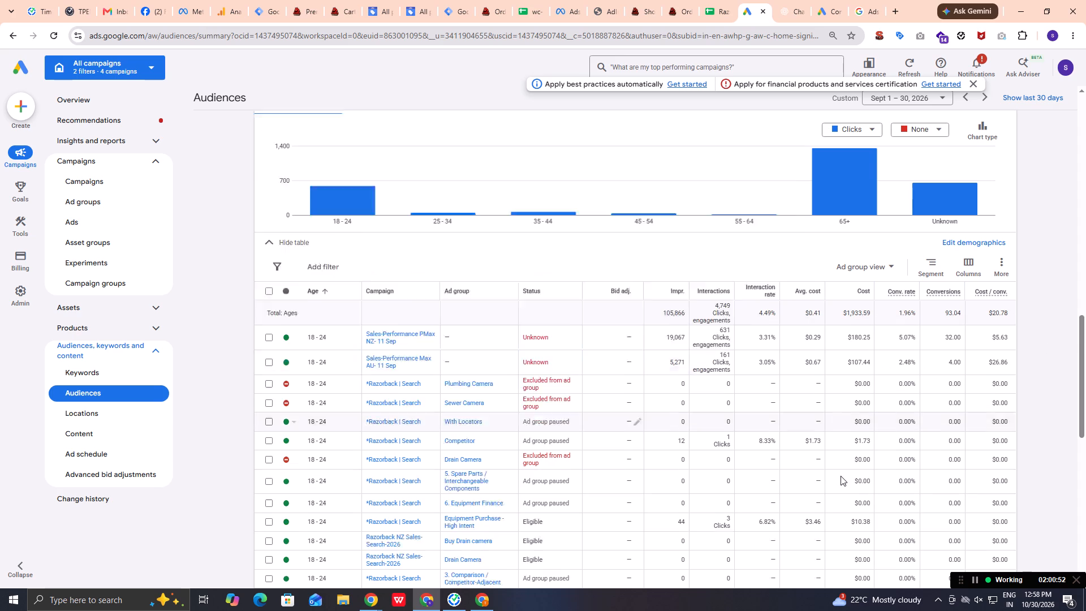
pyautogui.scroll(-6, 841, 476)
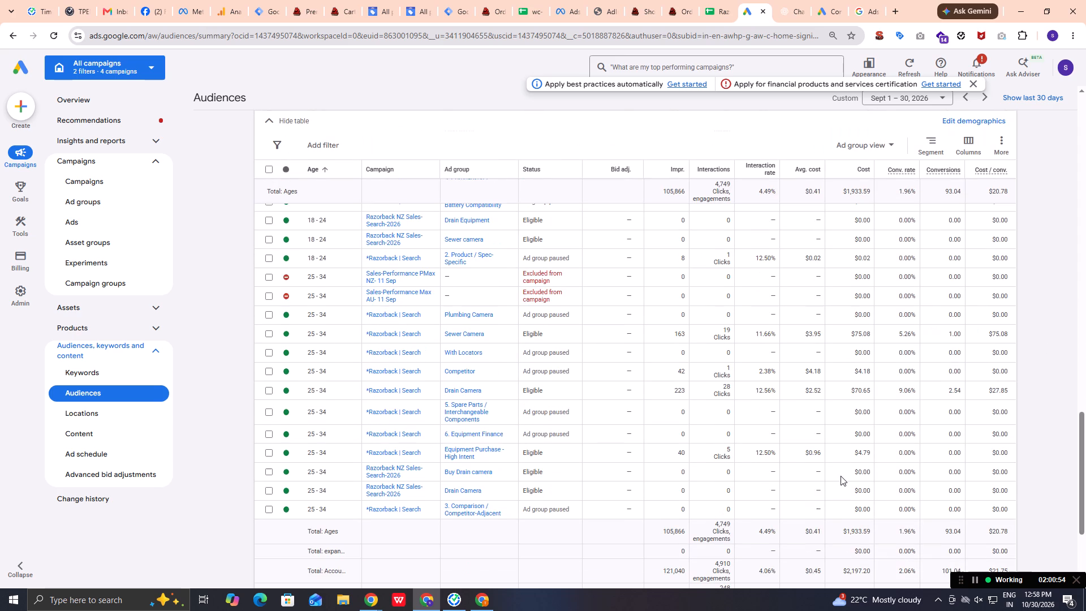
pyautogui.scroll(-2, 841, 476)
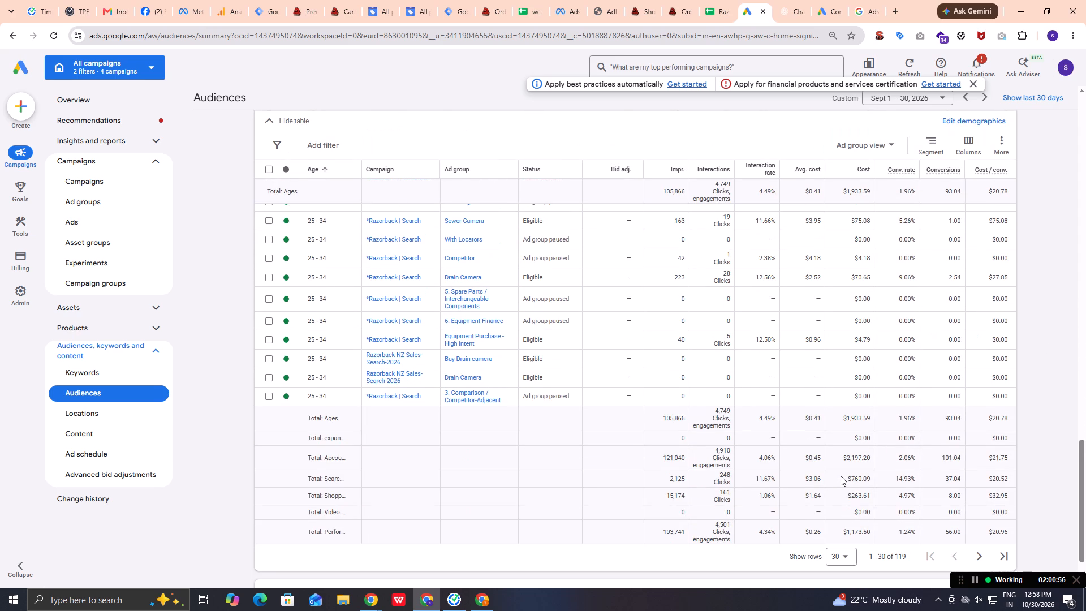
pyautogui.scroll(-2, 841, 476)
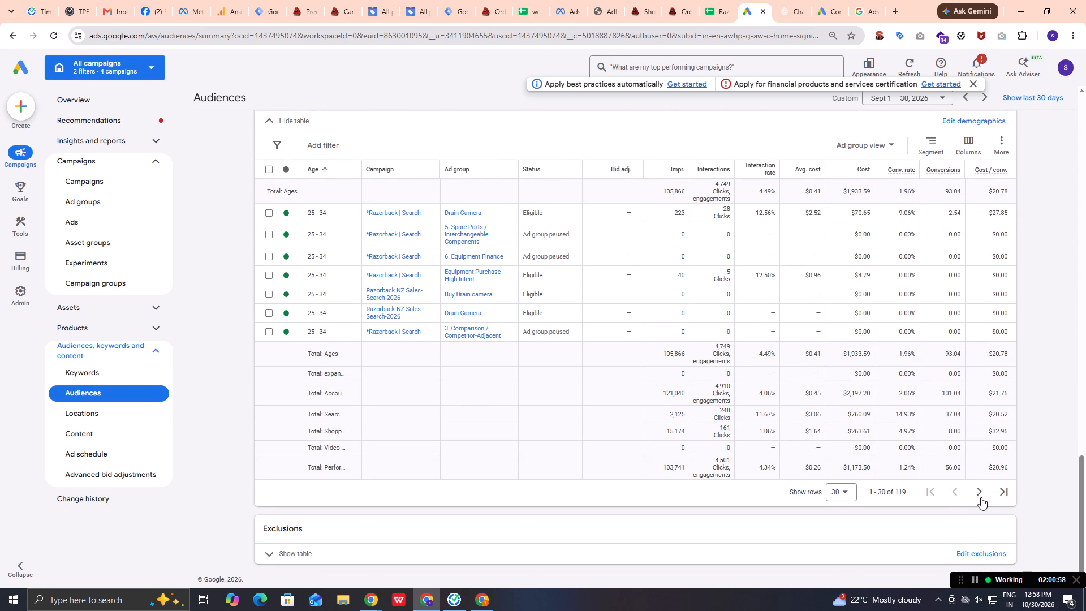
pyautogui.click(983, 494)
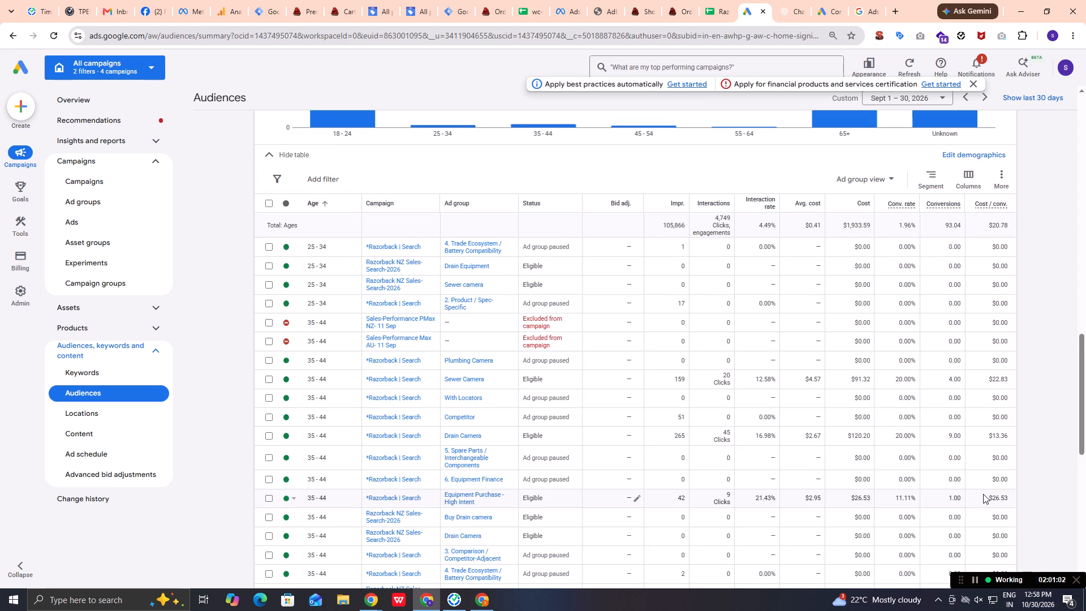
pyautogui.scroll(-3, 983, 494)
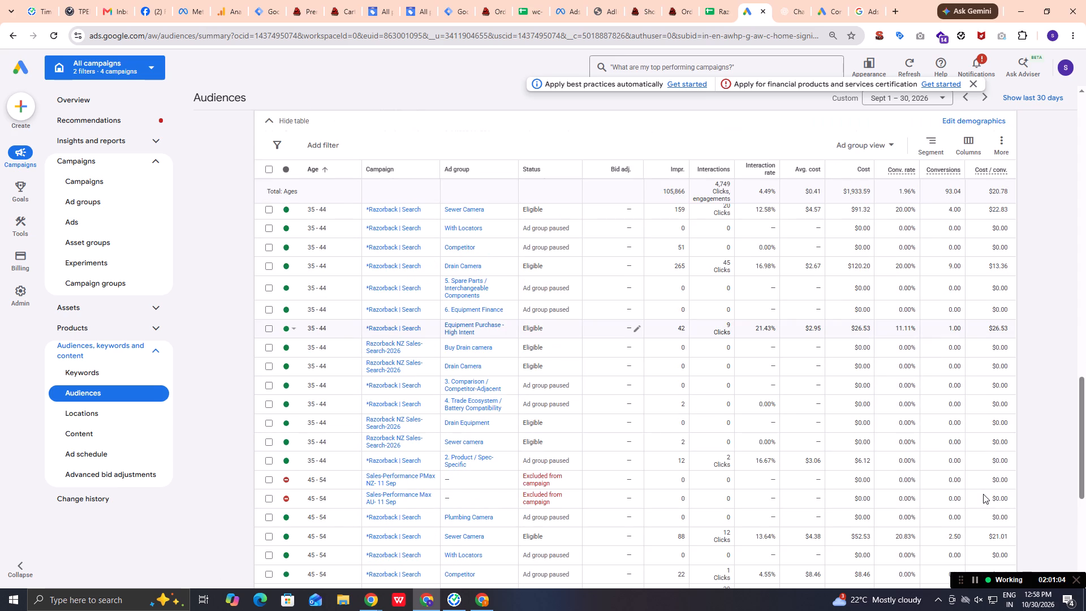
pyautogui.scroll(-4, 983, 494)
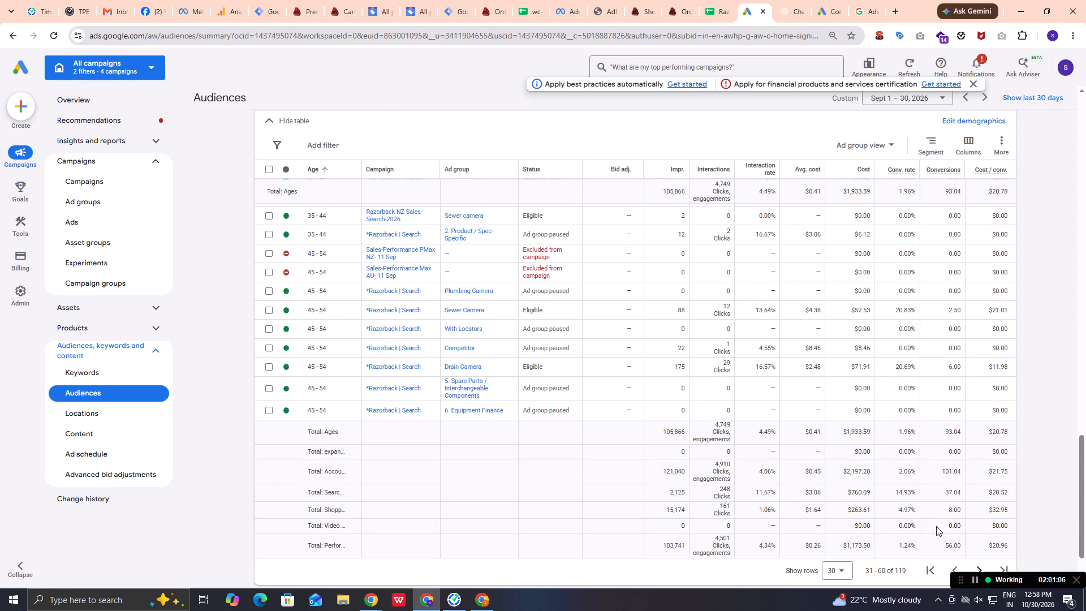
# Return to the first page of the Age table and sort it by Conversions, highest first.
pyautogui.click(937, 569)
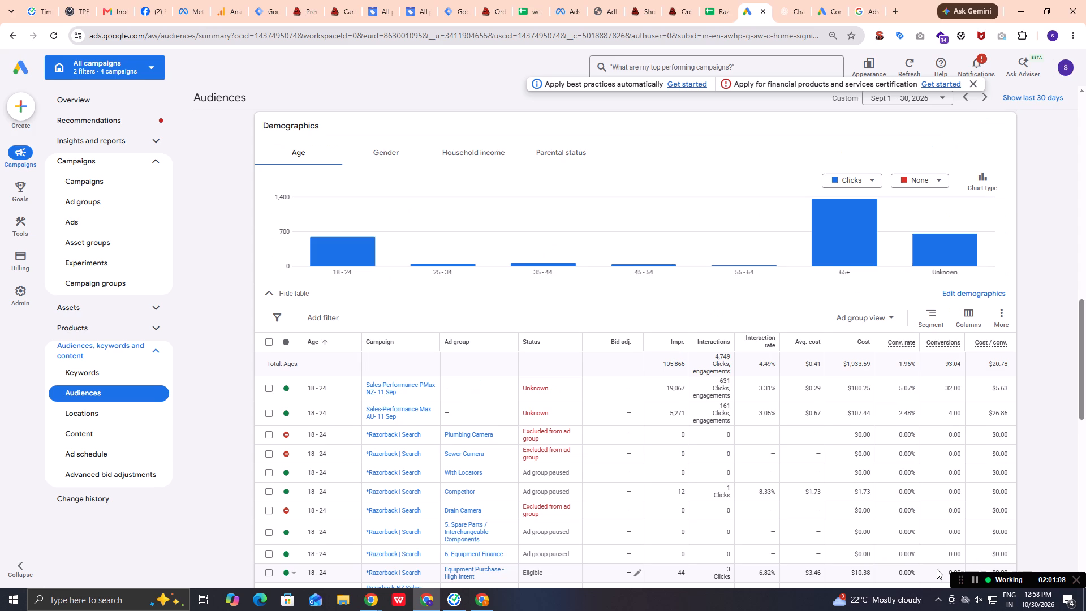
pyautogui.click(949, 341)
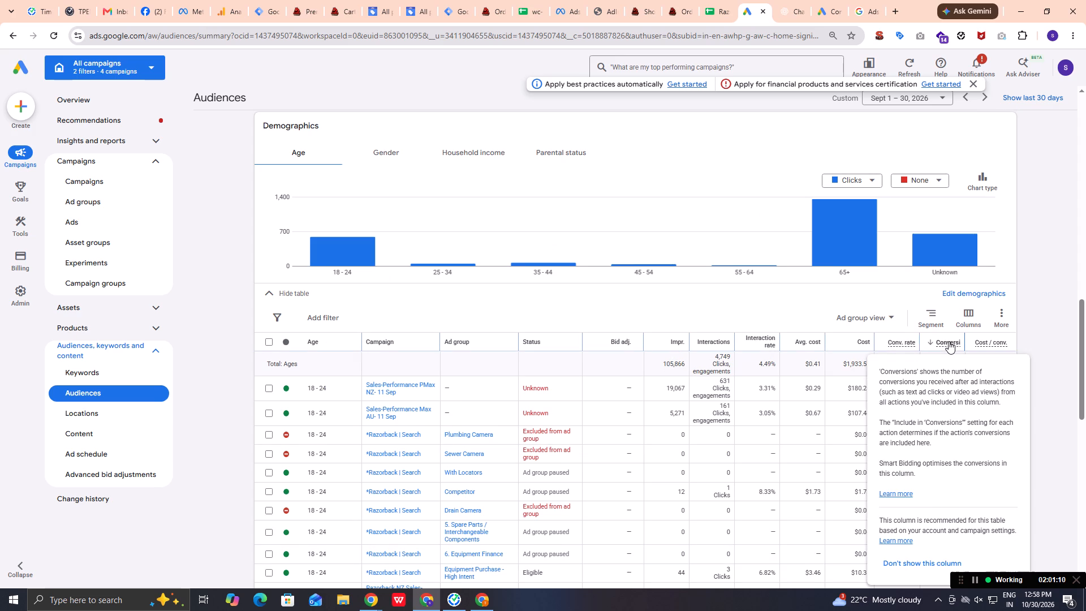
pyautogui.click(1063, 338)
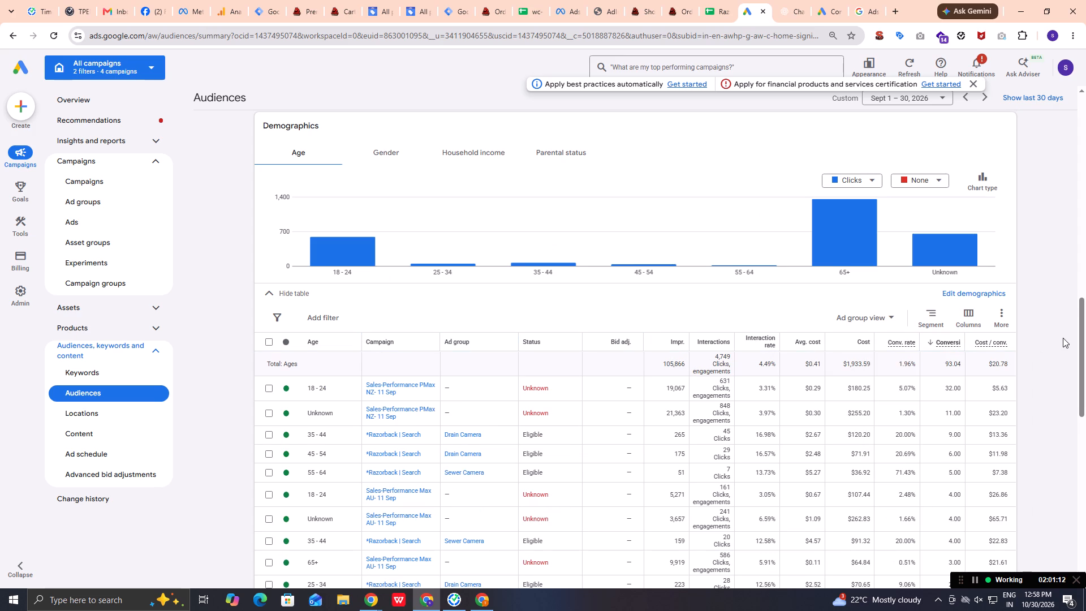
# Examine the sorted Age table for each age group's conversions and cost per conversion across the Performance Max and Search campaigns.
pyautogui.scroll(-1, 948, 396)
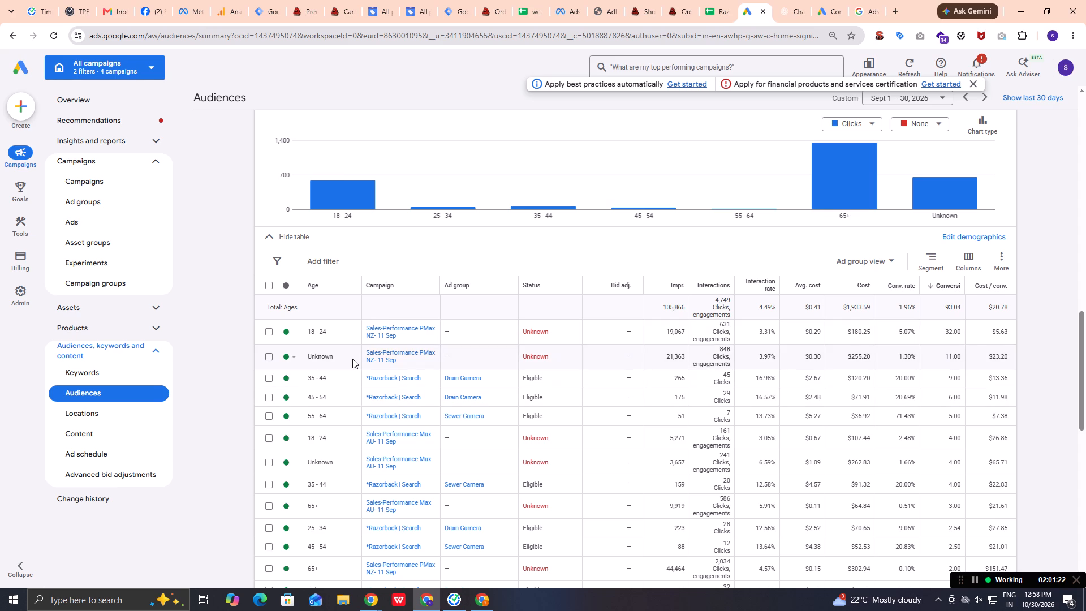
pyautogui.scroll(-1, 352, 359)
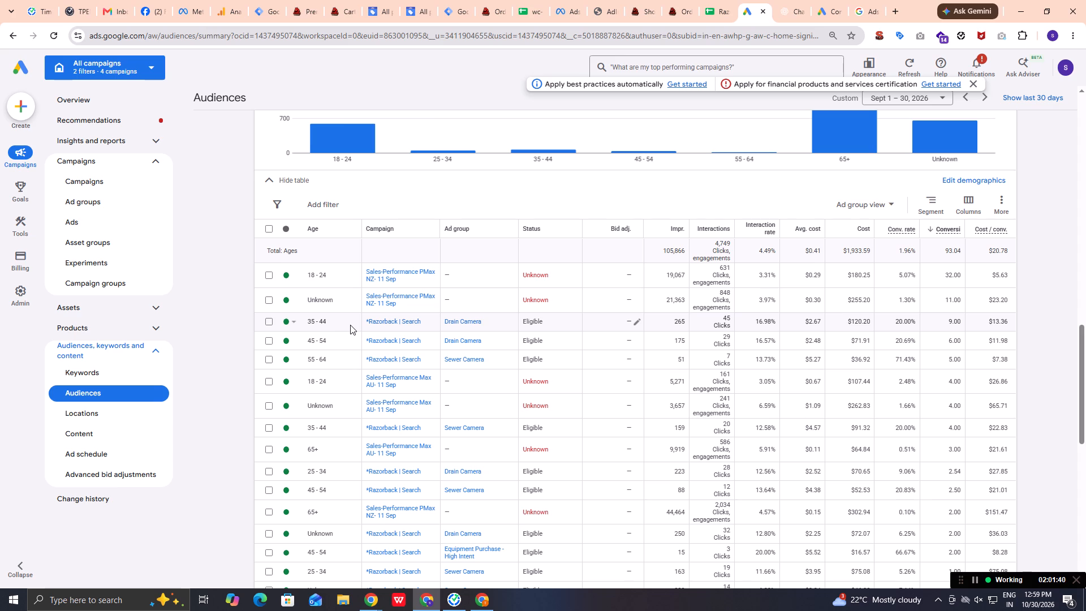
pyautogui.scroll(-5, 355, 355)
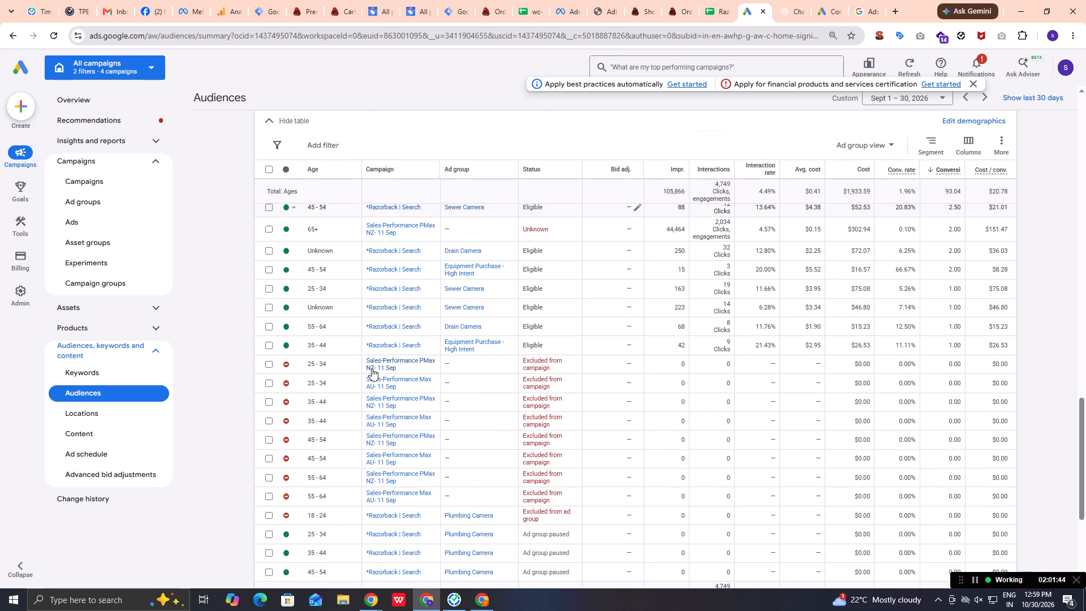
pyautogui.scroll(-2, 372, 368)
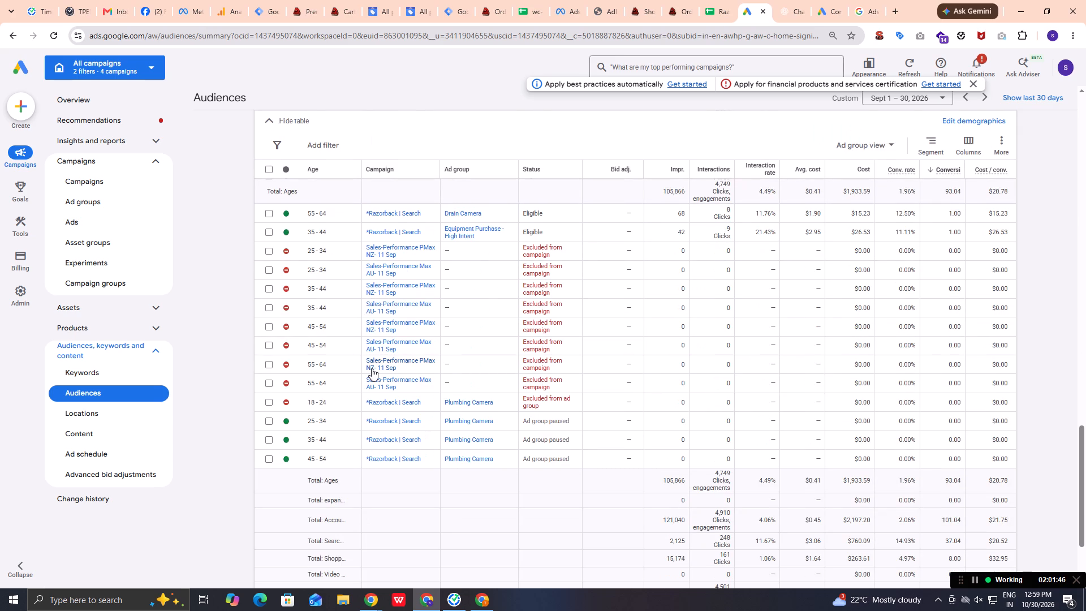
pyautogui.scroll(2, 372, 368)
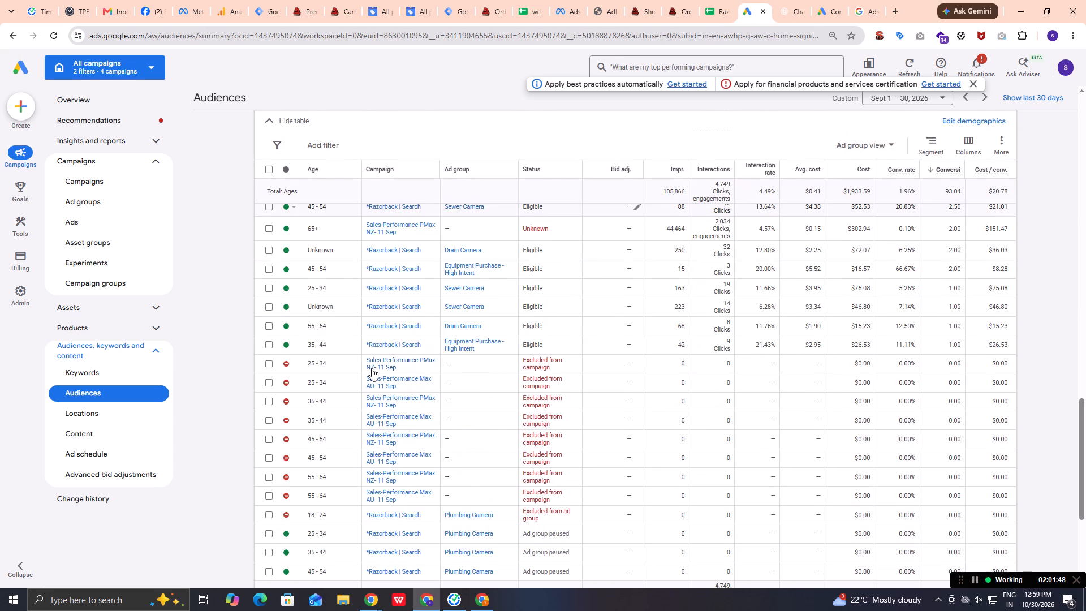
pyautogui.scroll(2, 372, 368)
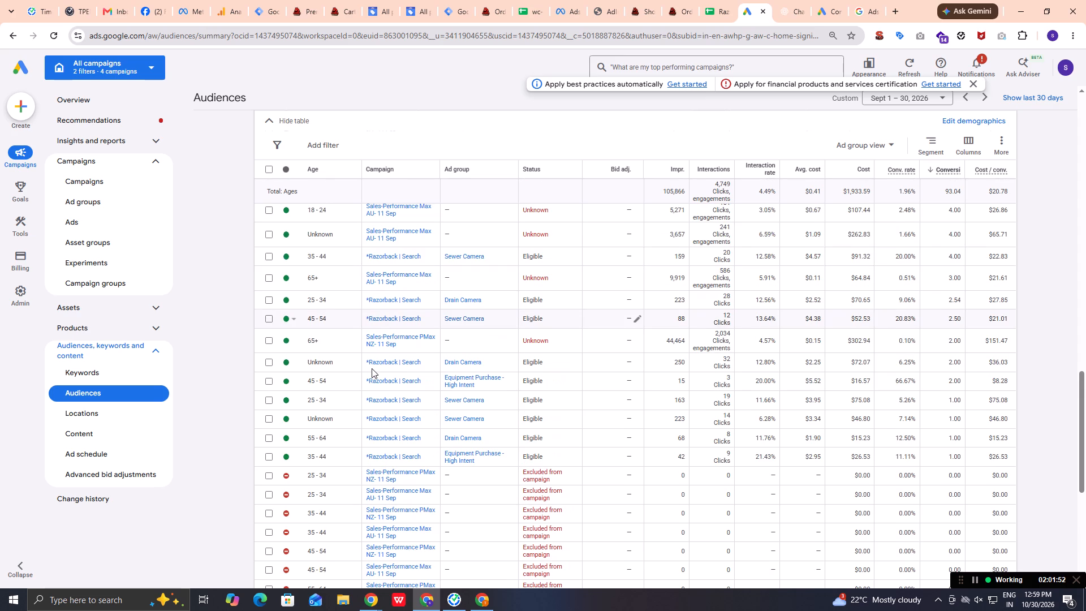
pyautogui.scroll(4, 372, 368)
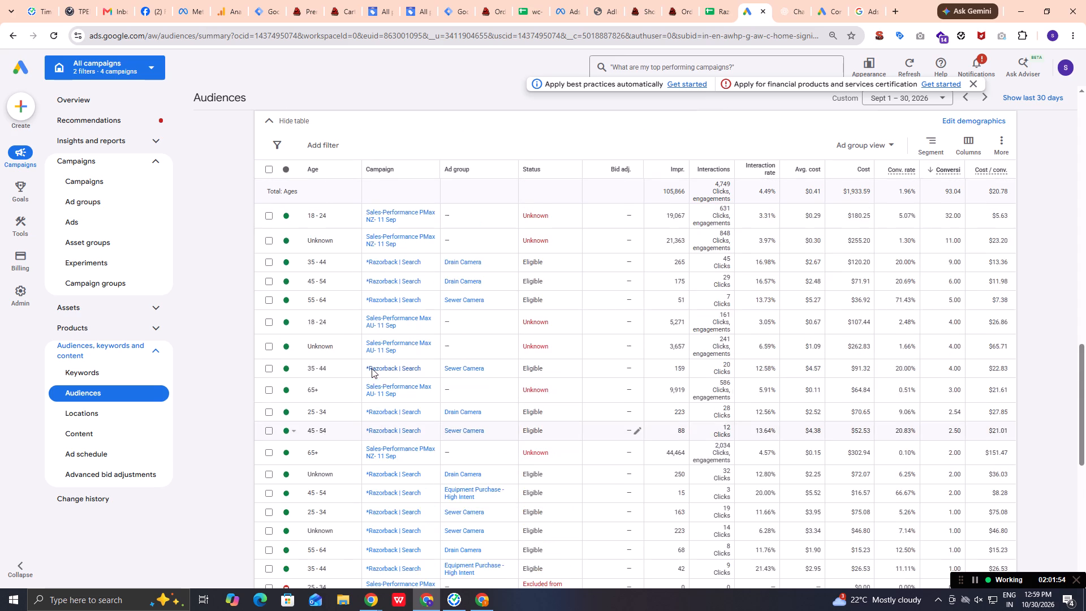
# Go back to the Audience performance table and review its chart, individual audience signals and campaign type totals.
pyautogui.scroll(7, 372, 368)
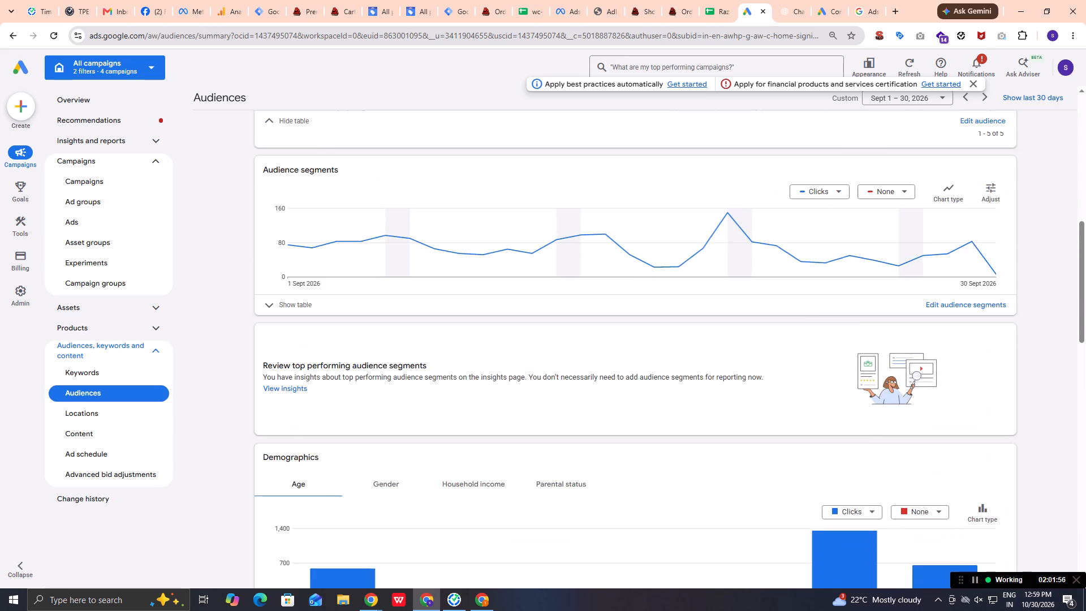
pyautogui.scroll(5, 372, 368)
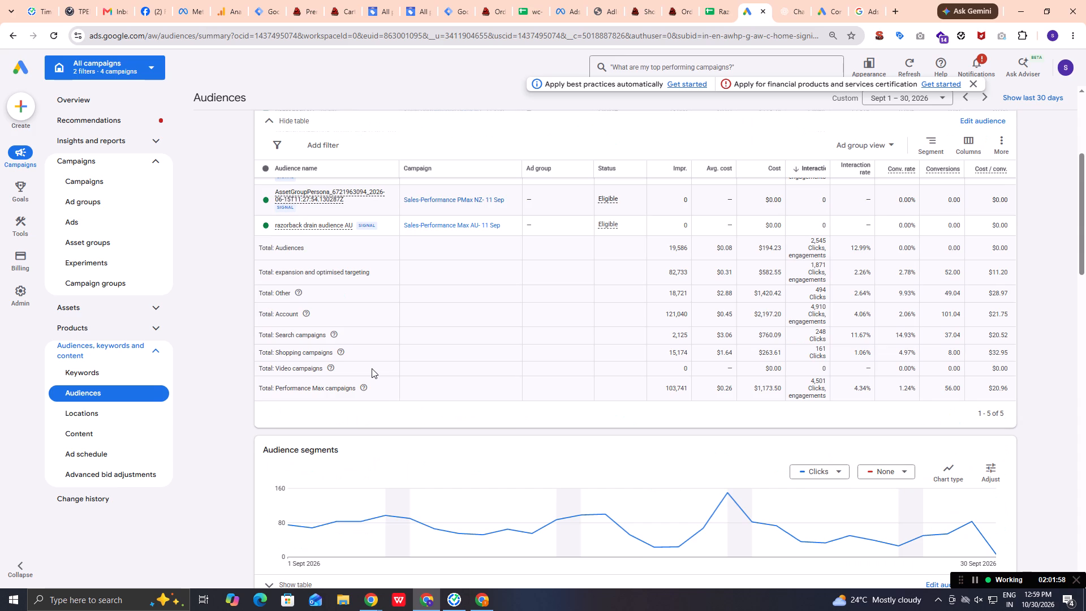
pyautogui.scroll(3, 372, 368)
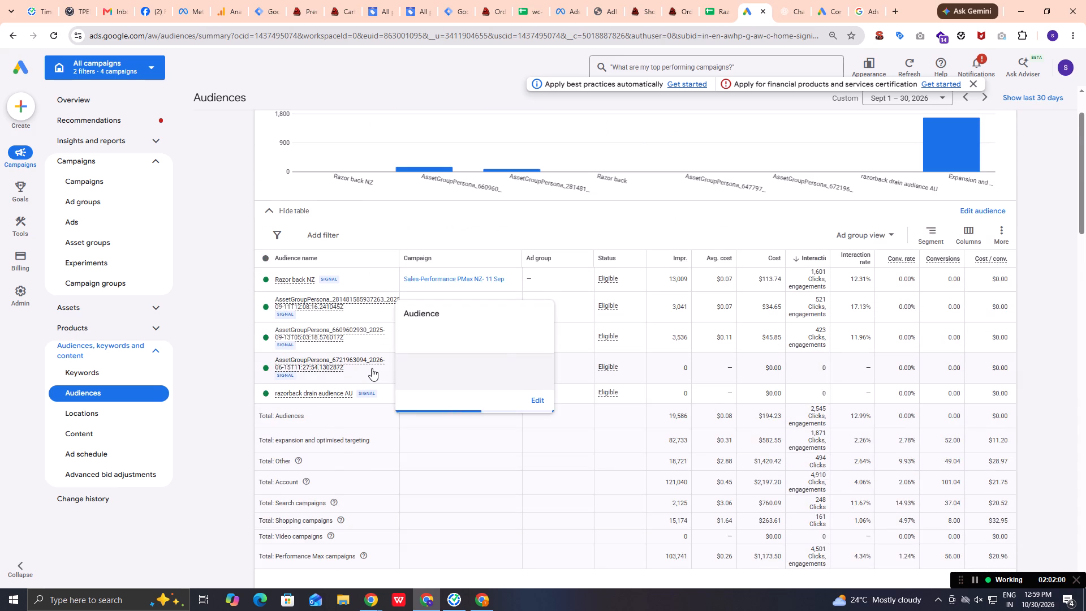
pyautogui.scroll(-2, 372, 368)
pyautogui.scroll(2, 372, 368)
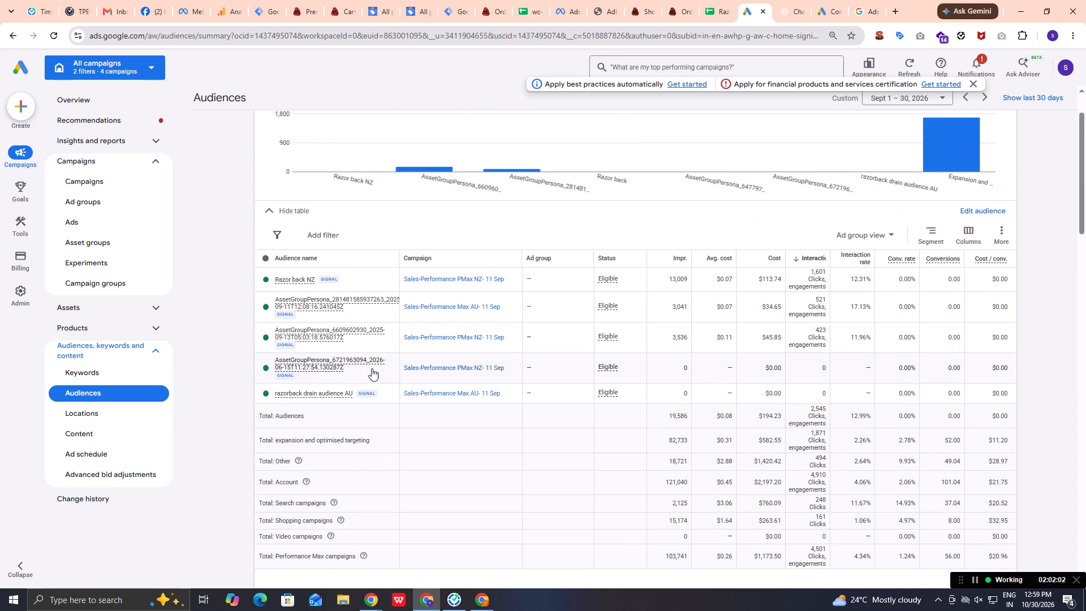
pyautogui.scroll(2, 372, 368)
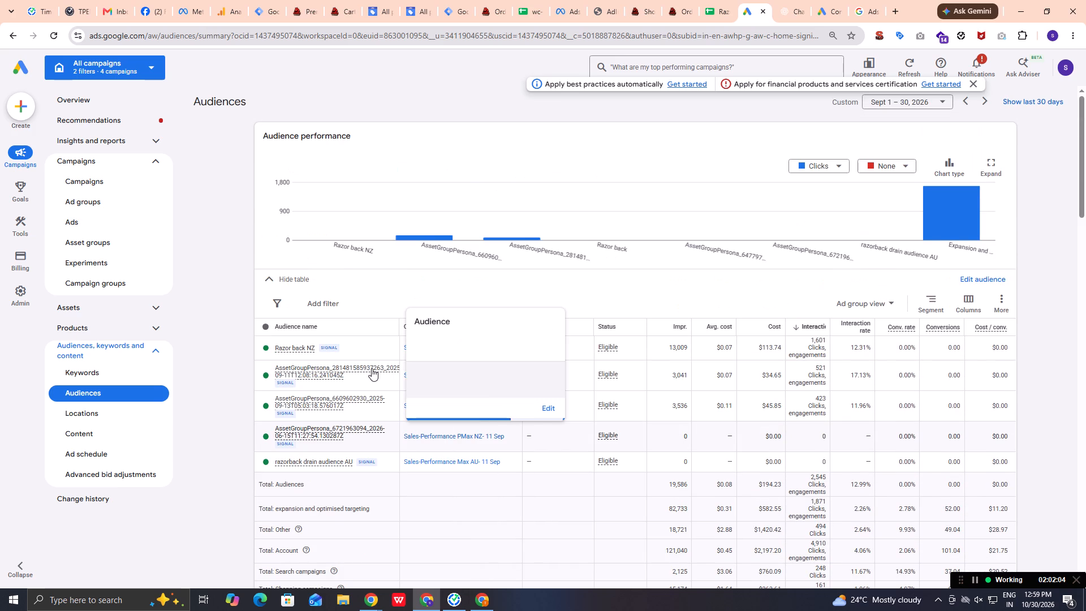
pyautogui.scroll(2, 877, 351)
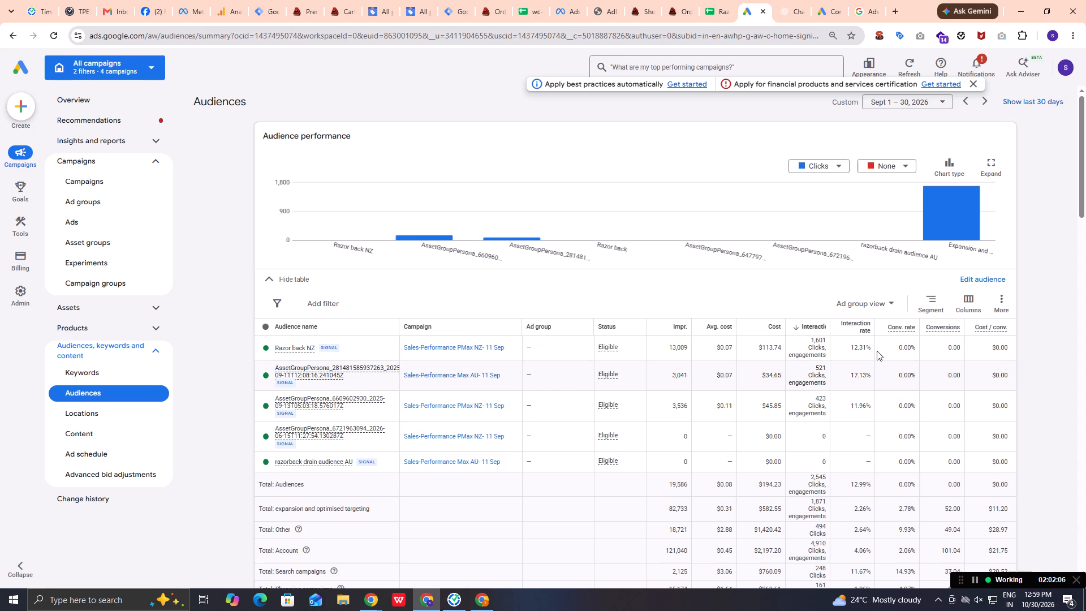
pyautogui.scroll(2, 622, 298)
pyautogui.scroll(-1, 622, 298)
pyautogui.scroll(1, 622, 298)
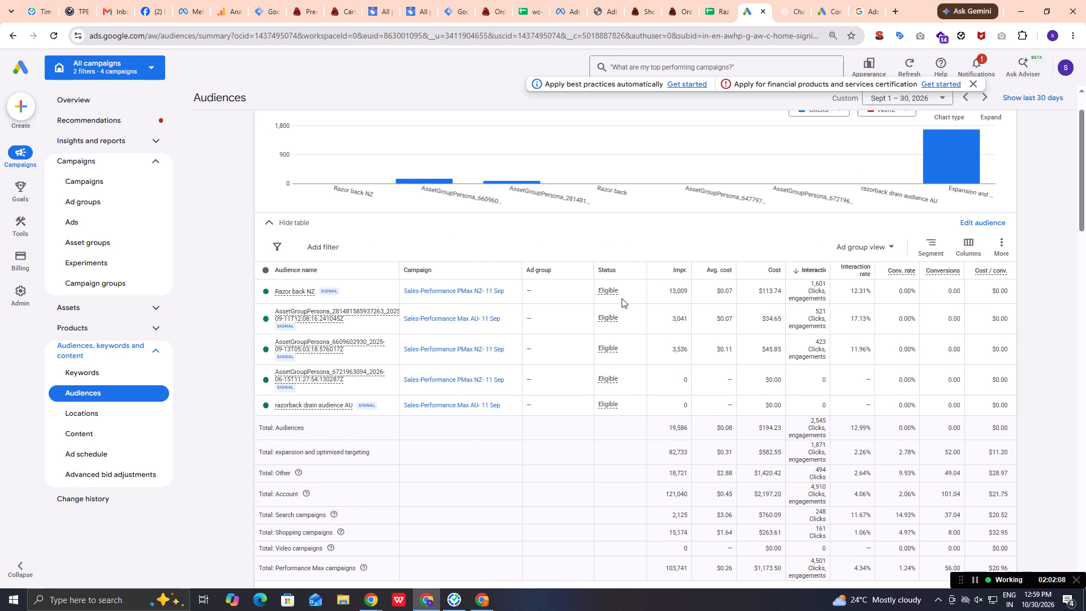
pyautogui.scroll(4, 622, 298)
pyautogui.scroll(-1, 622, 298)
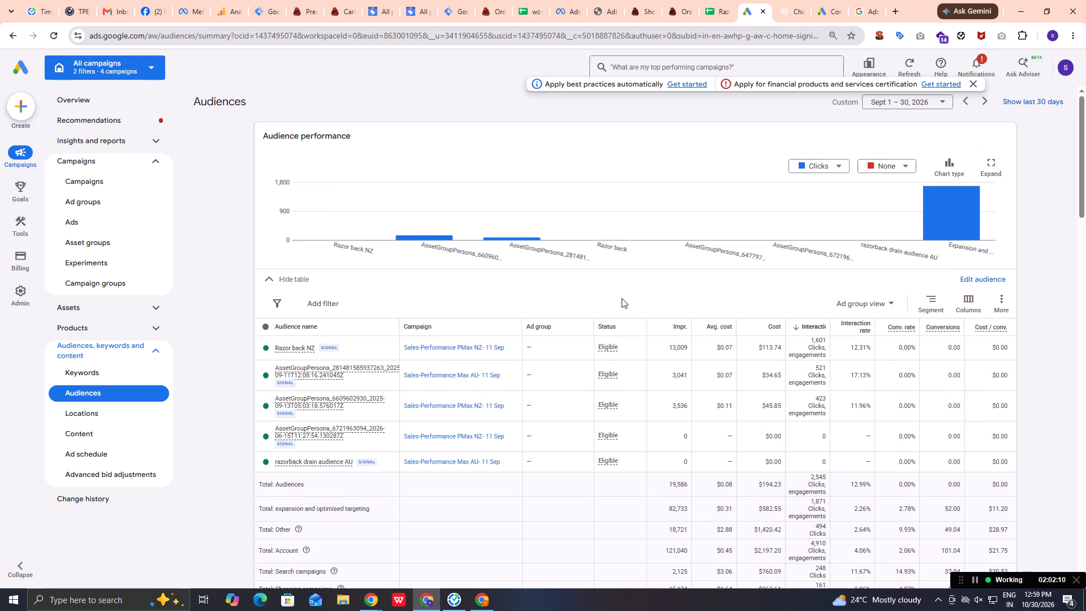
pyautogui.scroll(-1, 622, 298)
pyautogui.scroll(8, 622, 298)
pyautogui.scroll(-2, 622, 298)
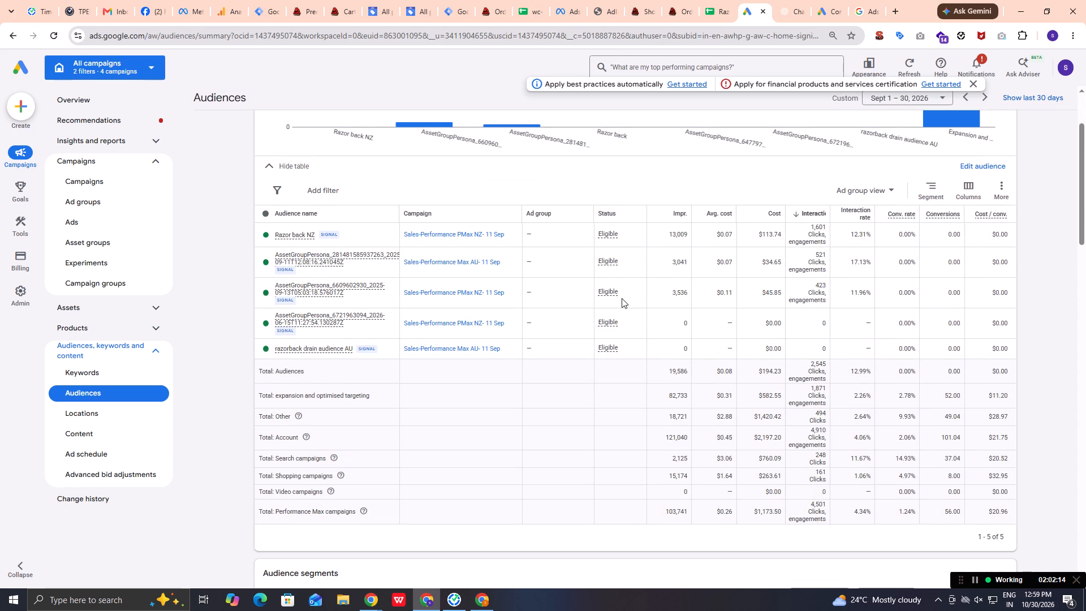
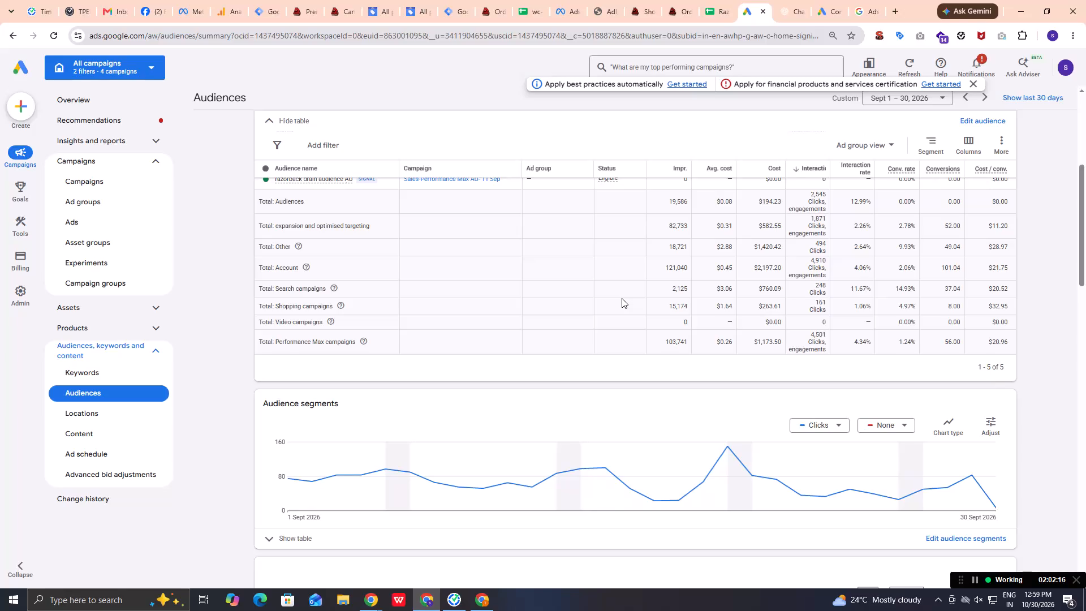
pyautogui.scroll(3, 622, 298)
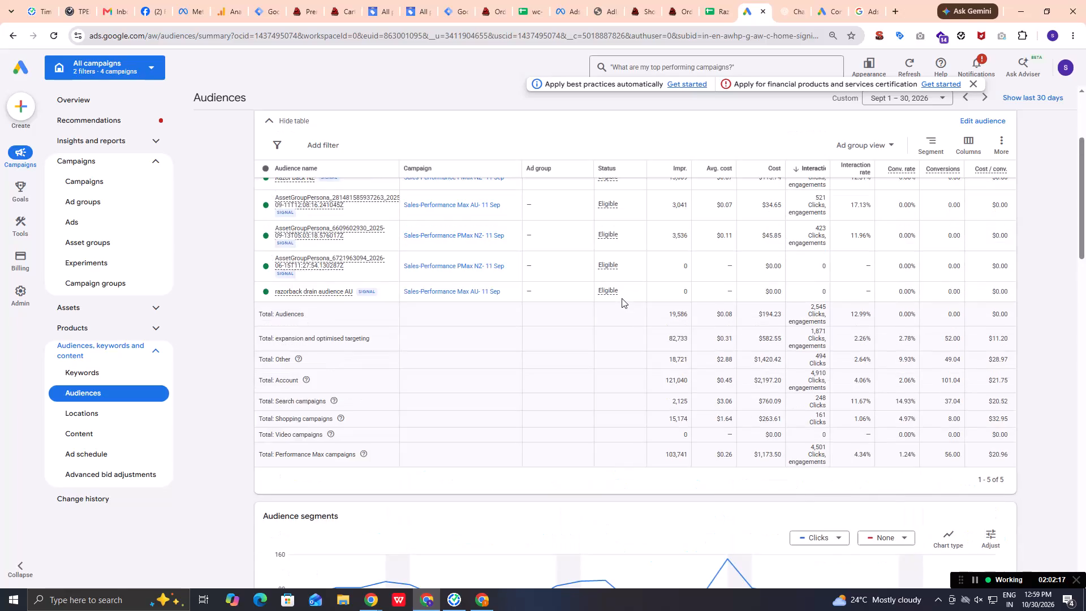
pyautogui.scroll(4, 622, 298)
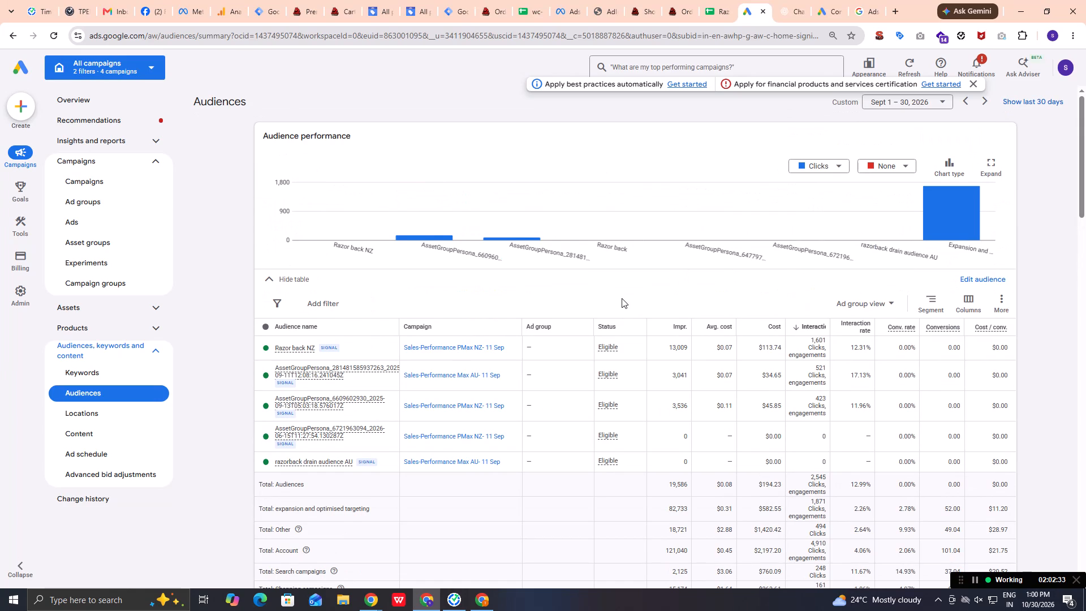
pyautogui.scroll(-1, 622, 298)
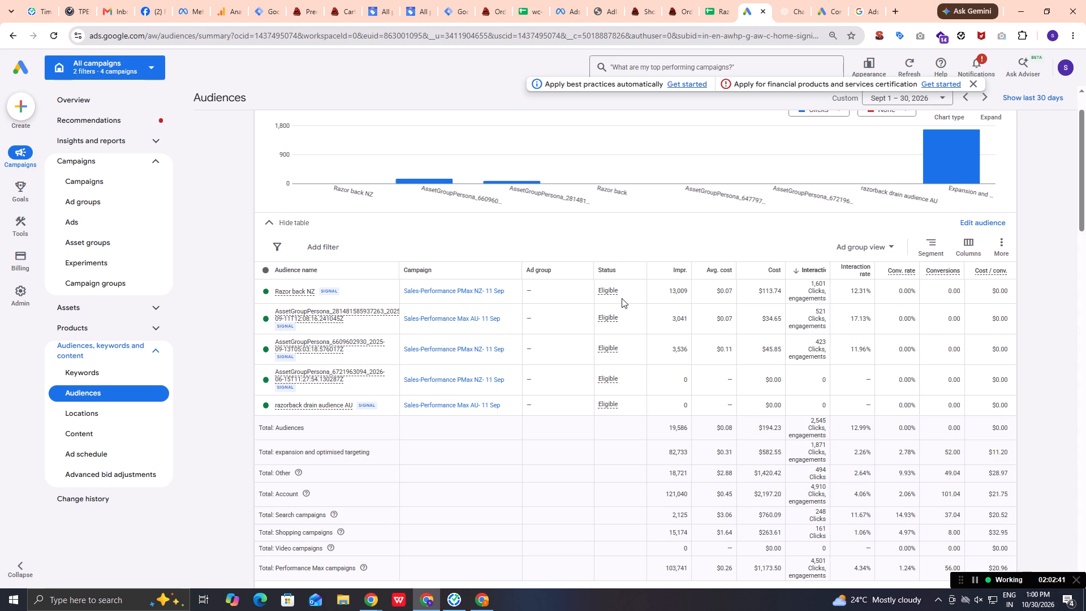
pyautogui.click(337, 317)
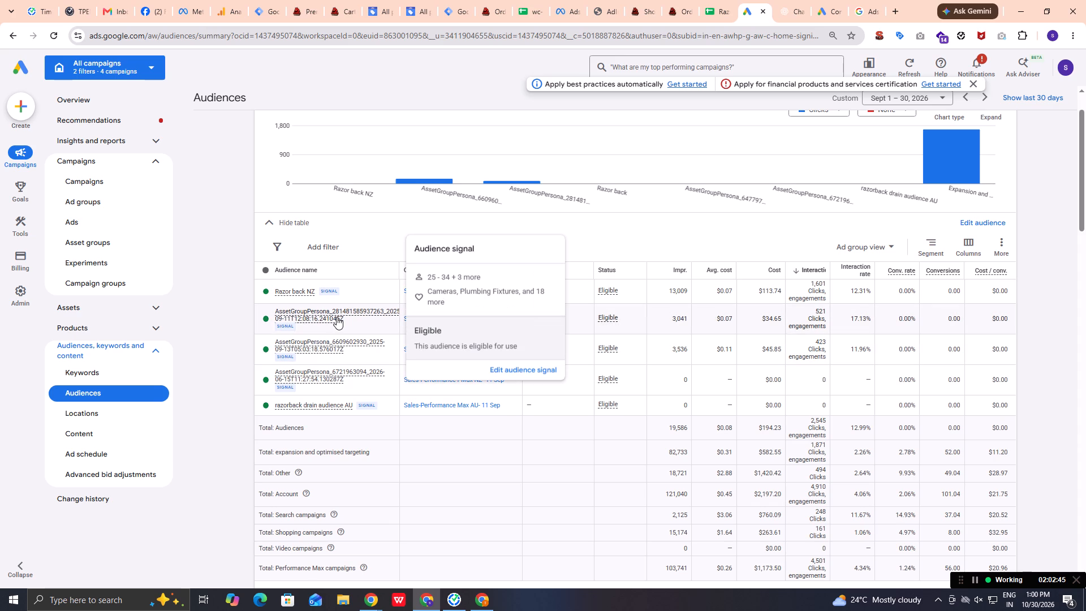
pyautogui.click(503, 375)
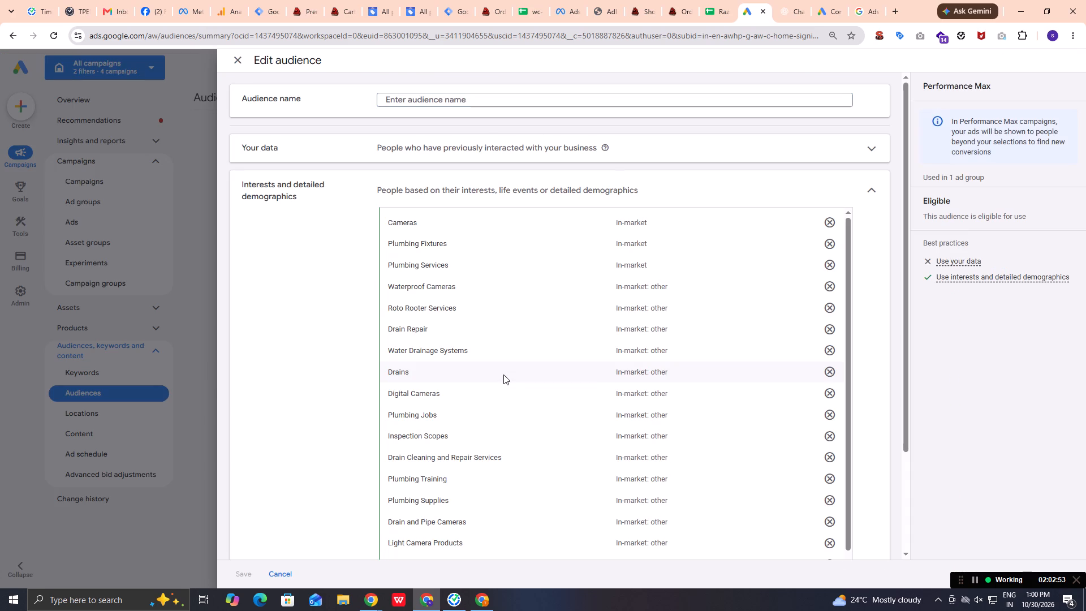
pyautogui.click(241, 58)
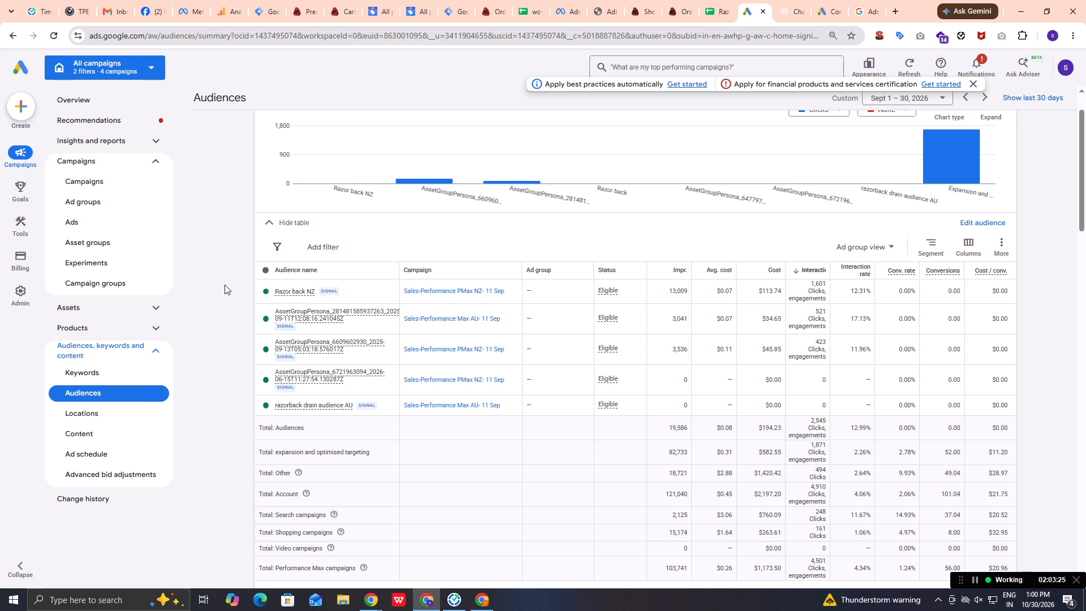
# Set the Audiences report's date range to All Time.
pyautogui.click(883, 99)
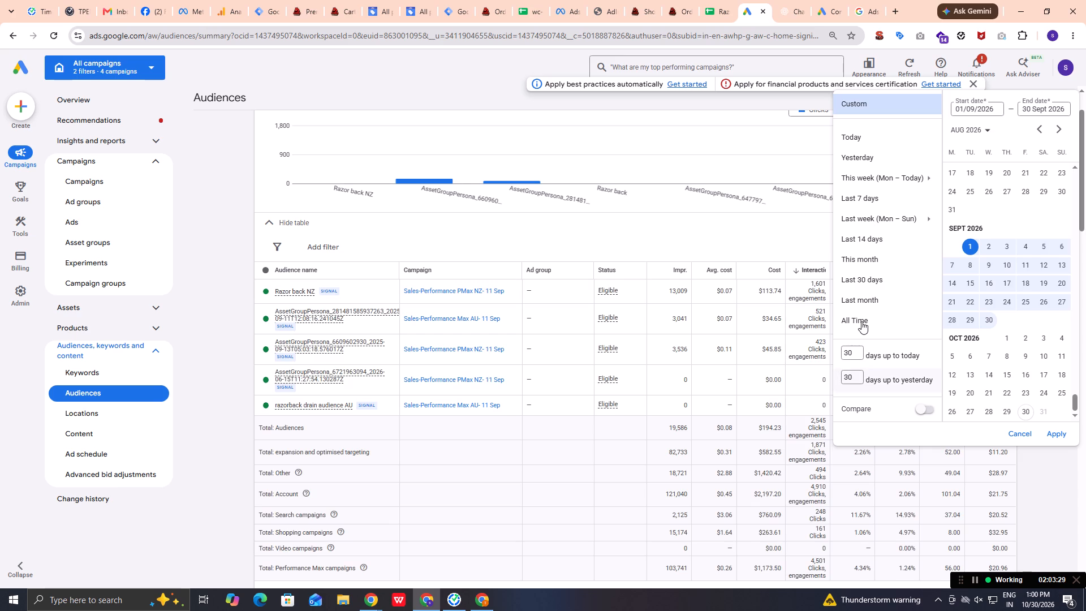
pyautogui.click(861, 321)
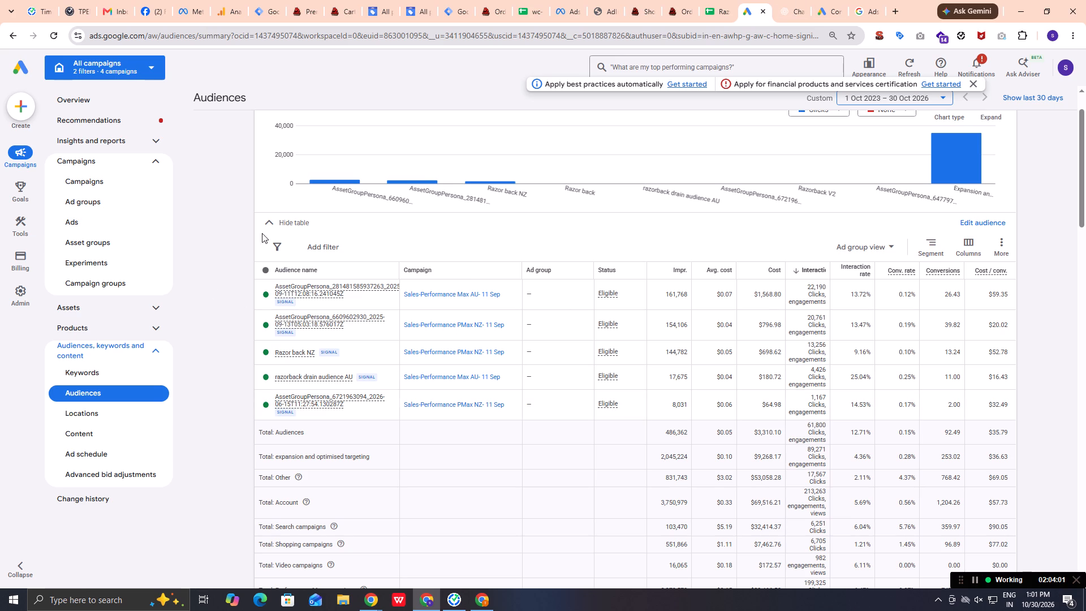
pyautogui.click(325, 285)
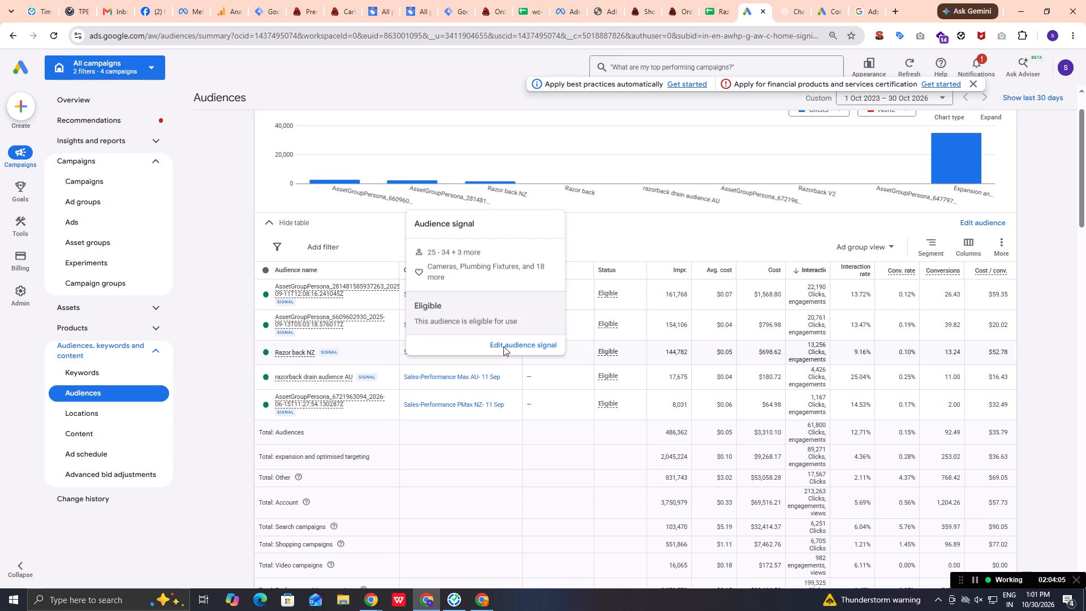
pyautogui.click(503, 346)
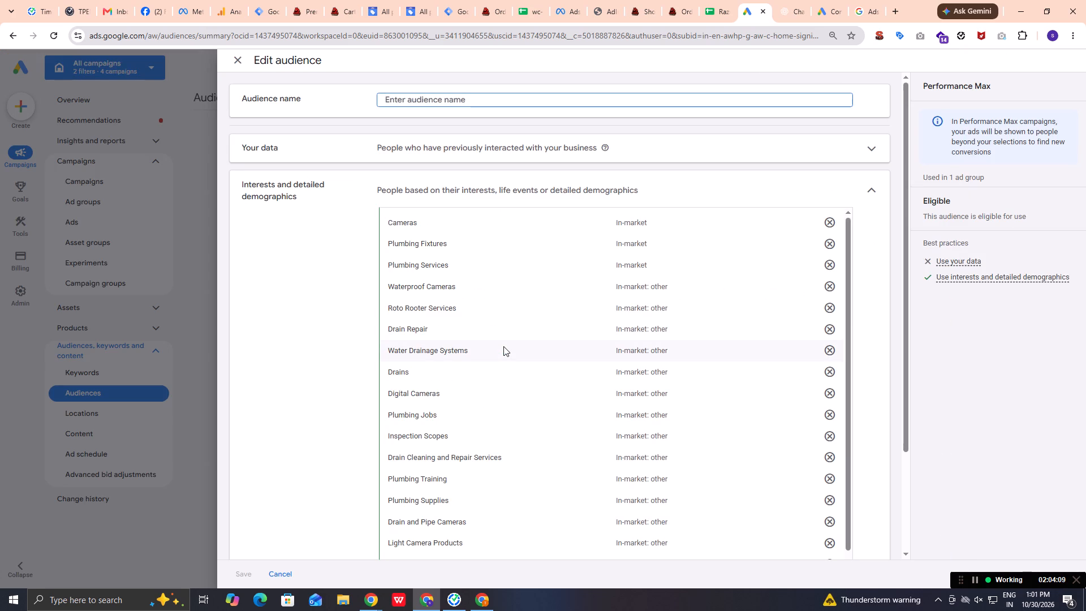
pyautogui.scroll(-1, 503, 346)
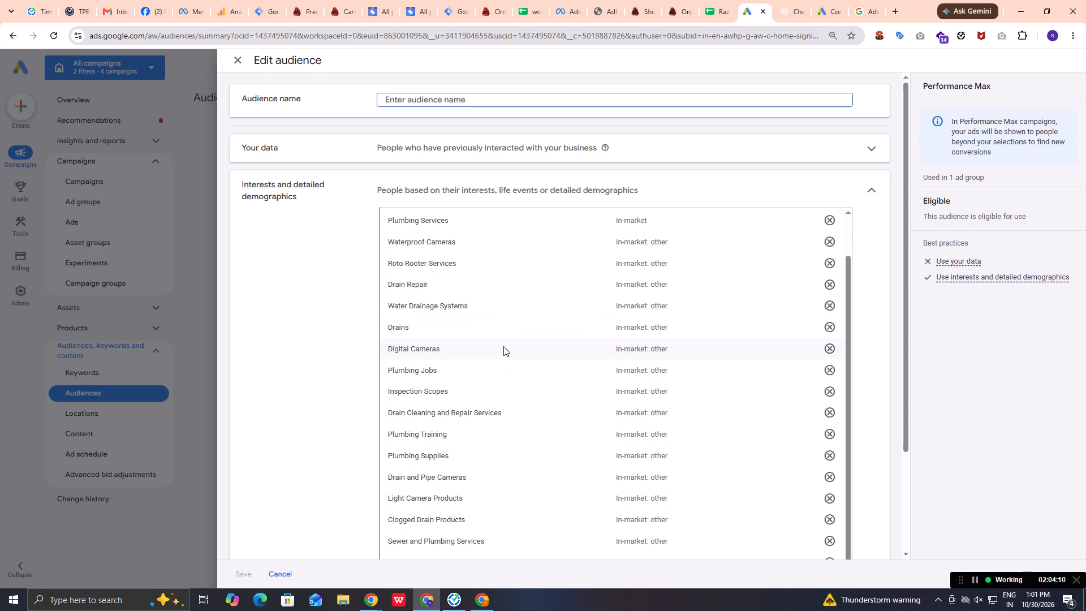
pyautogui.scroll(-4, 503, 346)
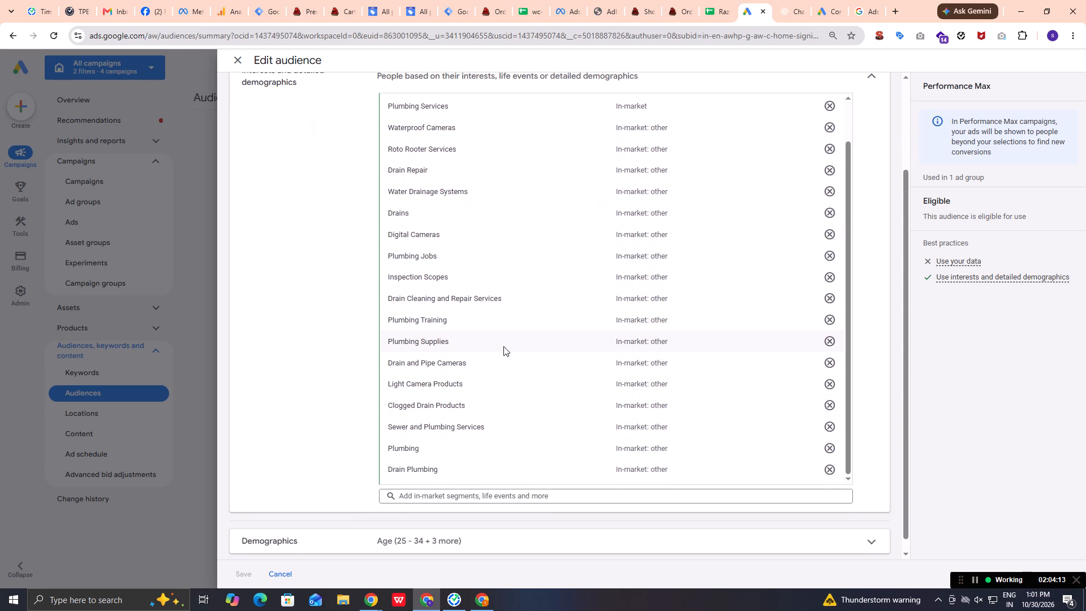
pyautogui.scroll(-2, 503, 346)
pyautogui.click(482, 521)
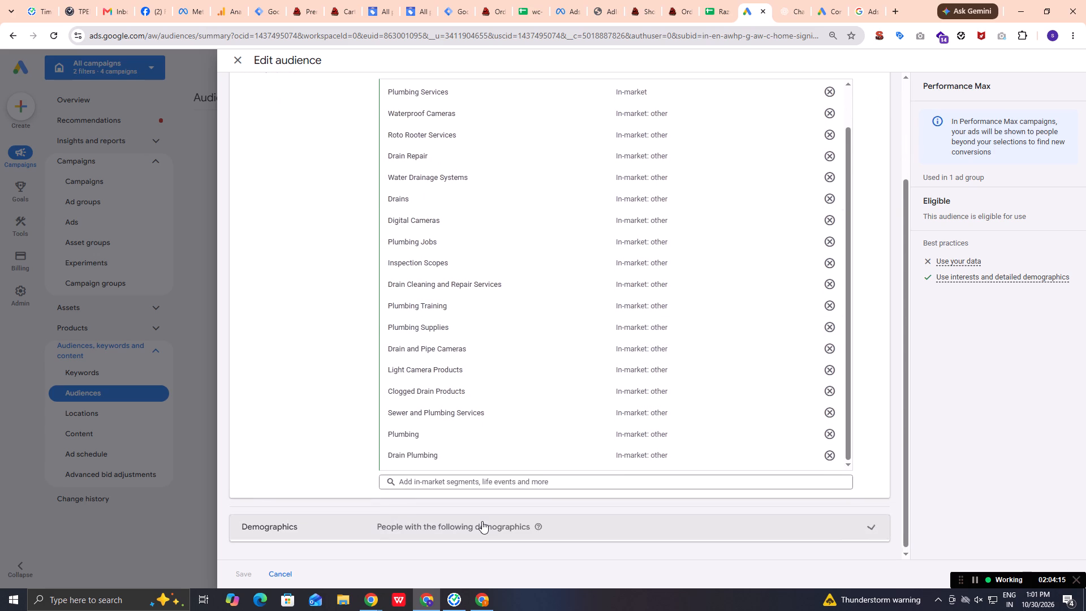
pyautogui.scroll(-2, 482, 521)
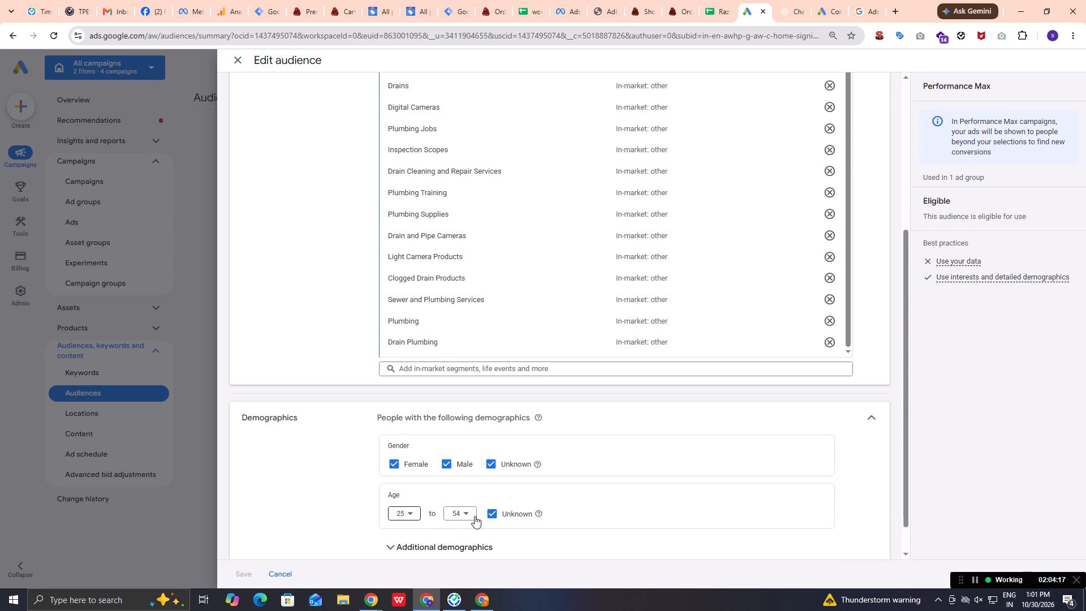
pyautogui.click(463, 513)
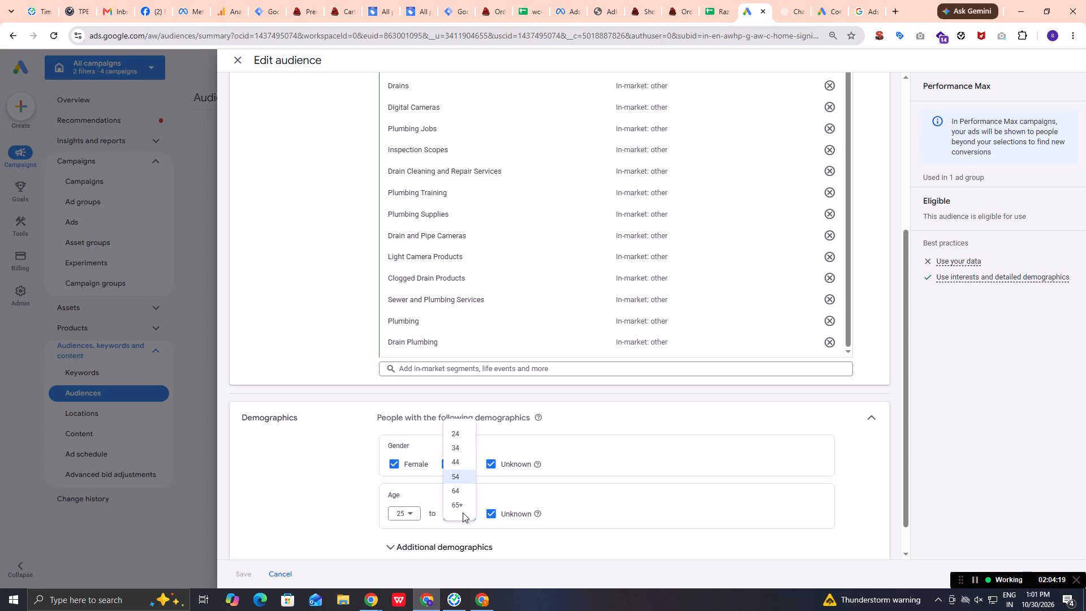
pyautogui.click(461, 508)
pyautogui.scroll(-2, 461, 508)
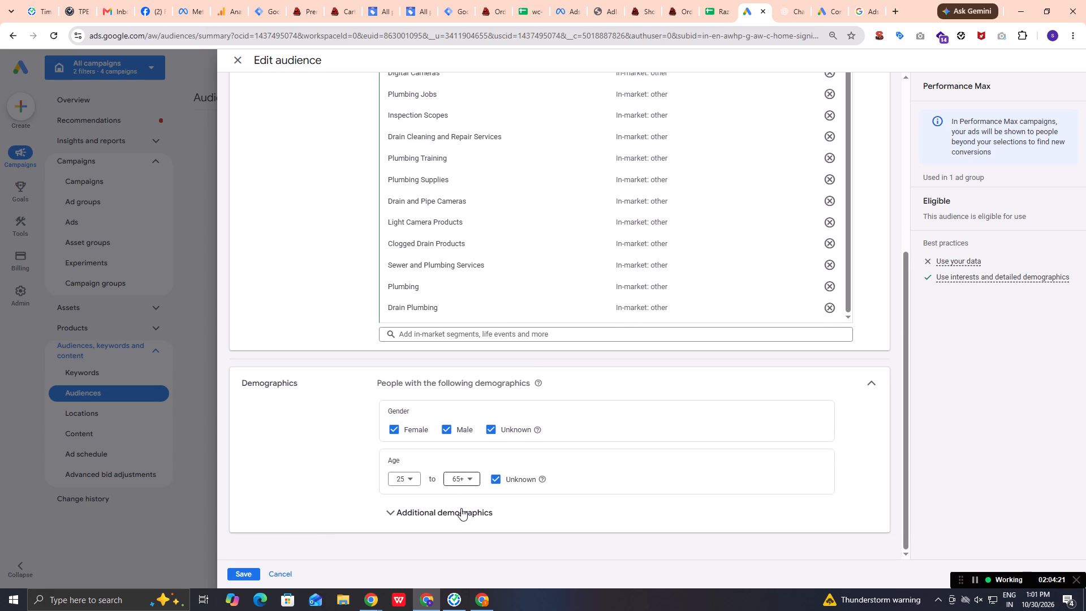
# Check the signal's additional demographics and save the changes to this existing audience rather than as a copy.
pyautogui.click(461, 508)
pyautogui.scroll(-3, 461, 508)
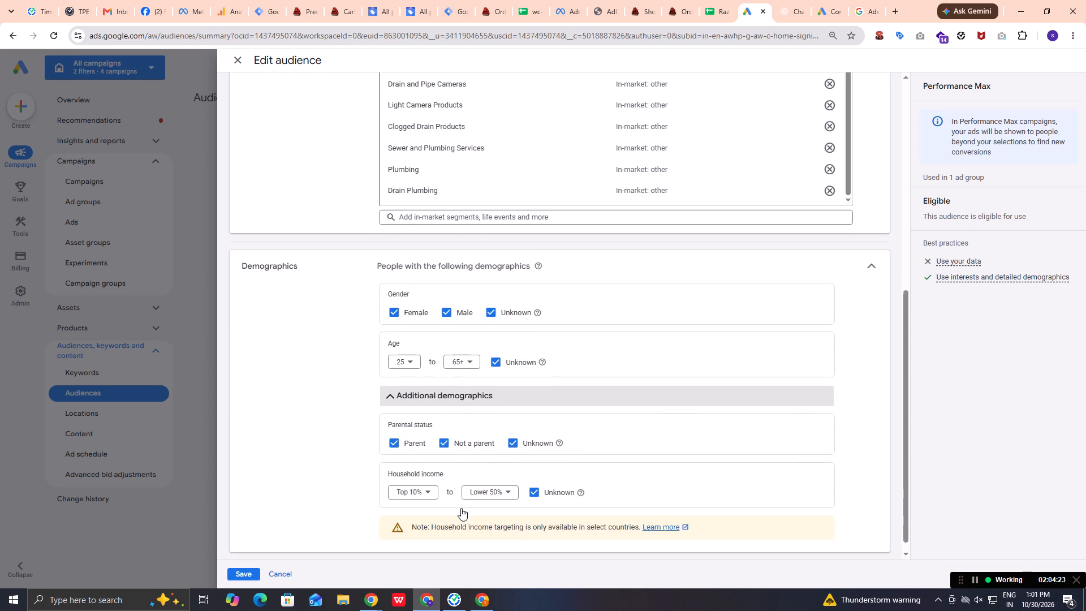
pyautogui.scroll(-2, 461, 508)
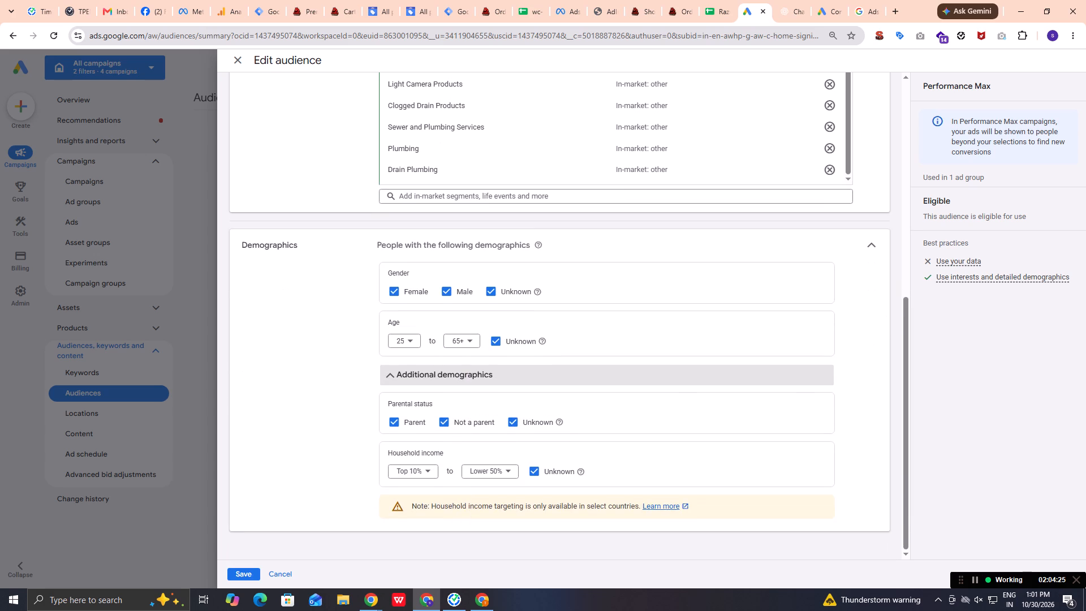
pyautogui.click(238, 573)
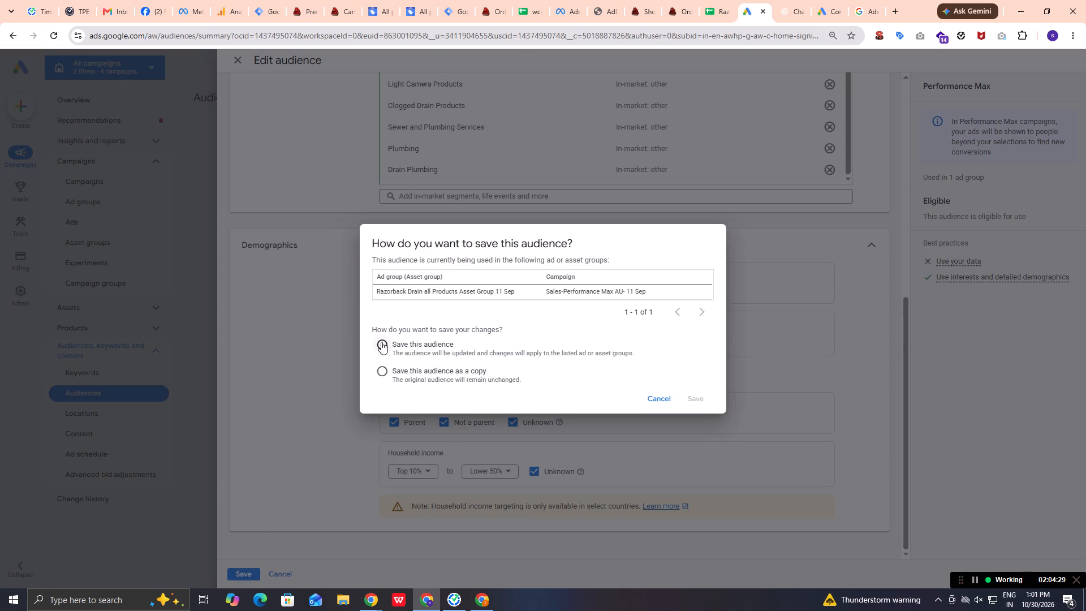
pyautogui.click(381, 342)
pyautogui.click(683, 393)
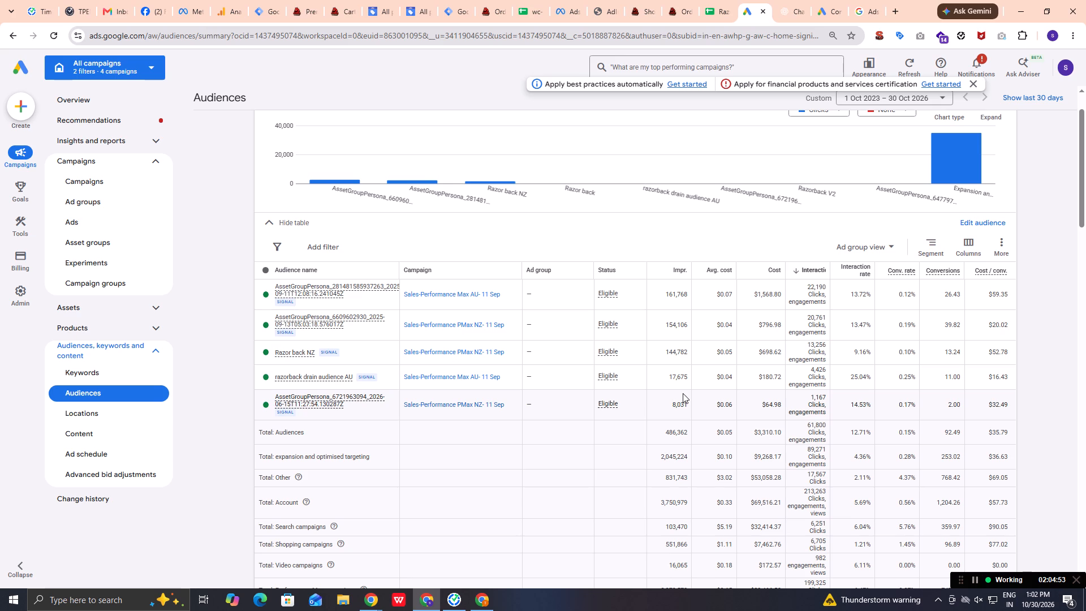
# Edit the Razor back NZ audience signal, reviewing its interests and setting the upper age limit to 65+.
pyautogui.scroll(-1, 683, 393)
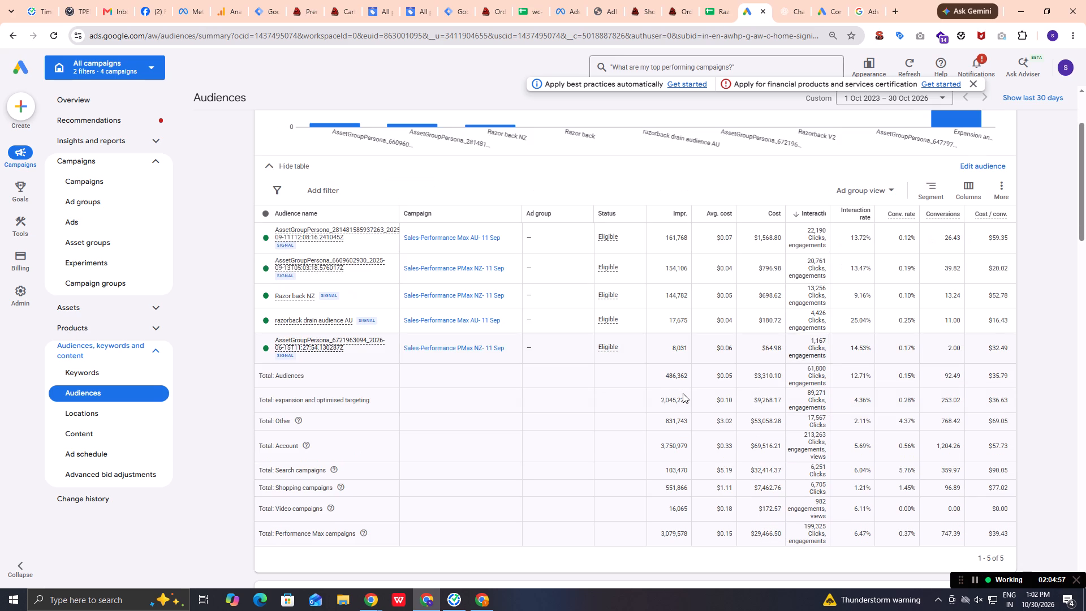
pyautogui.click(298, 298)
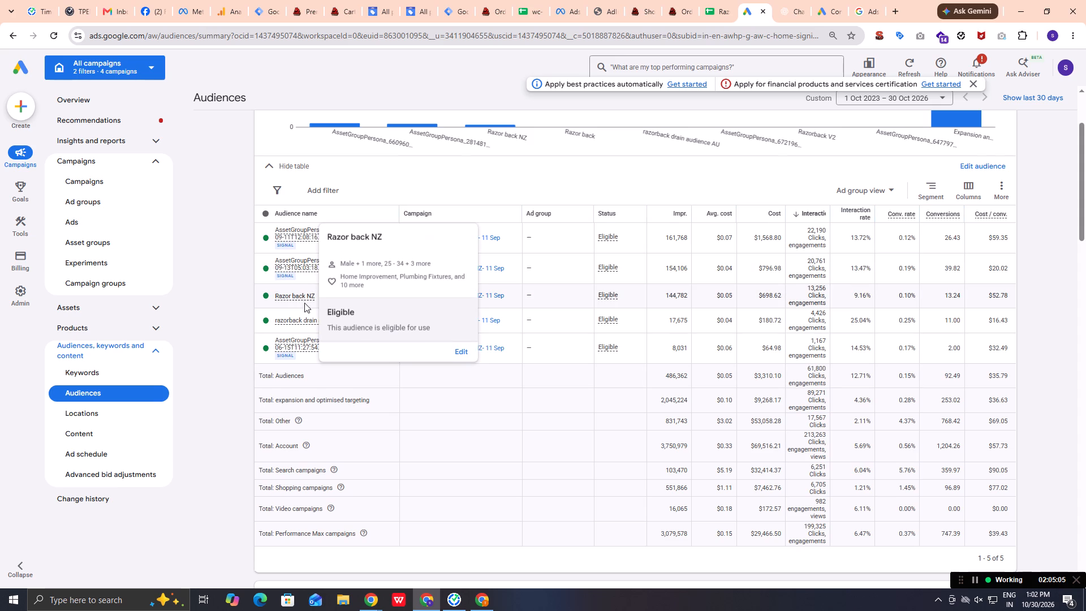
pyautogui.click(467, 355)
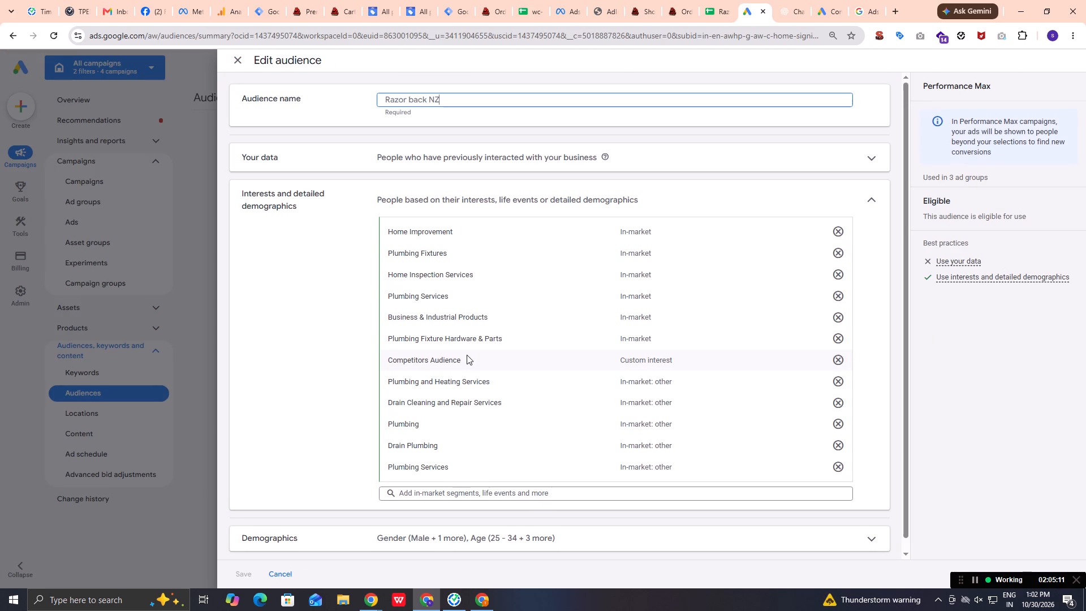
pyautogui.scroll(-2, 467, 355)
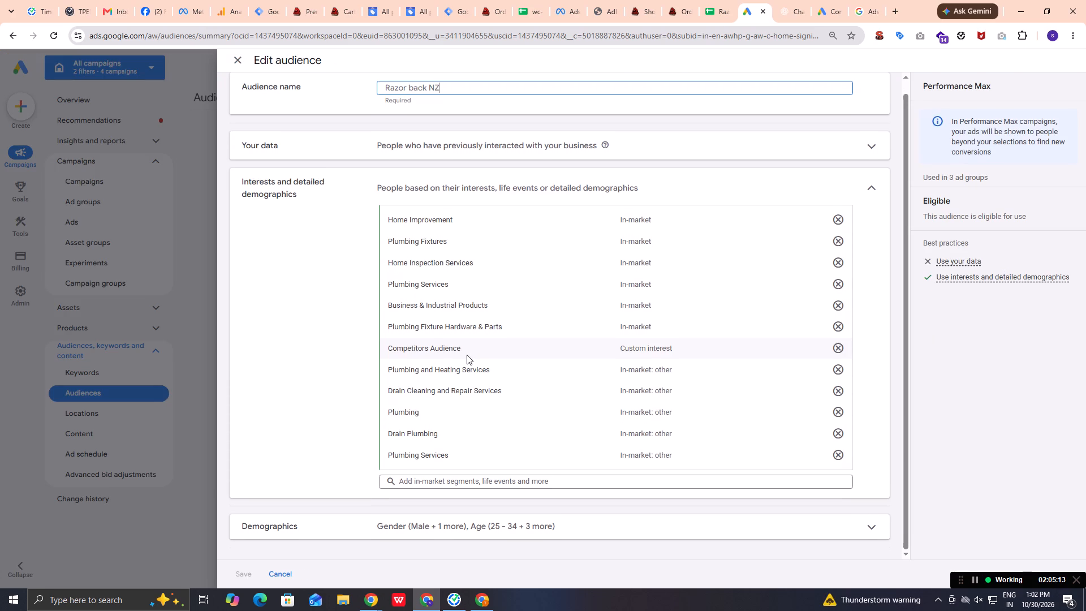
pyautogui.scroll(-2, 467, 355)
pyautogui.click(477, 534)
pyautogui.scroll(-2, 477, 534)
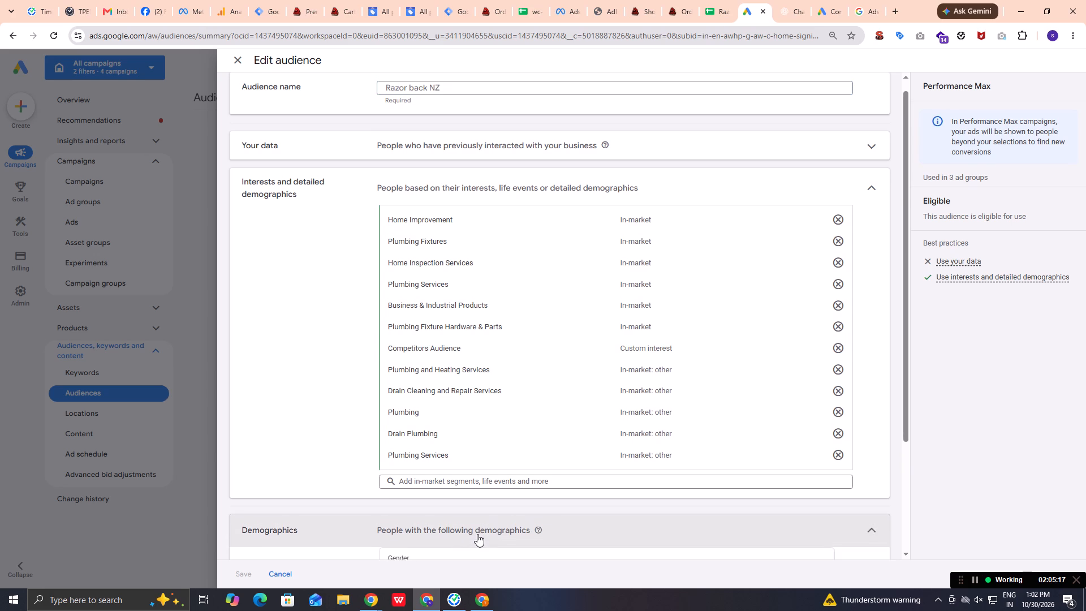
pyautogui.scroll(-2, 477, 534)
pyautogui.scroll(1, 477, 534)
pyautogui.scroll(-2, 477, 534)
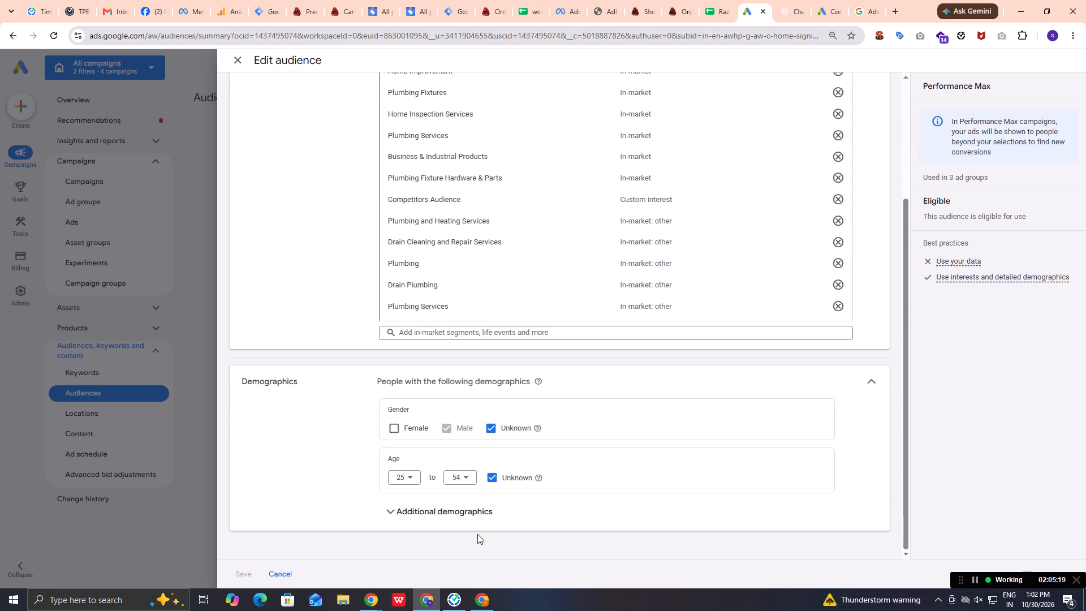
pyautogui.scroll(-3, 477, 534)
pyautogui.click(458, 476)
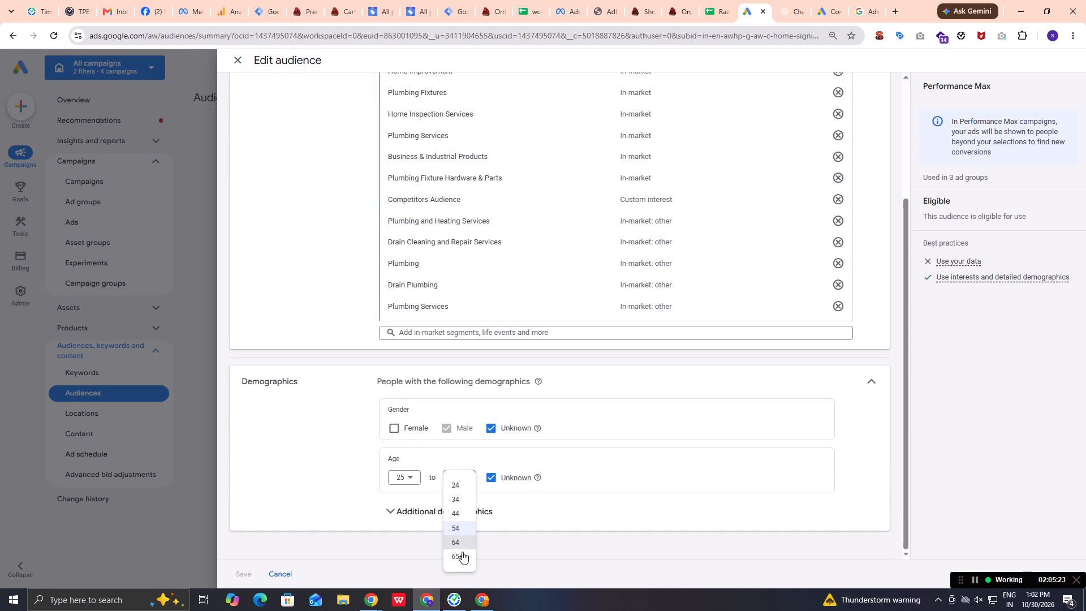
pyautogui.click(462, 552)
# Save the Razor back NZ changes to the existing audience rather than as a copy.
pyautogui.click(407, 513)
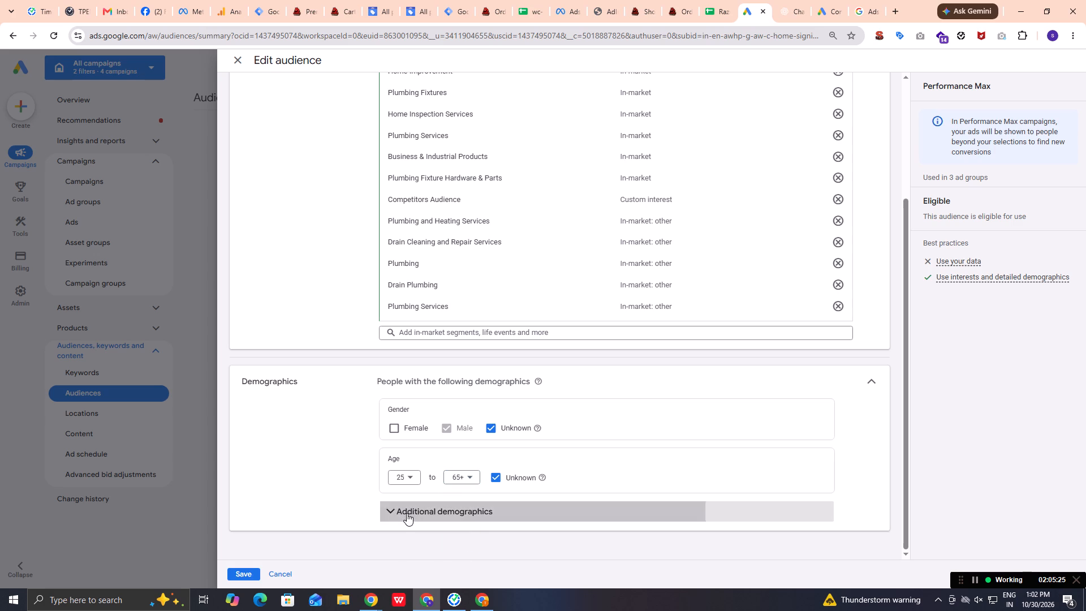
pyautogui.click(407, 513)
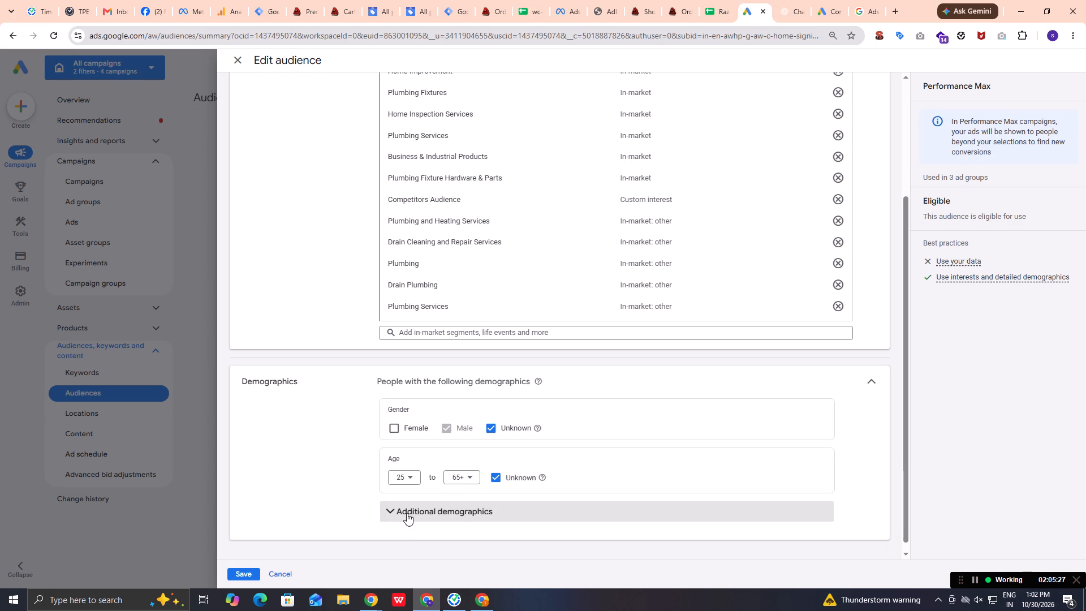
pyautogui.click(248, 575)
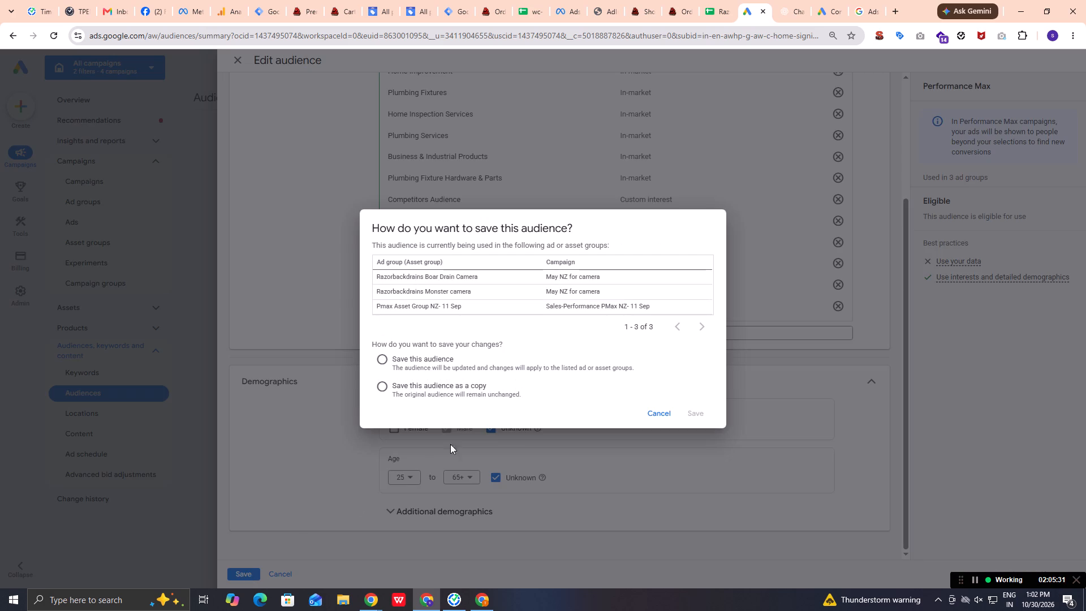
pyautogui.click(388, 356)
pyautogui.click(688, 413)
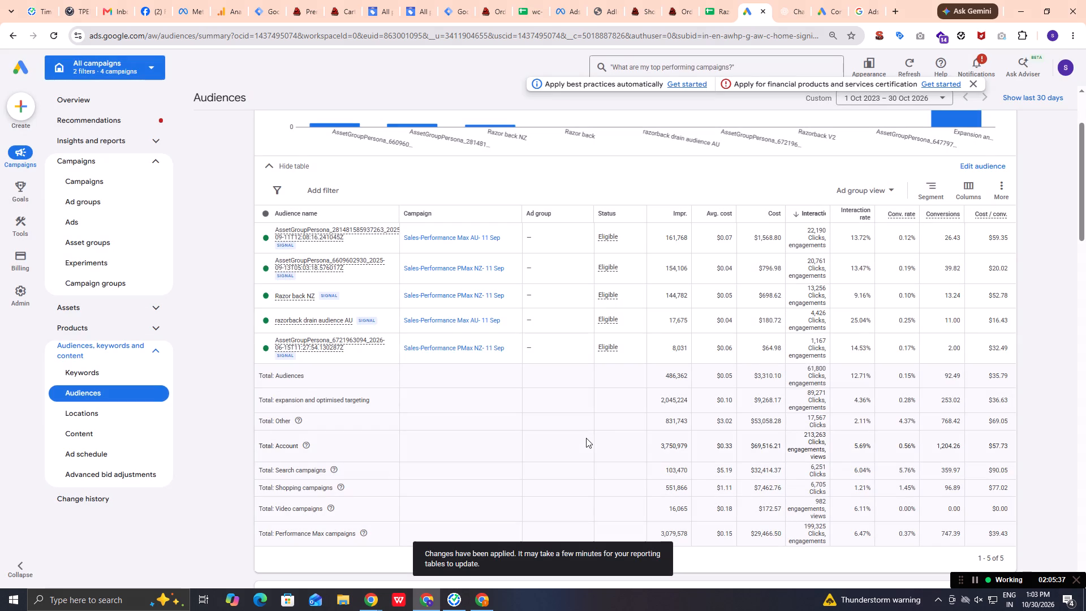
# Edit the razorback drain audience AU signal, reviewing its interests and setting the upper age limit to 65+.
pyautogui.click(310, 323)
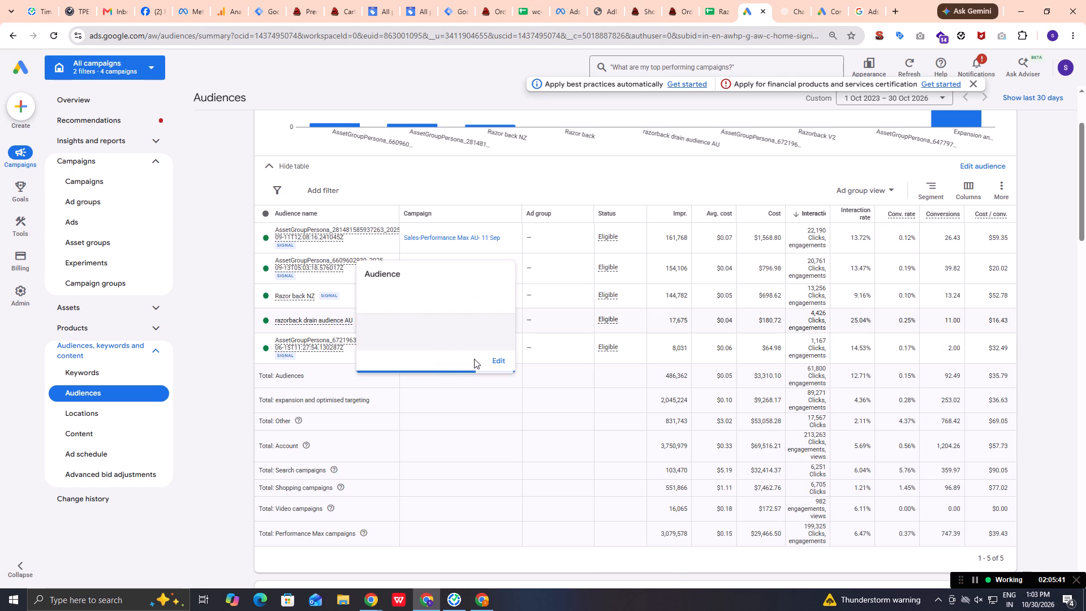
pyautogui.click(498, 386)
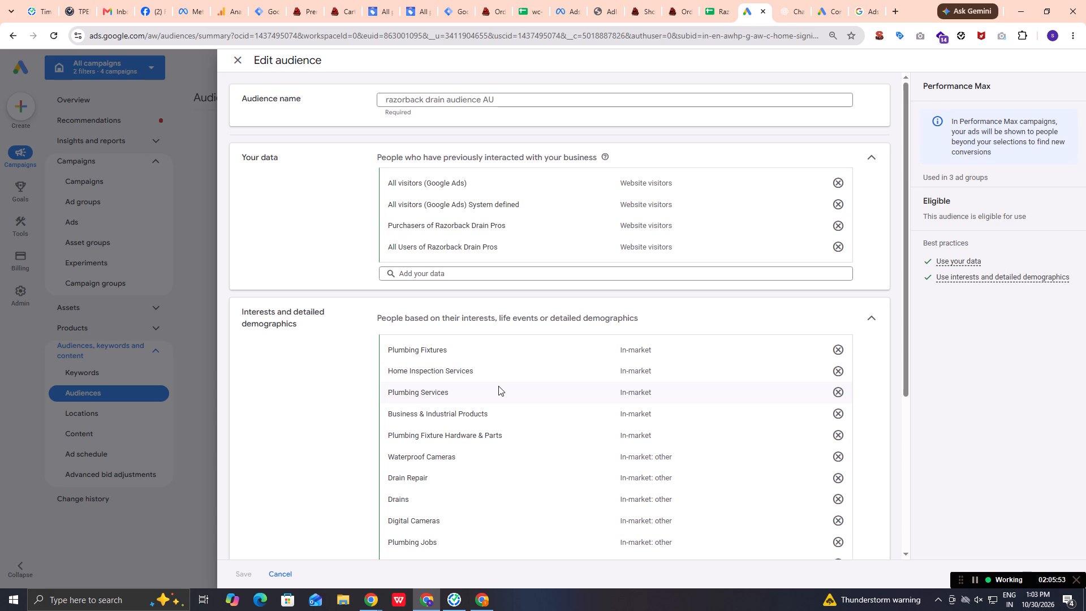
pyautogui.scroll(-2, 498, 386)
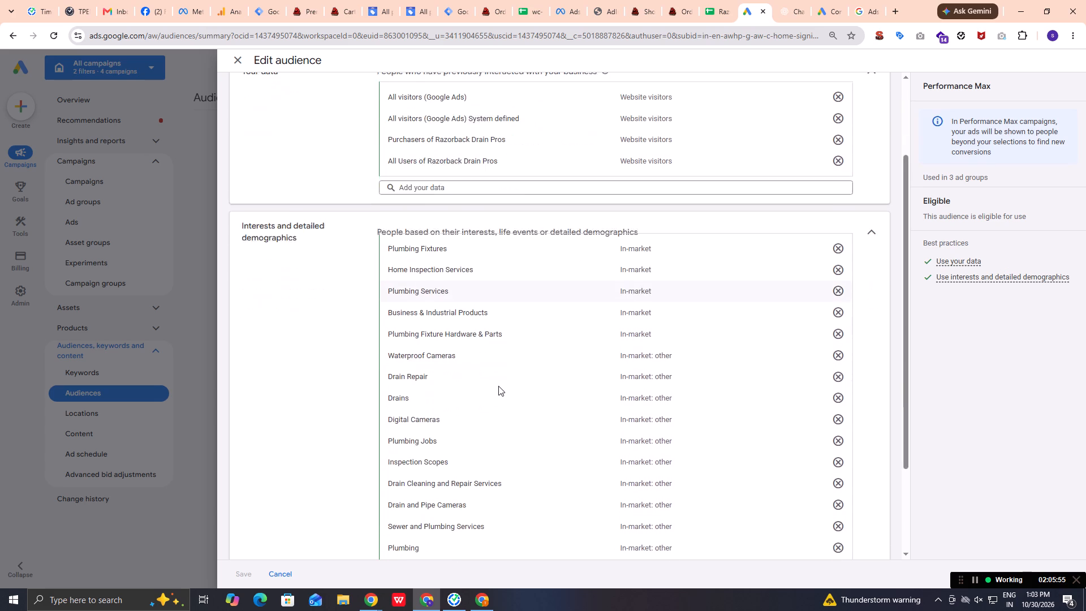
pyautogui.scroll(1, 498, 386)
pyautogui.scroll(-5, 498, 386)
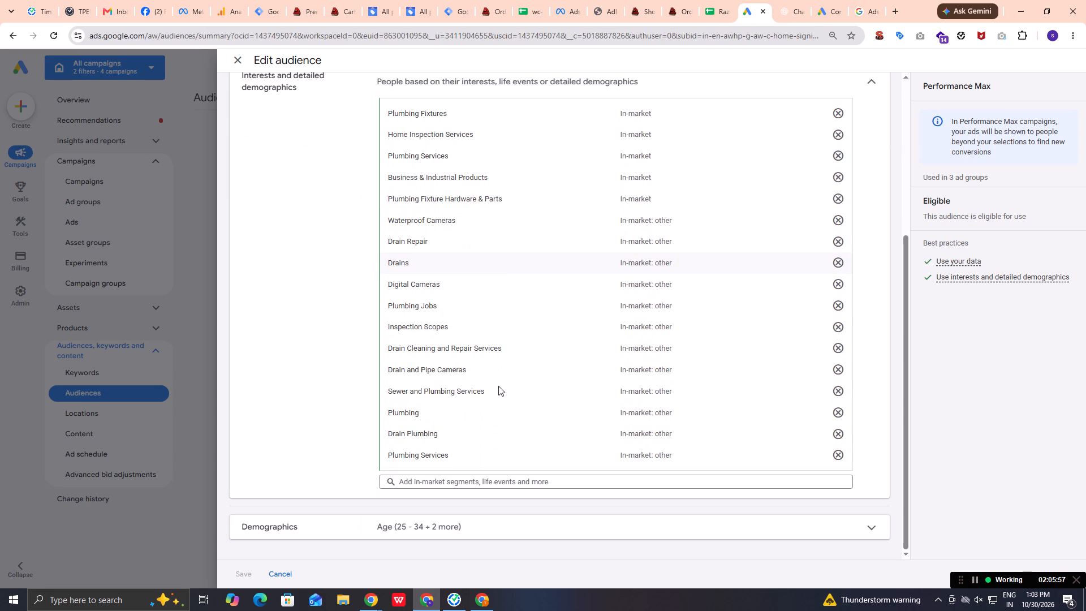
pyautogui.click(516, 522)
pyautogui.scroll(-3, 443, 418)
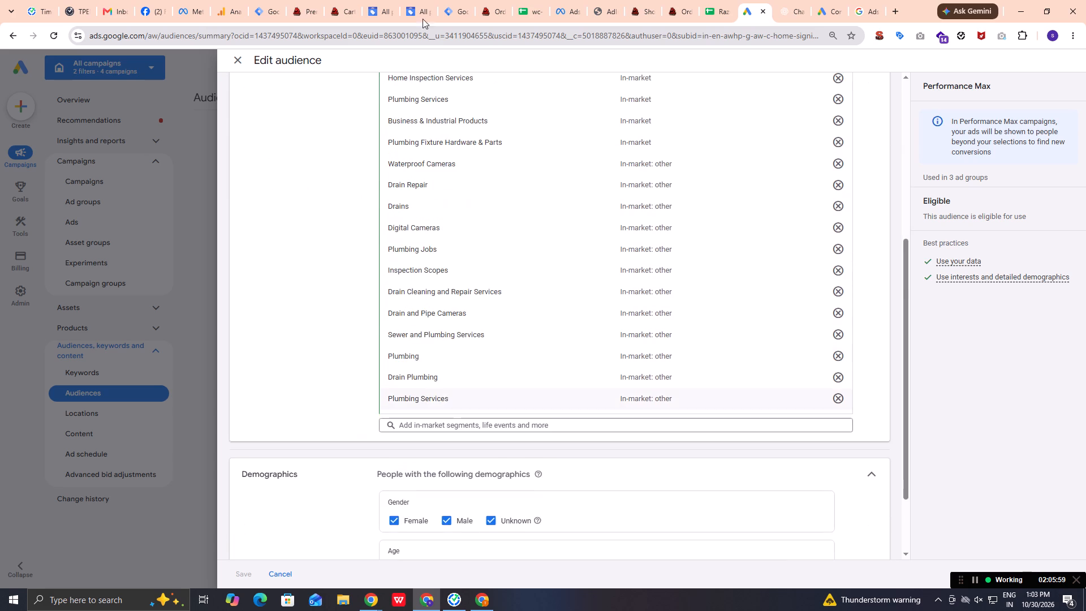
pyautogui.click(462, 482)
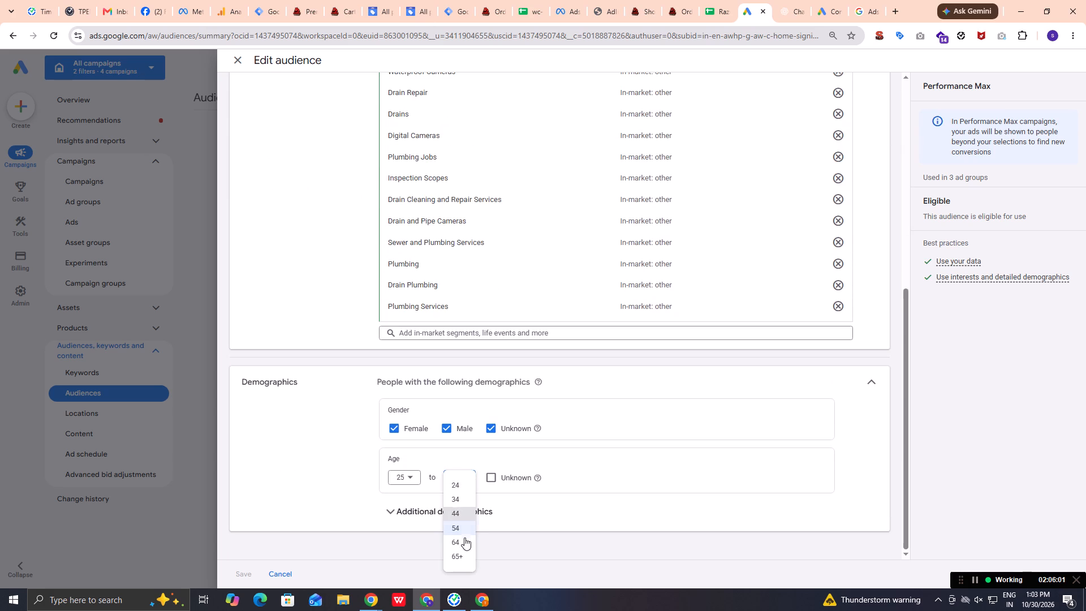
pyautogui.click(470, 558)
pyautogui.scroll(-1, 440, 504)
pyautogui.scroll(1, 421, 450)
pyautogui.scroll(-1, 409, 434)
pyautogui.scroll(1, 400, 420)
pyautogui.scroll(-2, 399, 414)
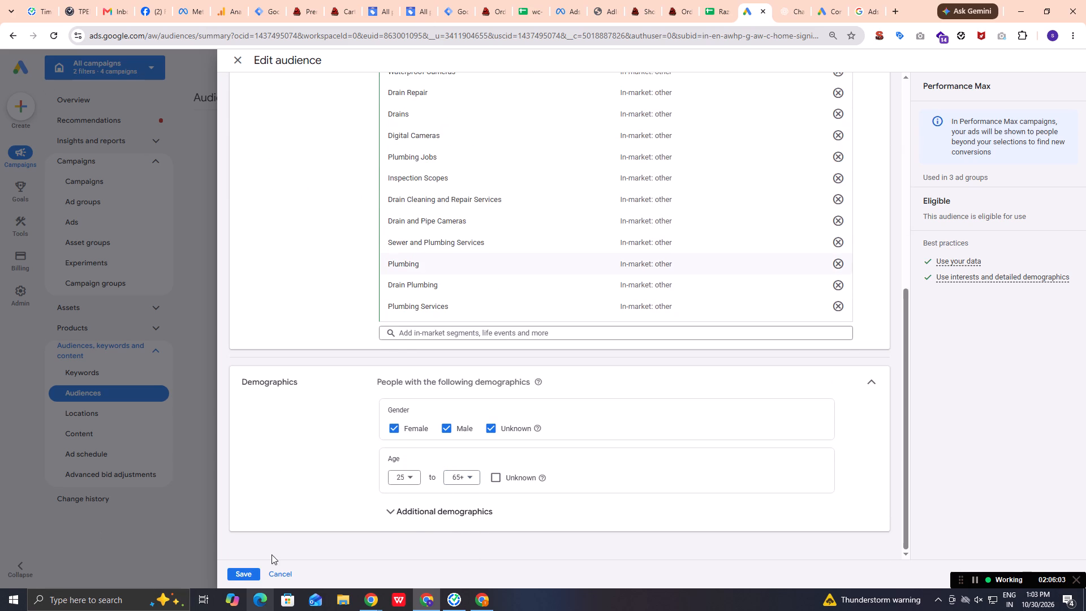
# Save the razorback drain audience AU changes to the existing audience rather than as a copy.
pyautogui.click(235, 574)
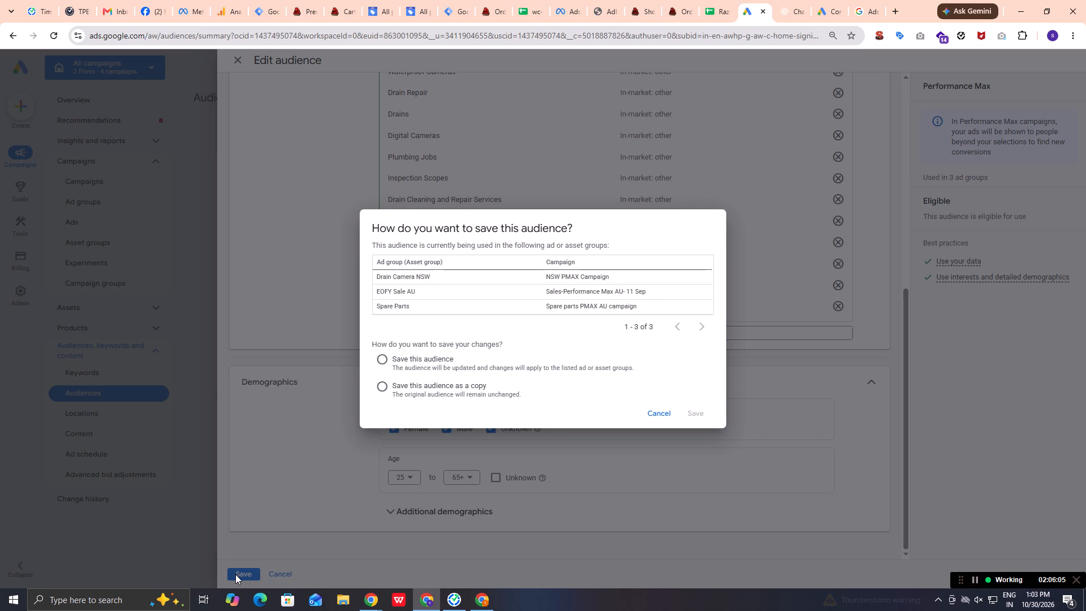
pyautogui.click(390, 356)
pyautogui.click(699, 411)
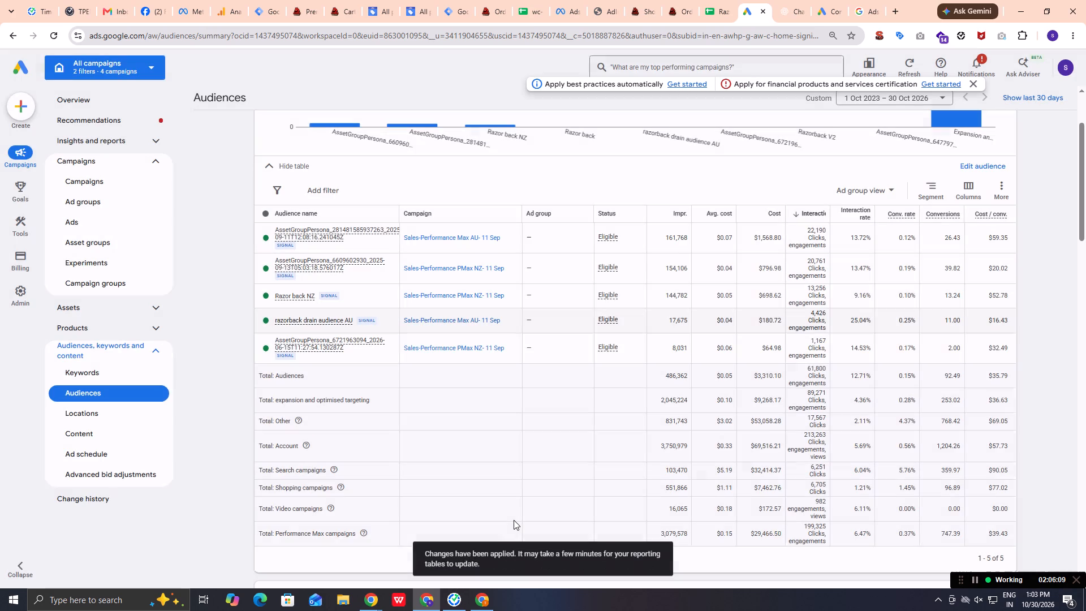
# Reopen the razorback drain audience AU signal for editing and review its interests and detailed demographics segments.
pyautogui.click(336, 318)
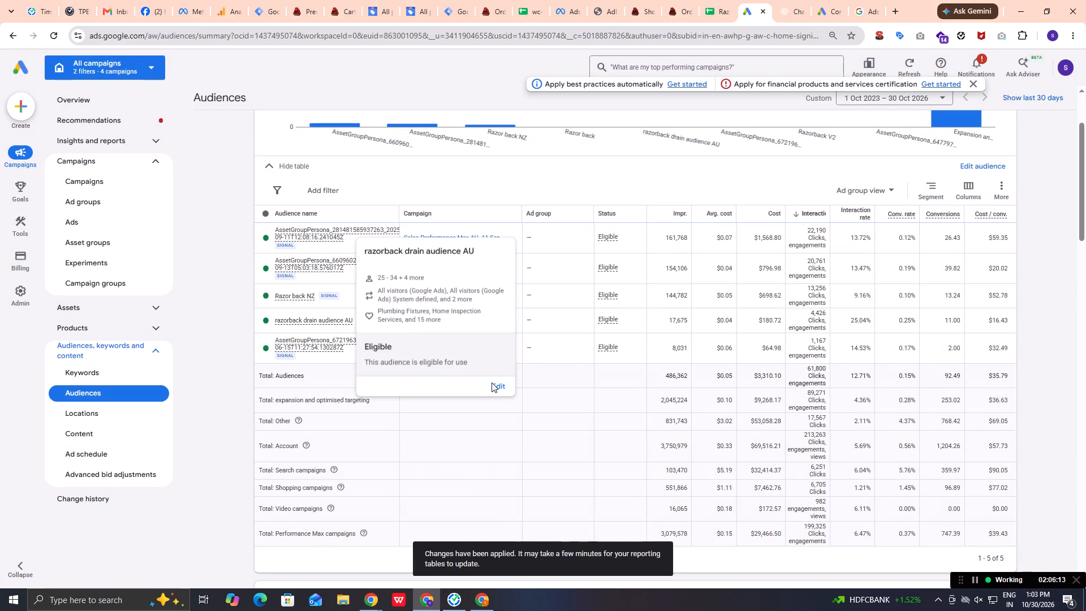
pyautogui.click(497, 387)
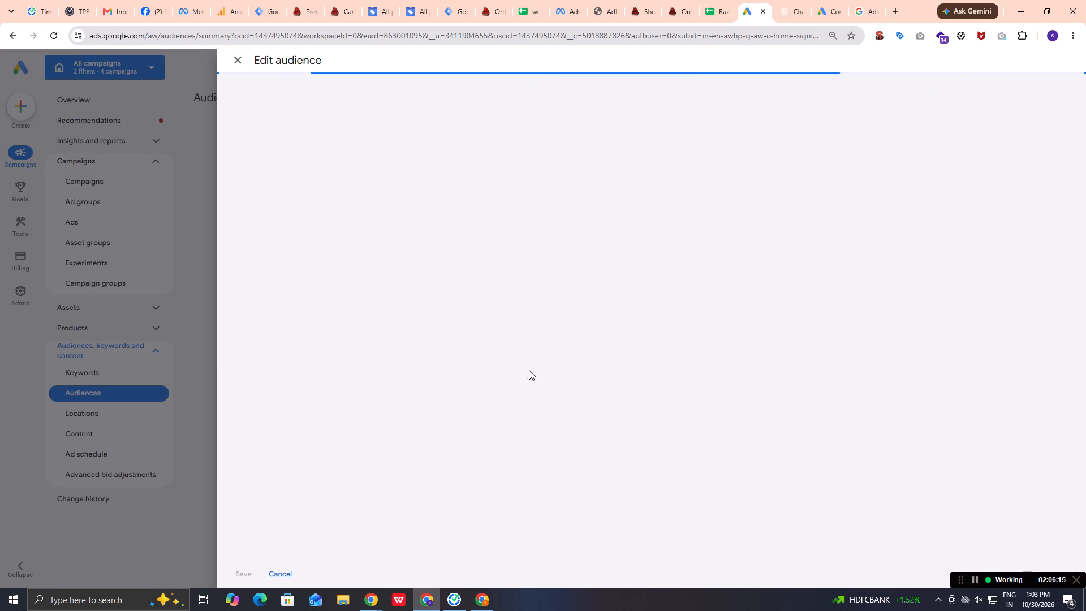
pyautogui.scroll(-4, 634, 376)
pyautogui.scroll(1, 634, 376)
pyautogui.scroll(-3, 634, 376)
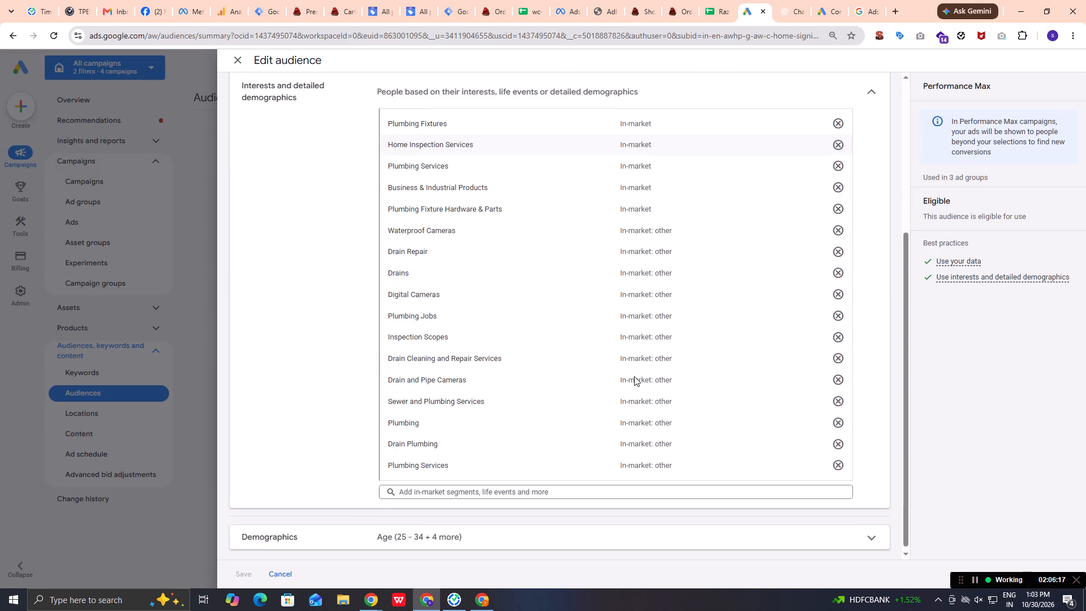
pyautogui.scroll(-2, 634, 376)
pyautogui.scroll(5, 634, 376)
pyautogui.scroll(-5, 564, 535)
pyautogui.scroll(1, 514, 524)
pyautogui.scroll(-5, 514, 524)
# Check the audience's gender and age settings and its additional demographics, including parental status and household income.
pyautogui.click(474, 526)
pyautogui.scroll(1, 474, 526)
pyautogui.scroll(-4, 474, 526)
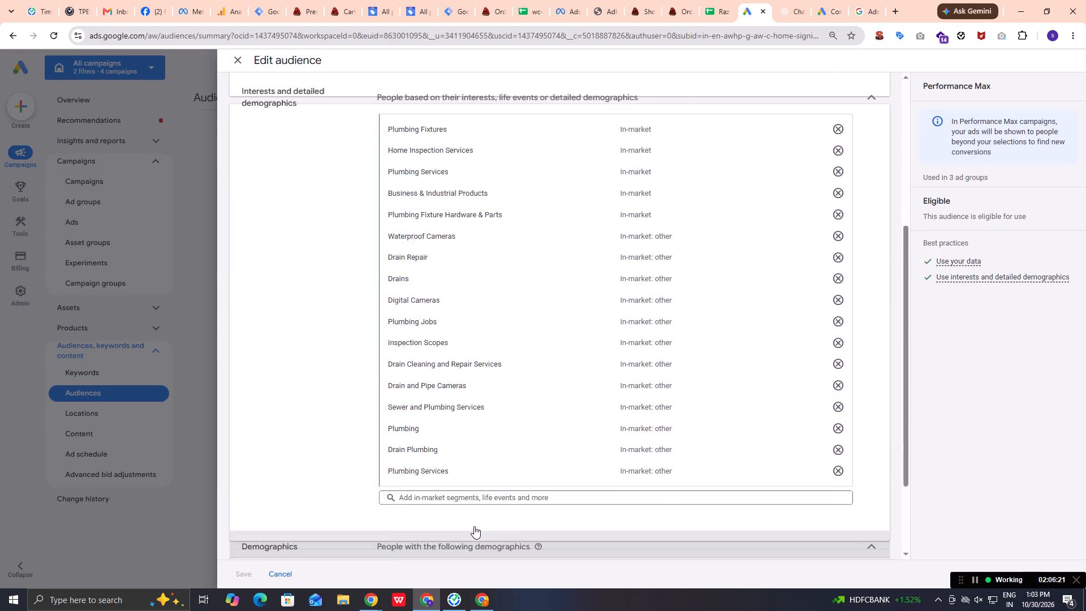
pyautogui.scroll(-1, 474, 526)
pyautogui.scroll(1, 474, 526)
pyautogui.scroll(-2, 474, 526)
pyautogui.click(474, 512)
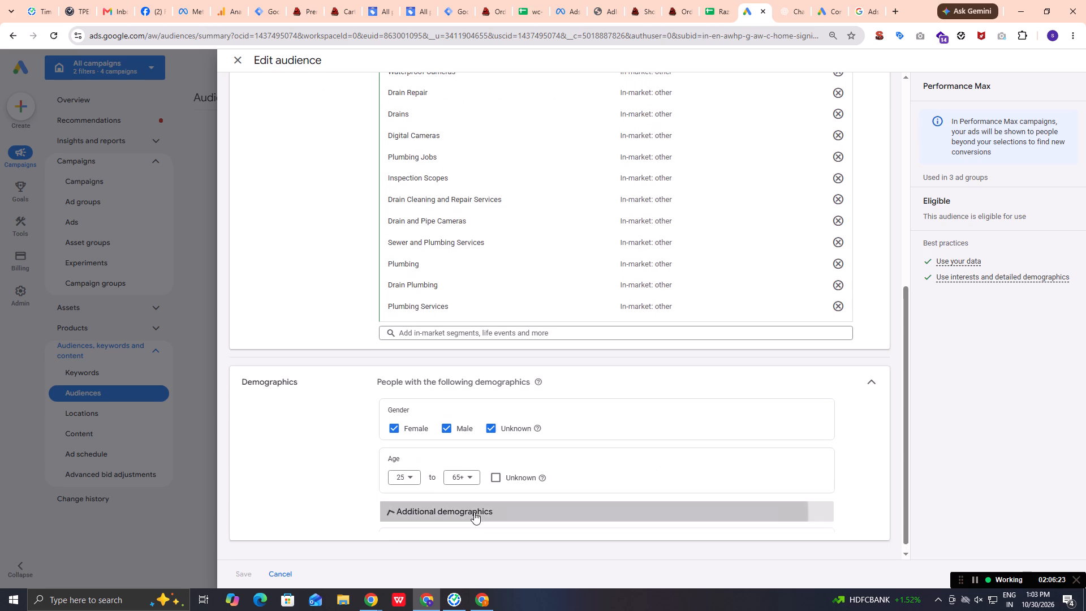
pyautogui.scroll(-3, 474, 512)
pyautogui.scroll(1, 474, 512)
pyautogui.scroll(-1, 474, 512)
pyautogui.scroll(1, 474, 512)
pyautogui.scroll(-2, 474, 512)
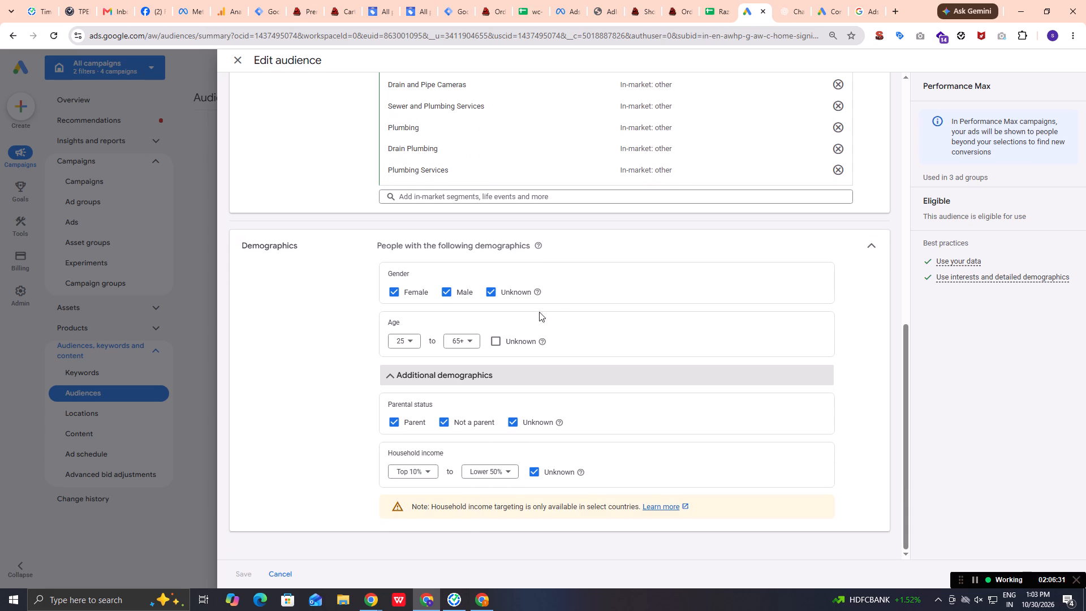
pyautogui.click(863, 244)
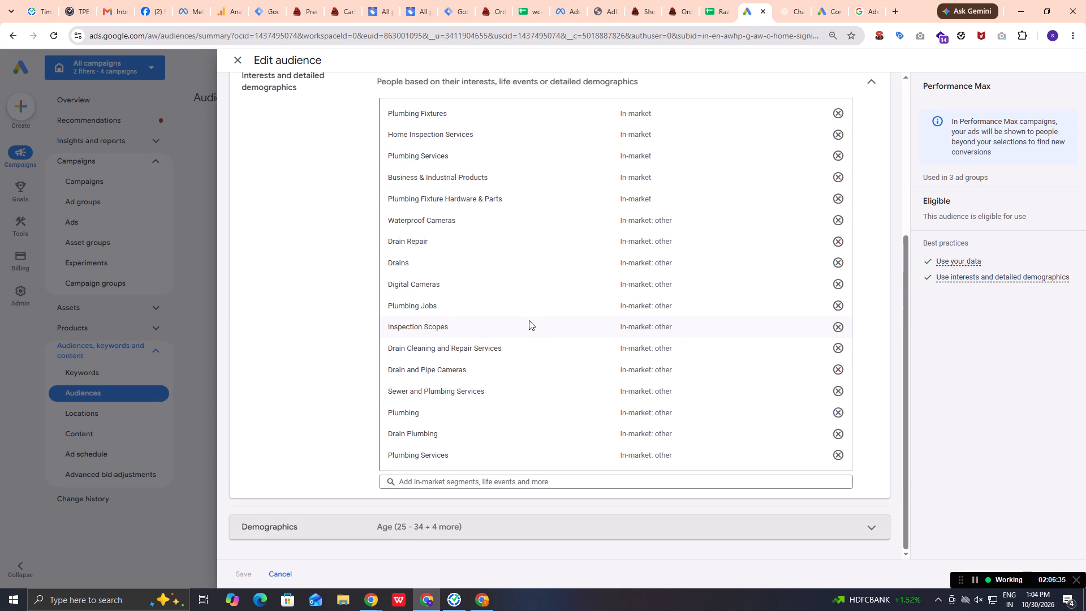
# Review the audience's name, website visitor segments and interests, and close the editor without making changes.
pyautogui.scroll(5, 529, 320)
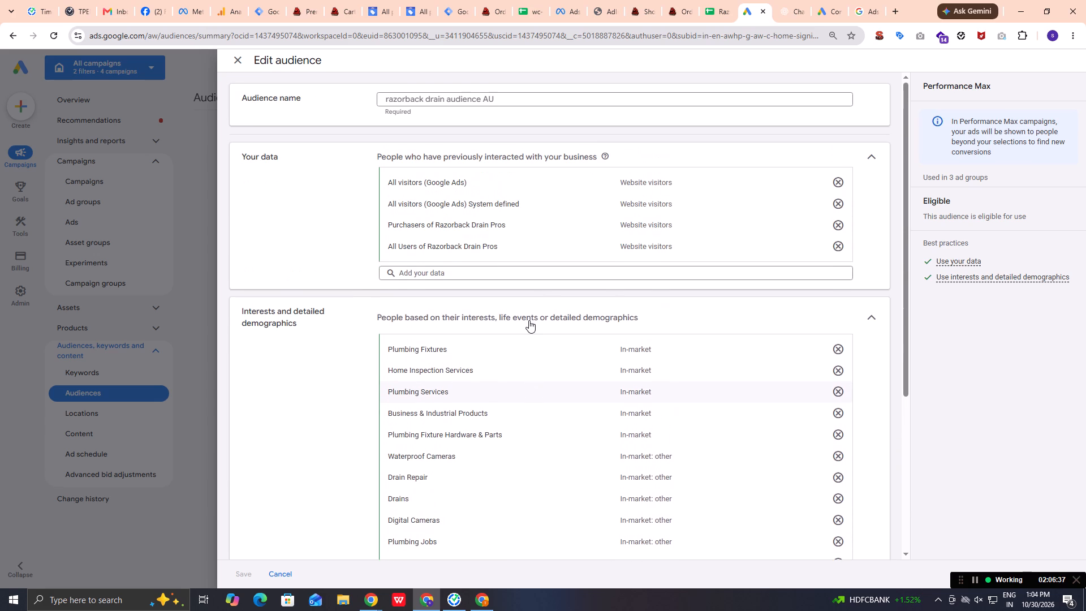
pyautogui.scroll(3, 529, 320)
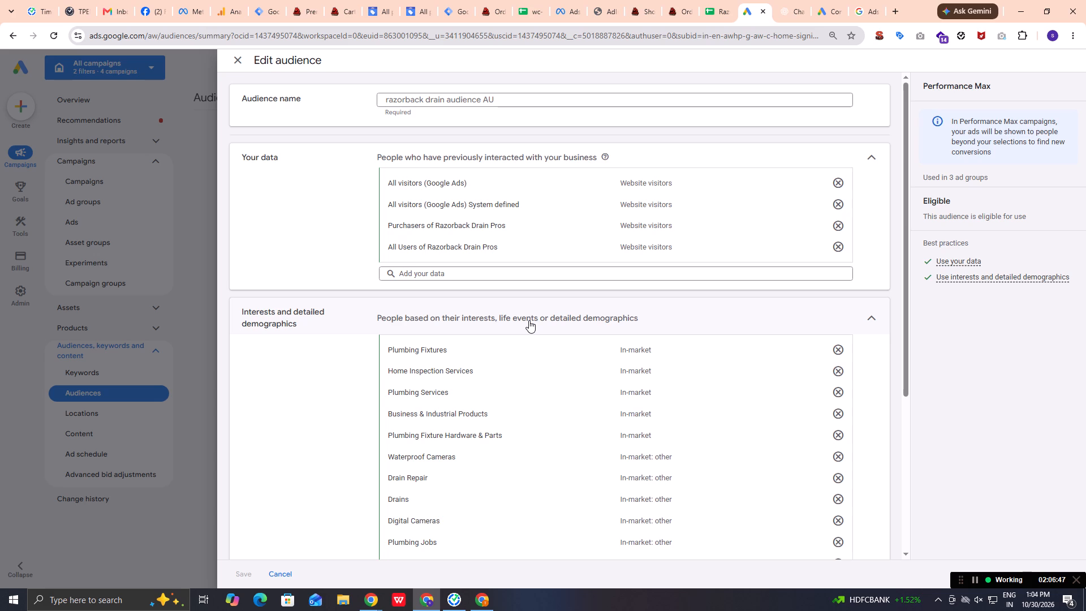
pyautogui.scroll(2, 529, 320)
pyautogui.click(234, 59)
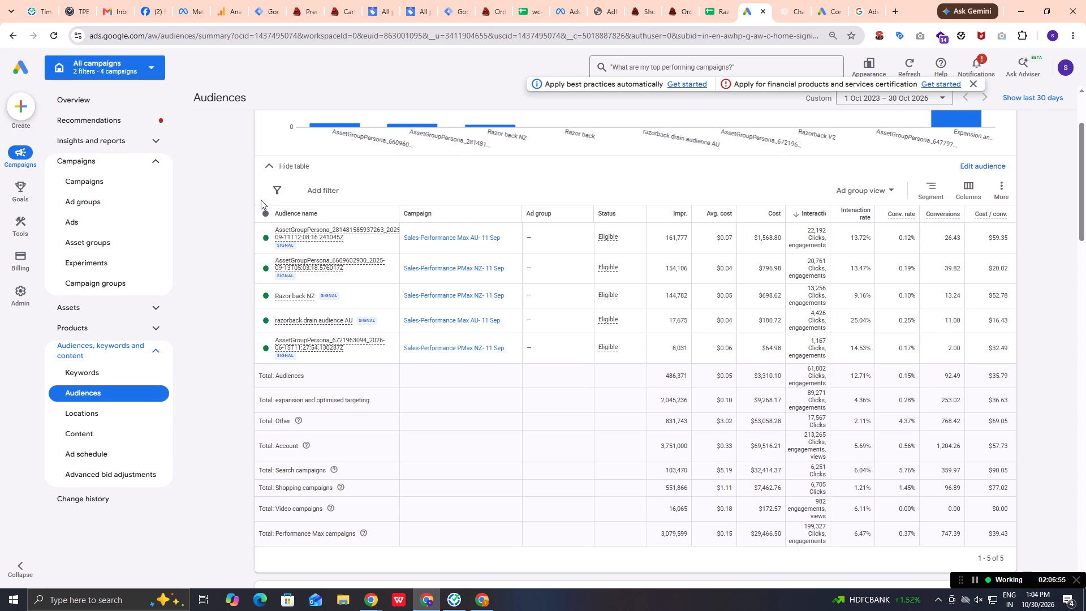
pyautogui.click(324, 344)
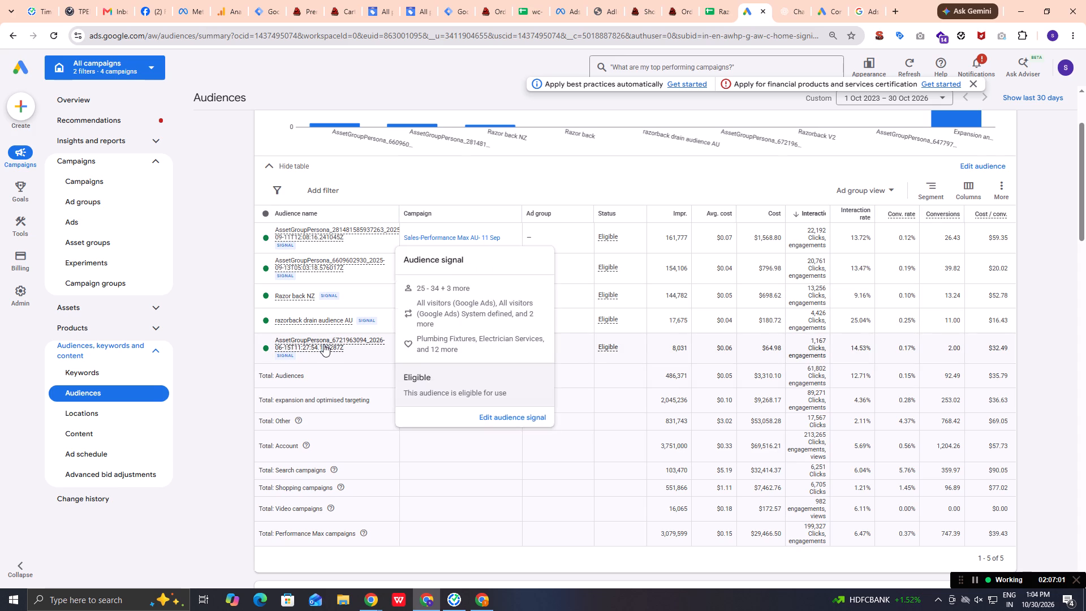
pyautogui.click(505, 416)
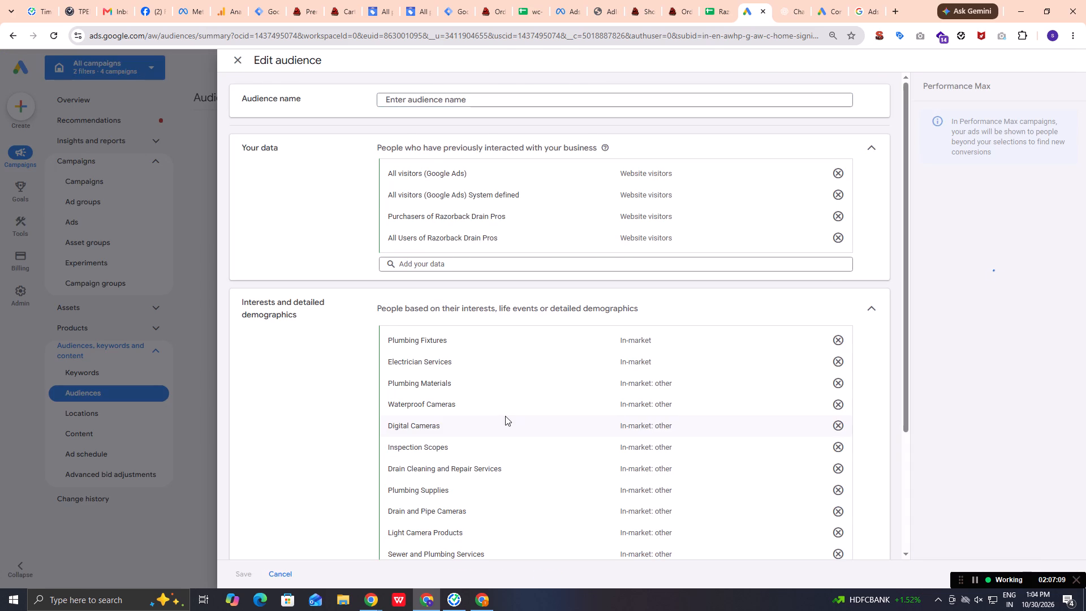
pyautogui.scroll(-3, 505, 416)
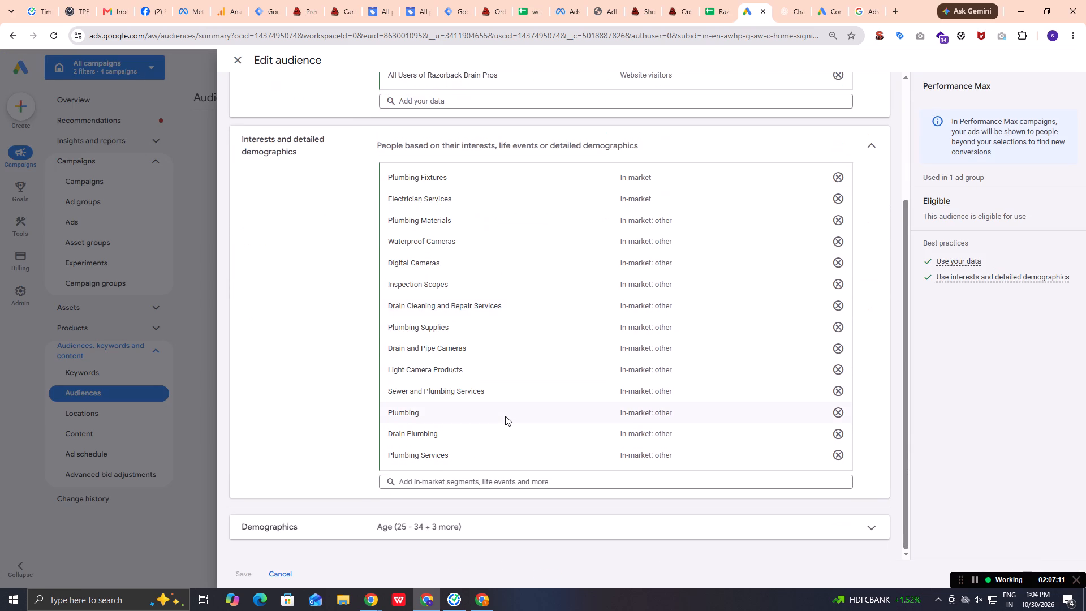
pyautogui.scroll(-1, 505, 416)
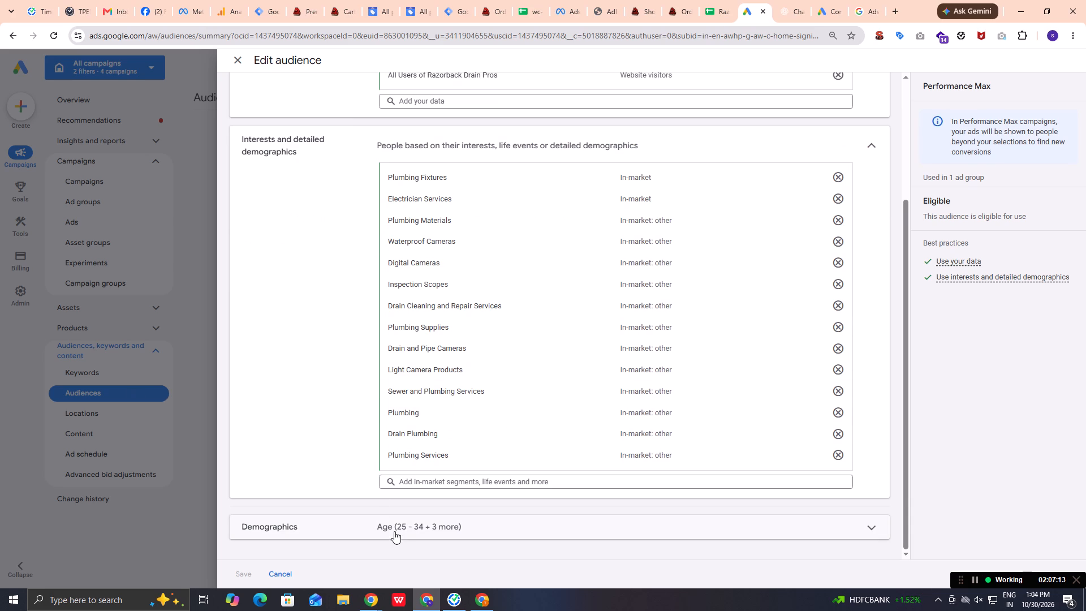
pyautogui.click(394, 531)
pyautogui.scroll(-3, 394, 531)
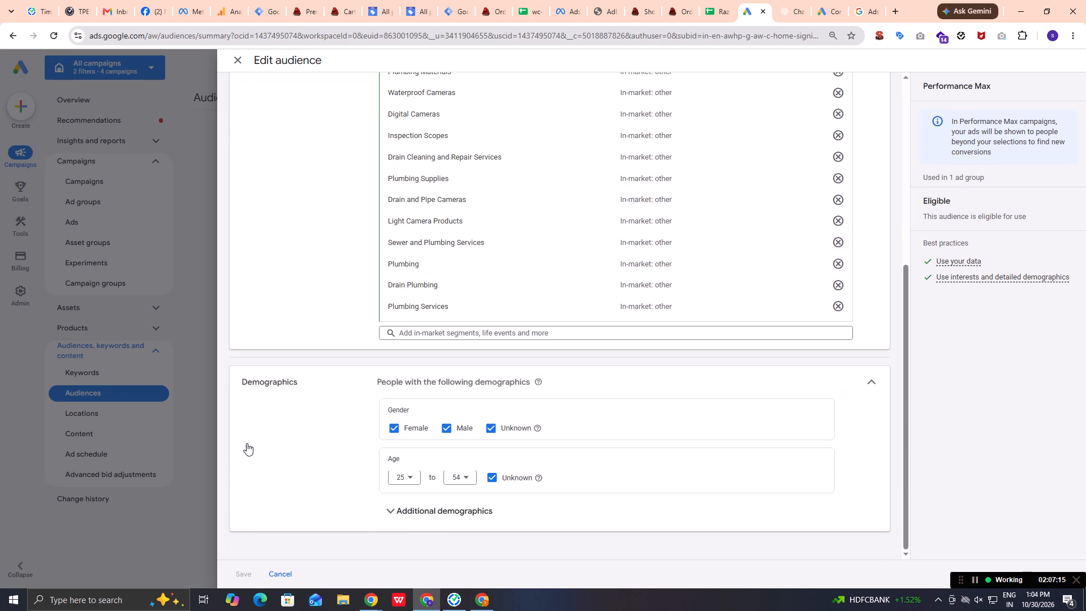
pyautogui.click(466, 473)
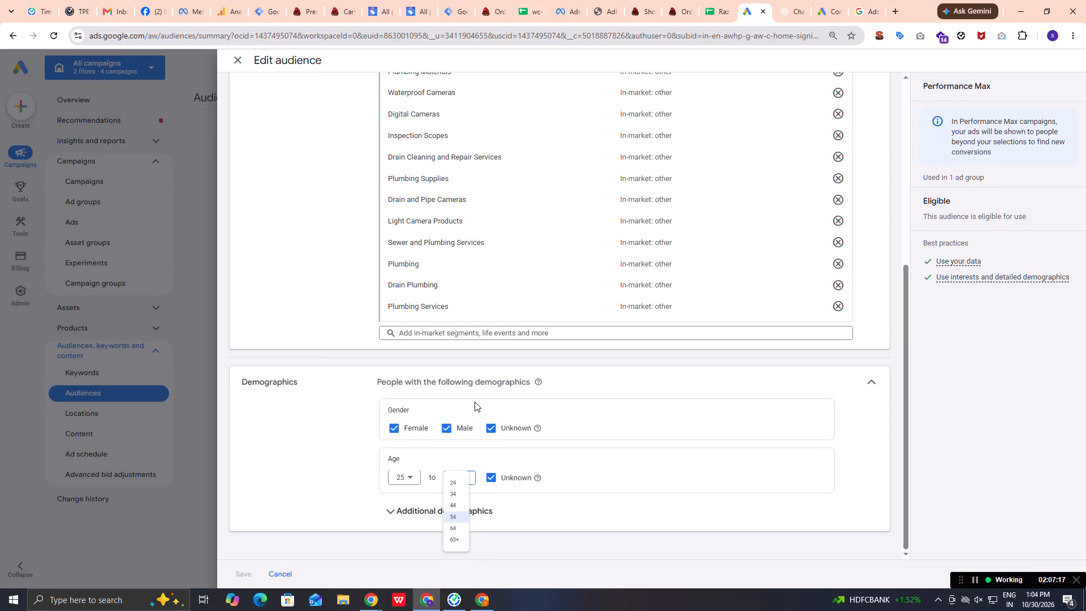
pyautogui.click(453, 557)
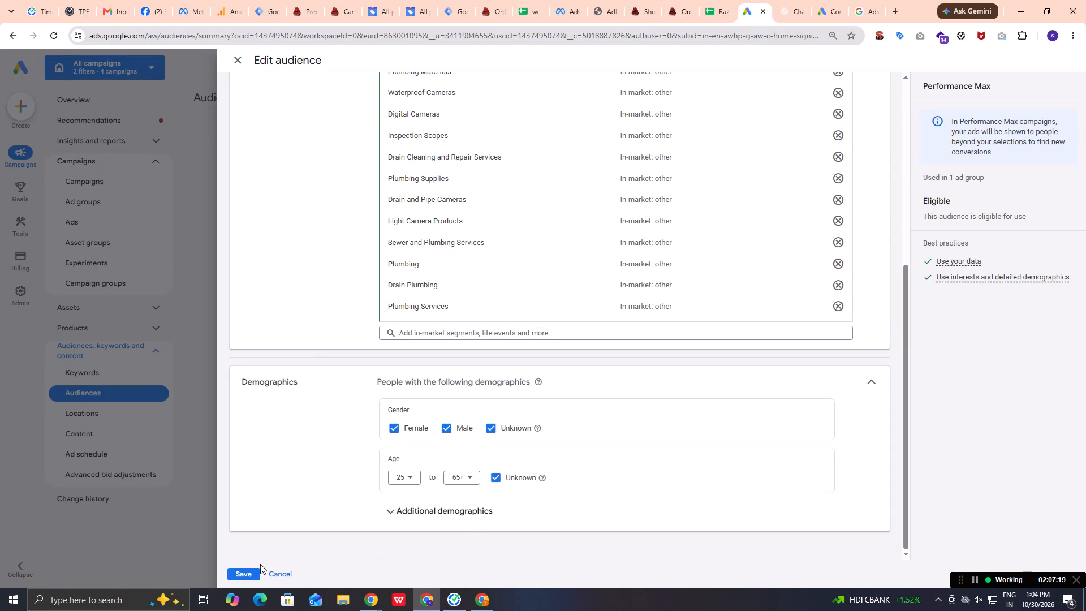
pyautogui.click(255, 569)
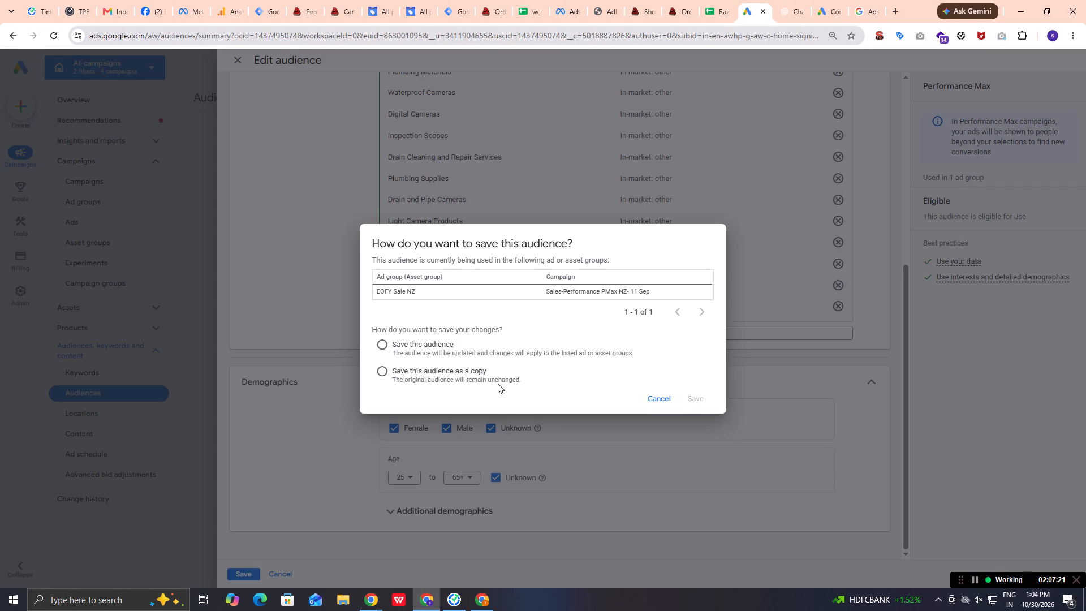
pyautogui.click(378, 339)
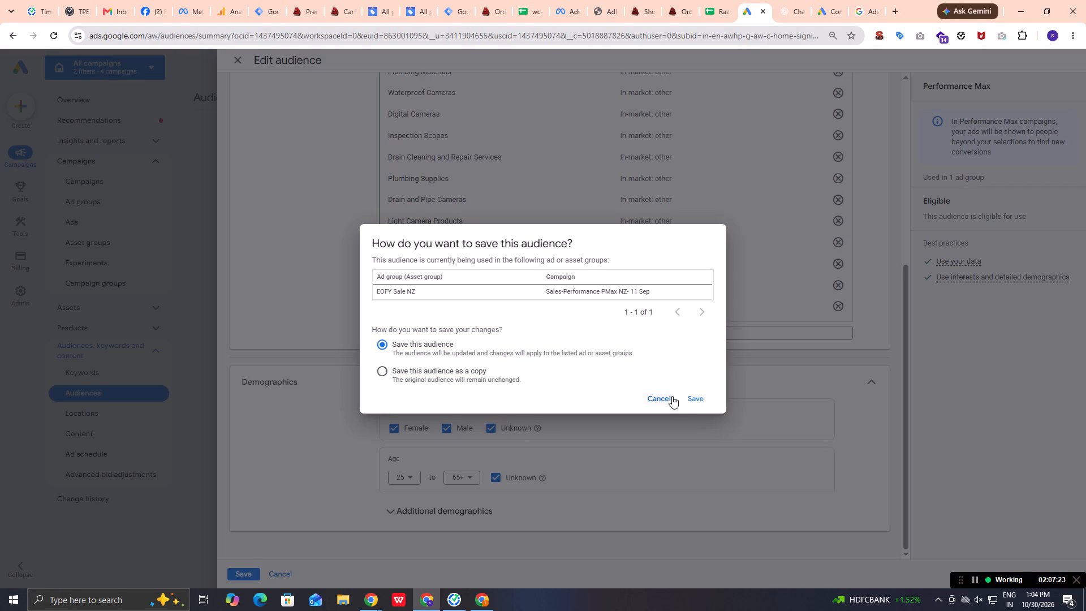
pyautogui.click(666, 401)
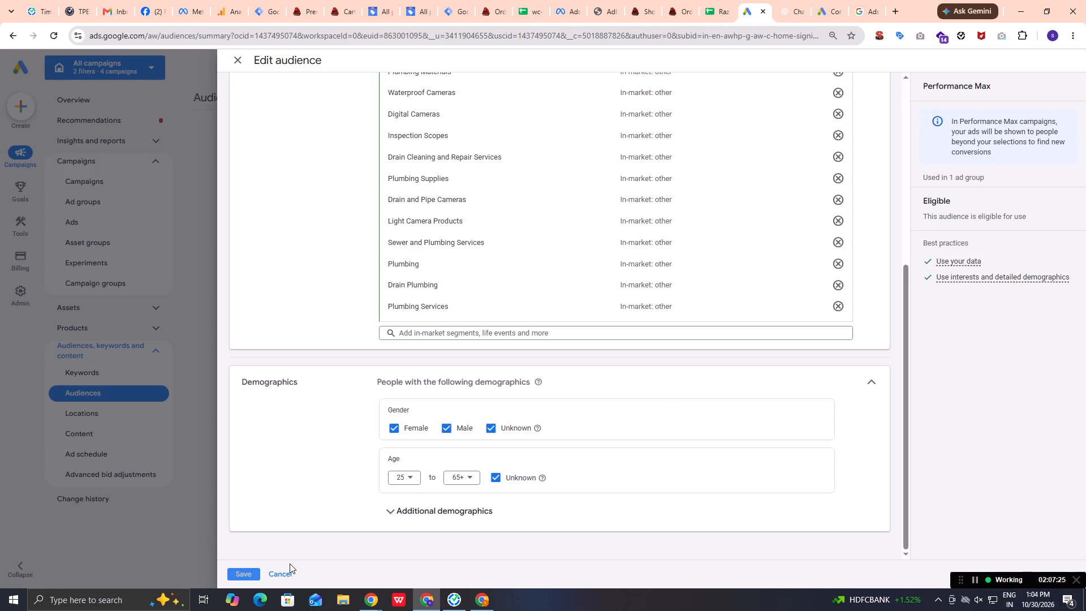
pyautogui.click(251, 573)
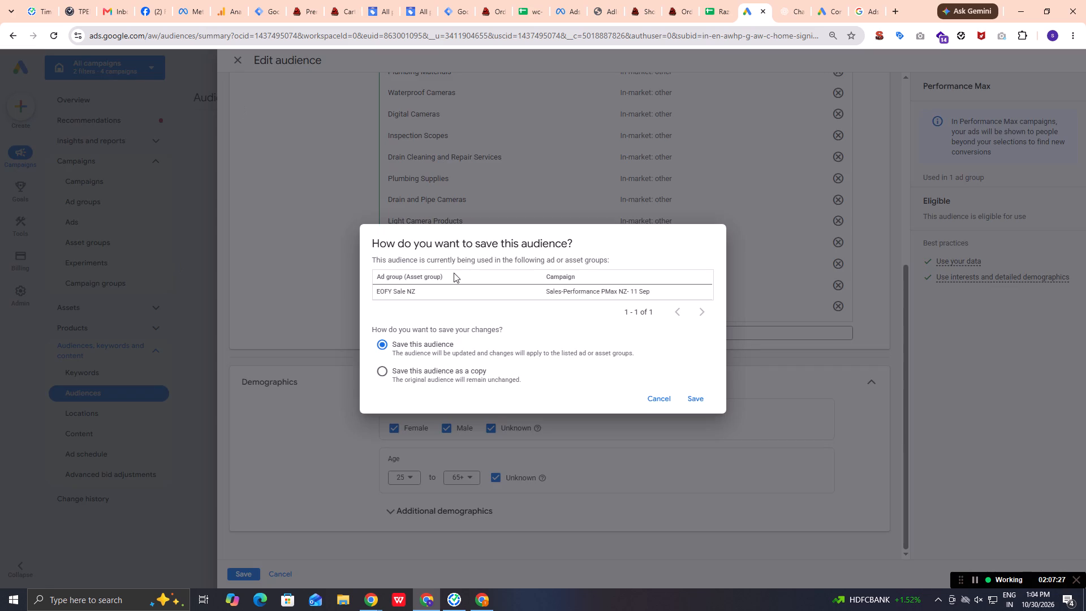
pyautogui.click(696, 398)
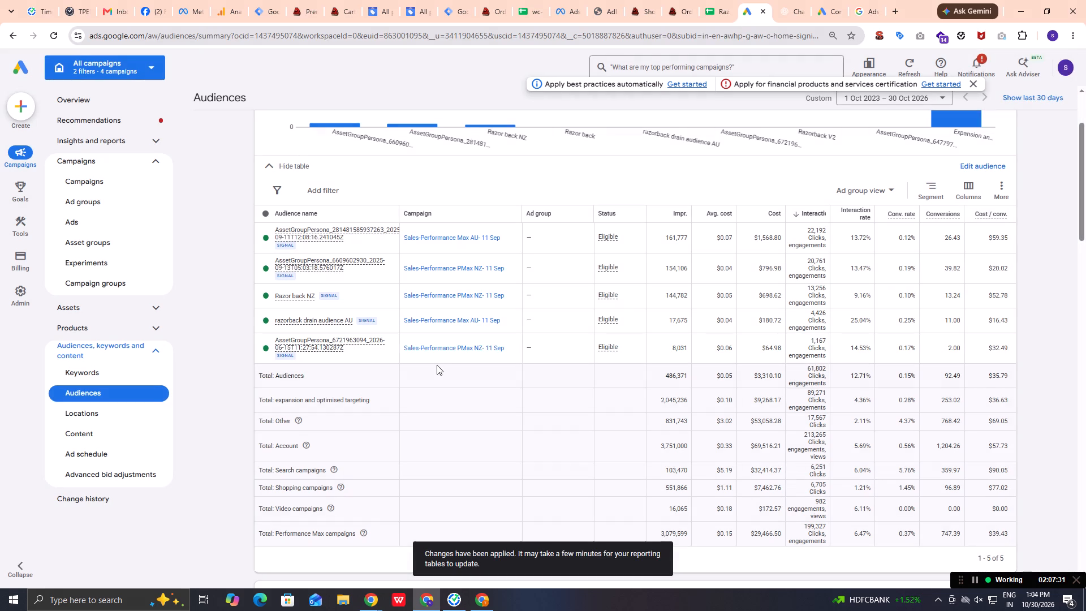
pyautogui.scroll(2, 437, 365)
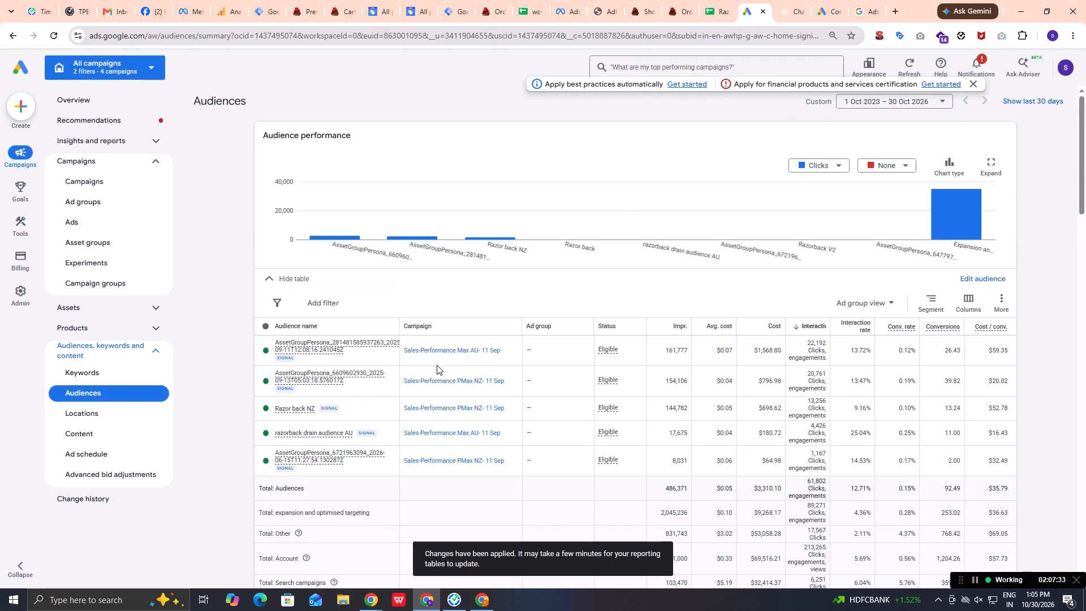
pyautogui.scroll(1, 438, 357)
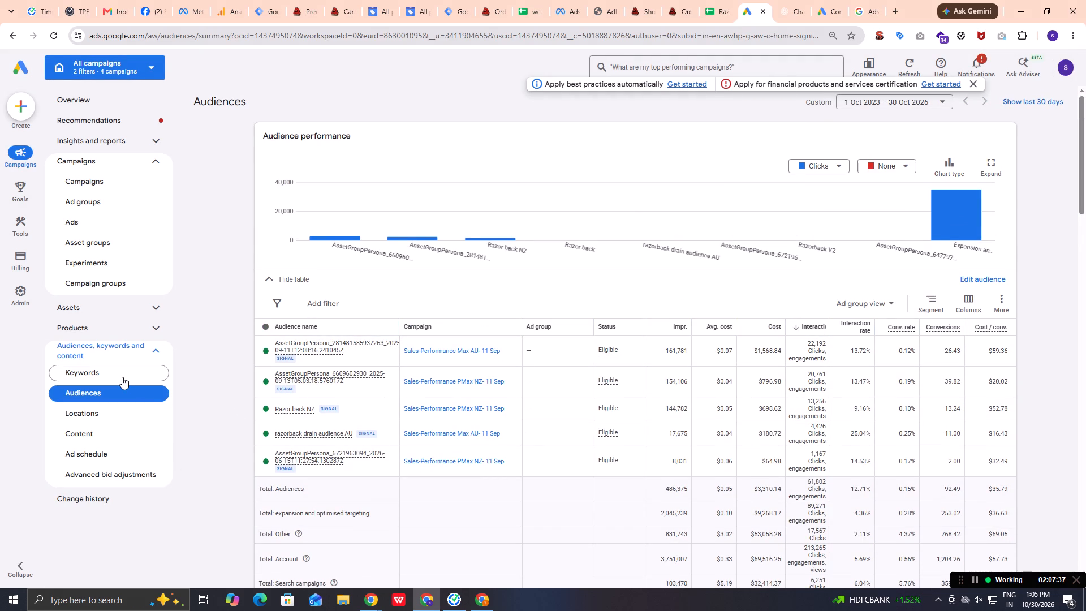
# Check how far back the Audiences report's date calendar goes and reapply the range 1 Oct 2023 – 30 Oct 2026.
pyautogui.click(860, 102)
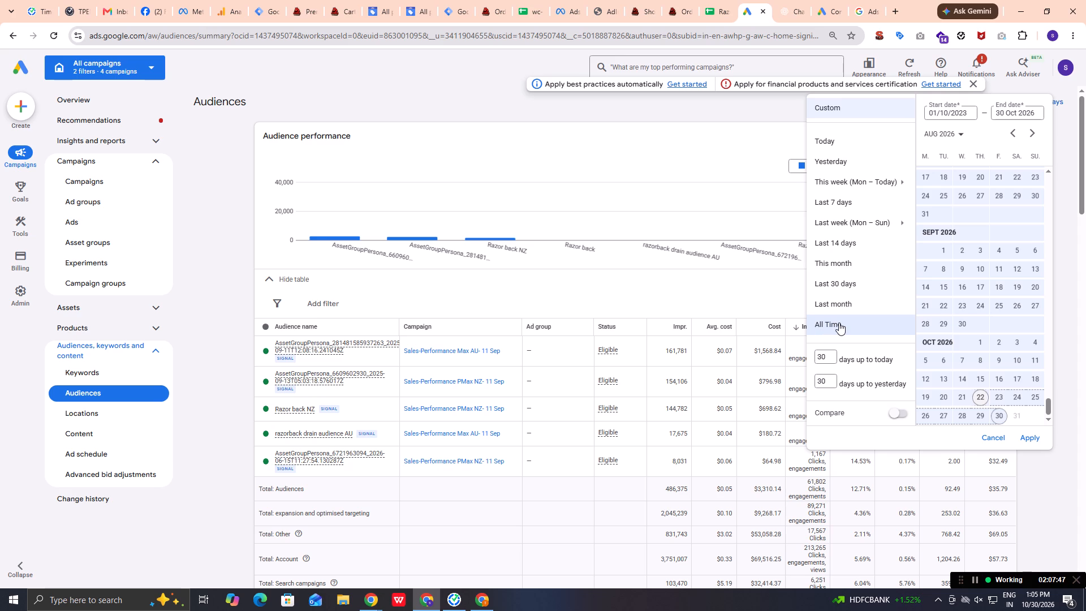
pyautogui.scroll(2, 963, 329)
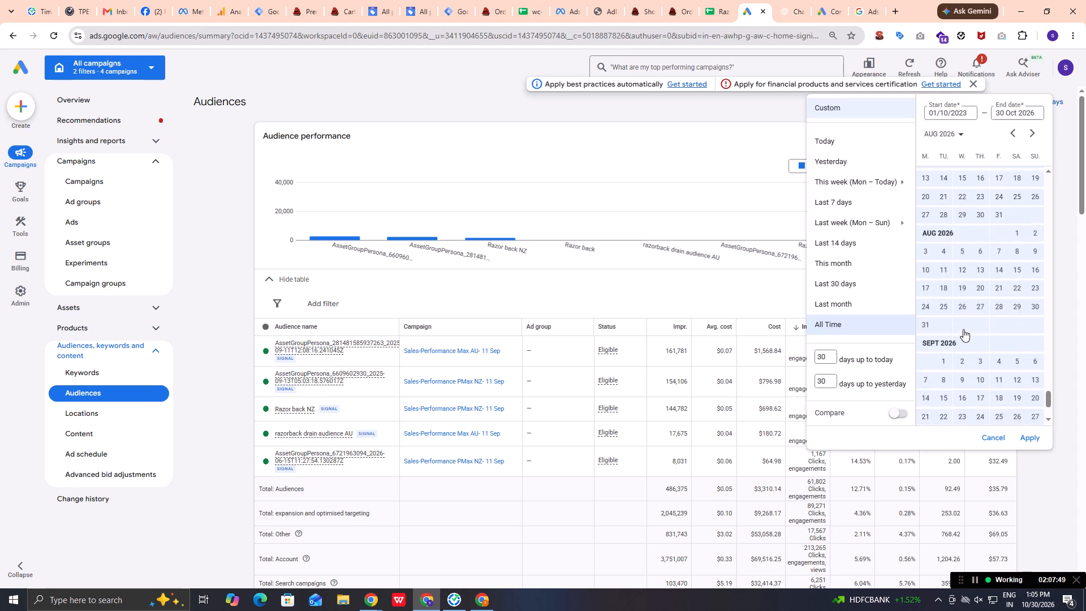
pyautogui.scroll(-2, 963, 329)
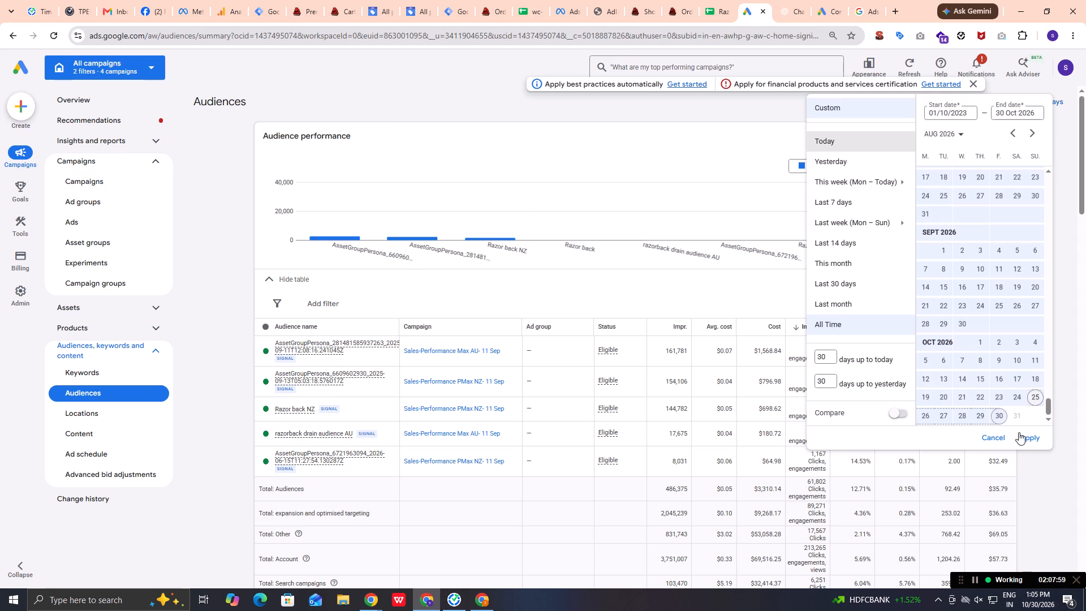
pyautogui.scroll(8, 993, 365)
pyautogui.scroll(-1, 993, 365)
pyautogui.scroll(10, 993, 365)
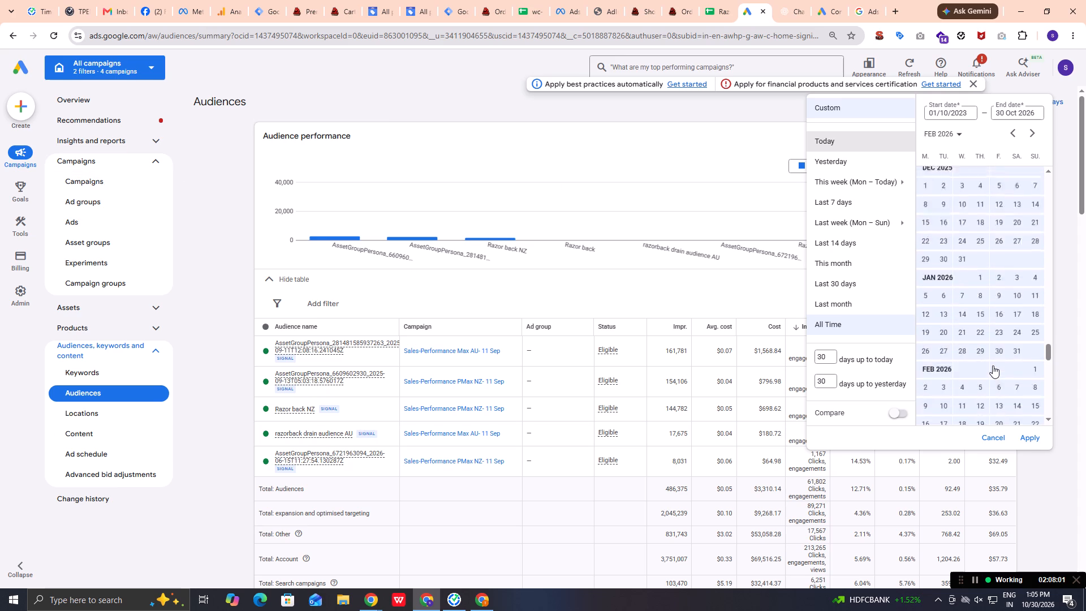
pyautogui.scroll(17, 993, 365)
pyautogui.scroll(-1, 993, 365)
pyautogui.scroll(9, 993, 365)
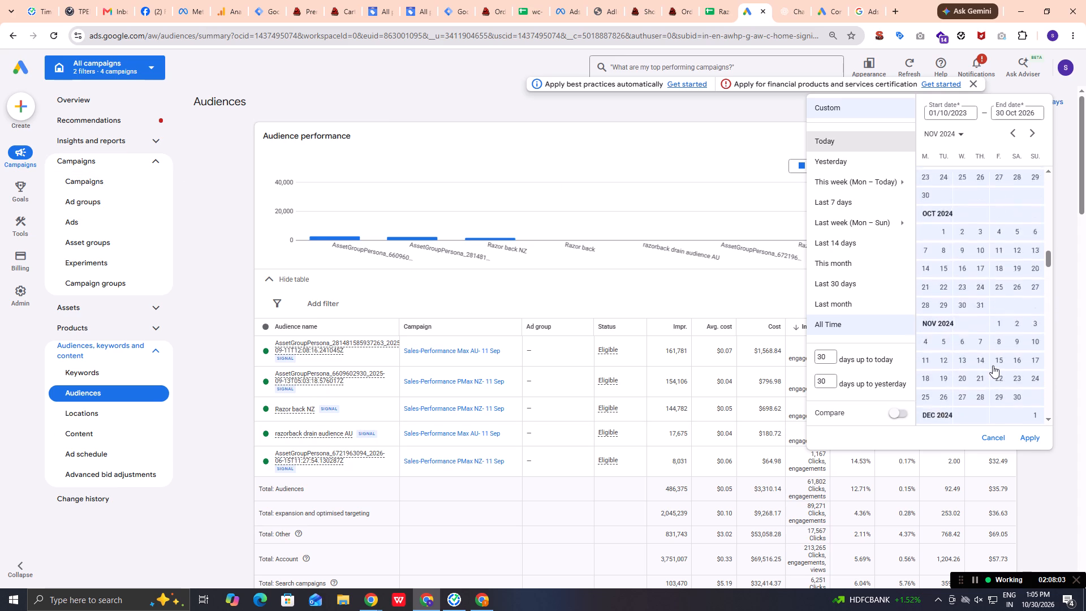
pyautogui.scroll(4, 993, 365)
pyautogui.scroll(-1, 993, 365)
pyautogui.scroll(8, 993, 365)
pyautogui.scroll(-3, 993, 365)
pyautogui.scroll(3, 993, 365)
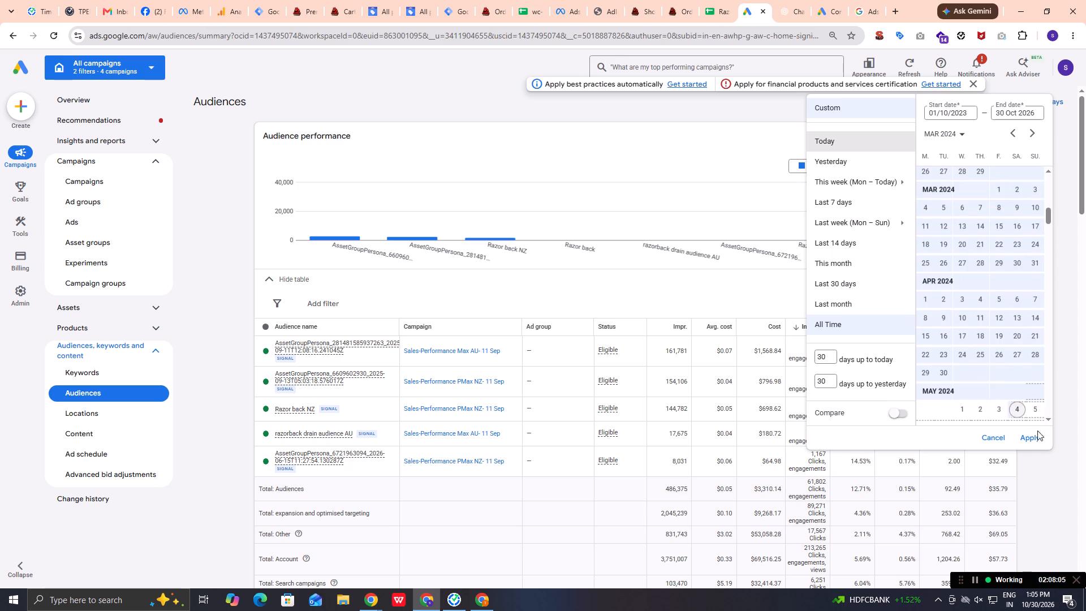
pyautogui.scroll(-2, 1025, 398)
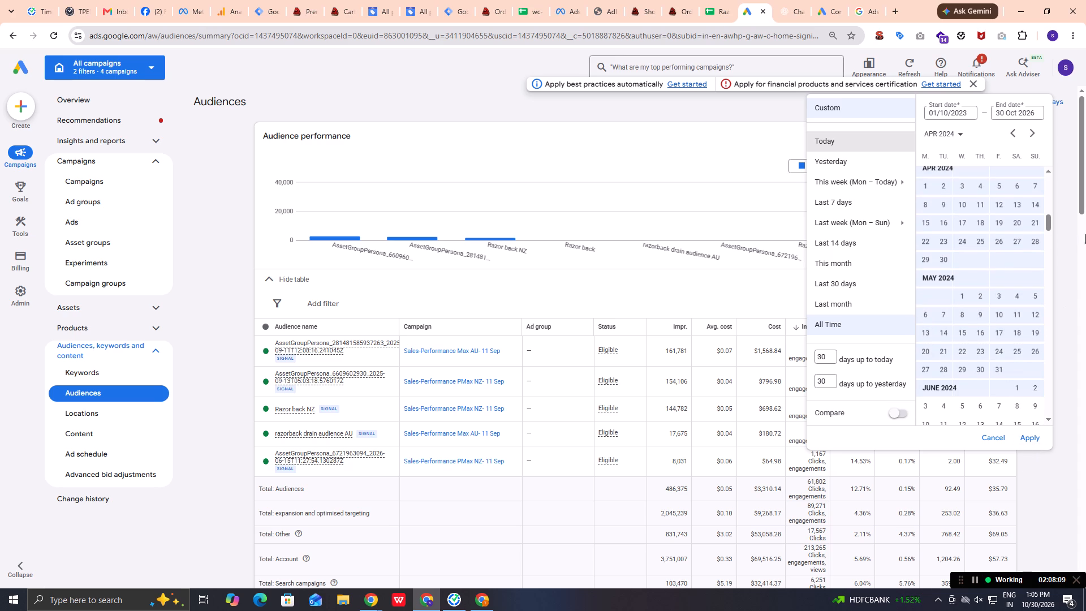
pyautogui.moveTo(1048, 224); pyautogui.dragTo(1049, 169)
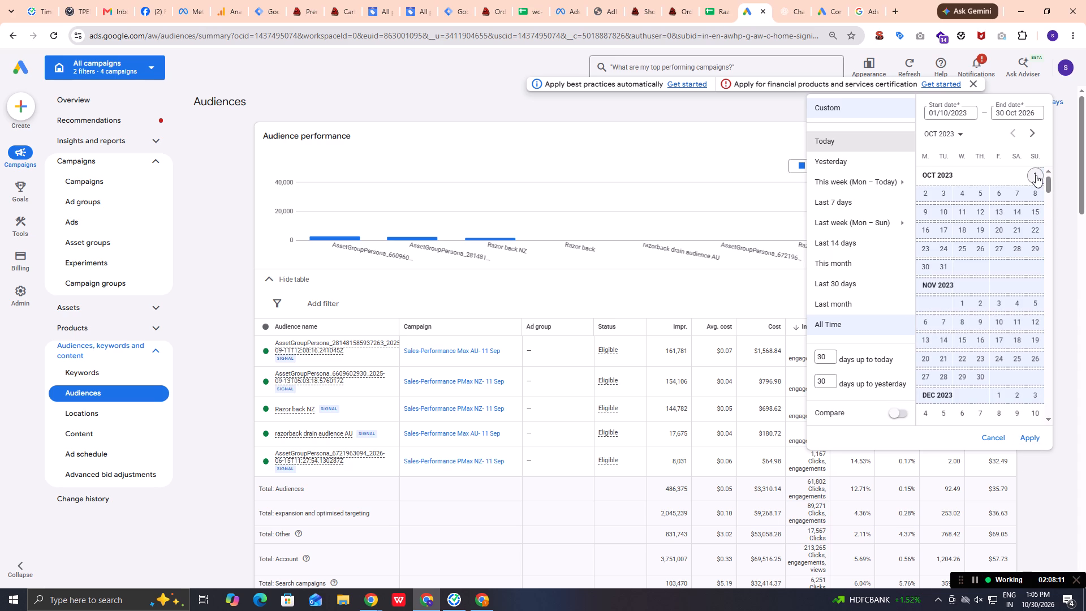
pyautogui.scroll(3, 996, 256)
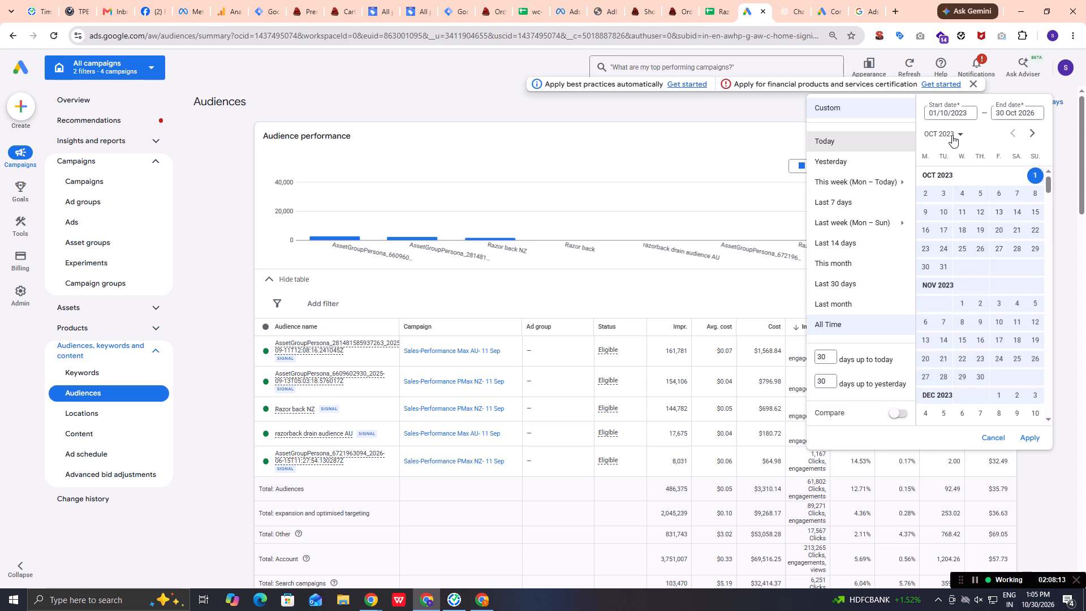
pyautogui.click(952, 135)
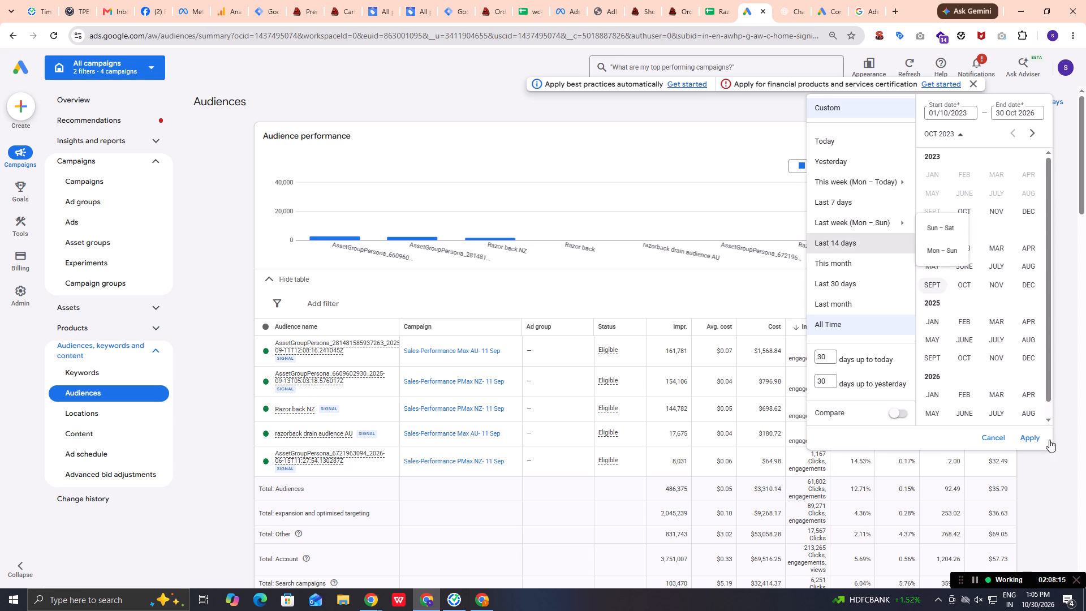
pyautogui.click(1038, 438)
# Review the audience signals' performance table down to the totals by campaign type.
pyautogui.scroll(-1, 805, 452)
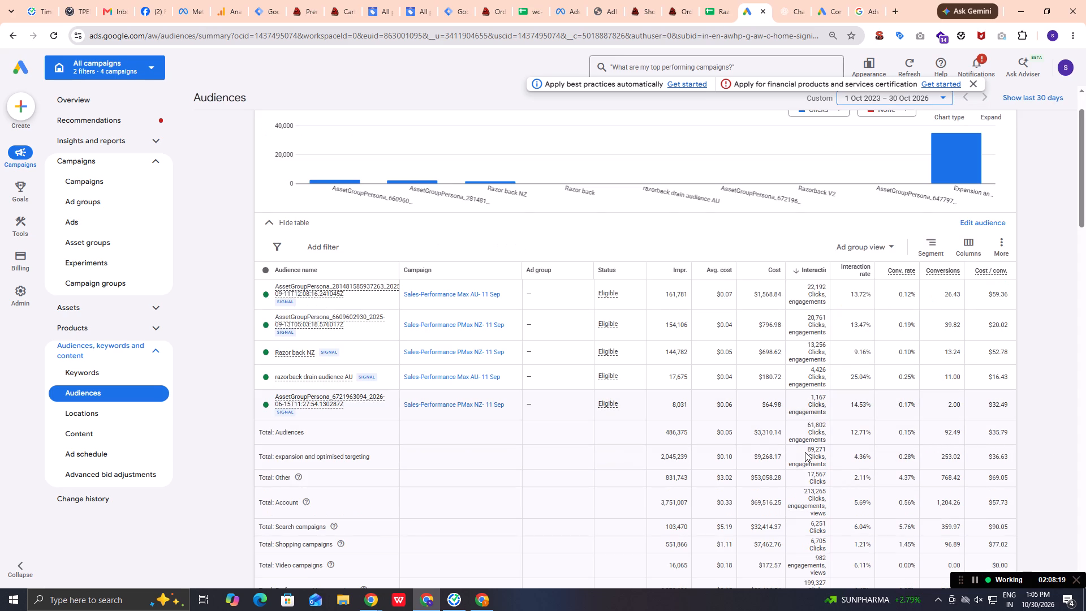
pyautogui.scroll(-1, 805, 452)
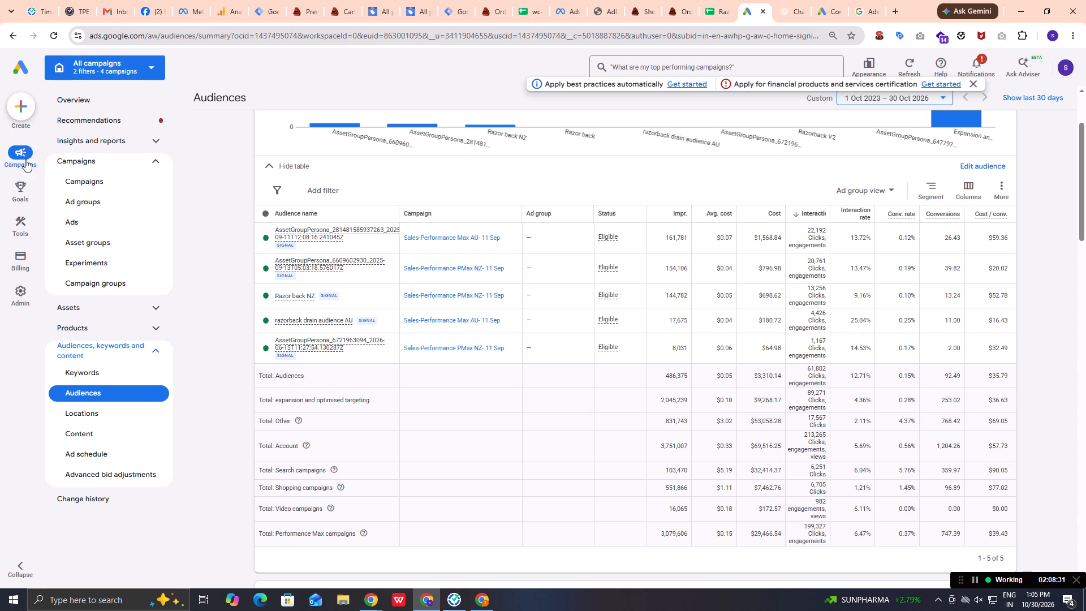
# Return to the campaigns list and open the advanced bid adjustments page.
pyautogui.click(89, 185)
pyautogui.click(271, 204)
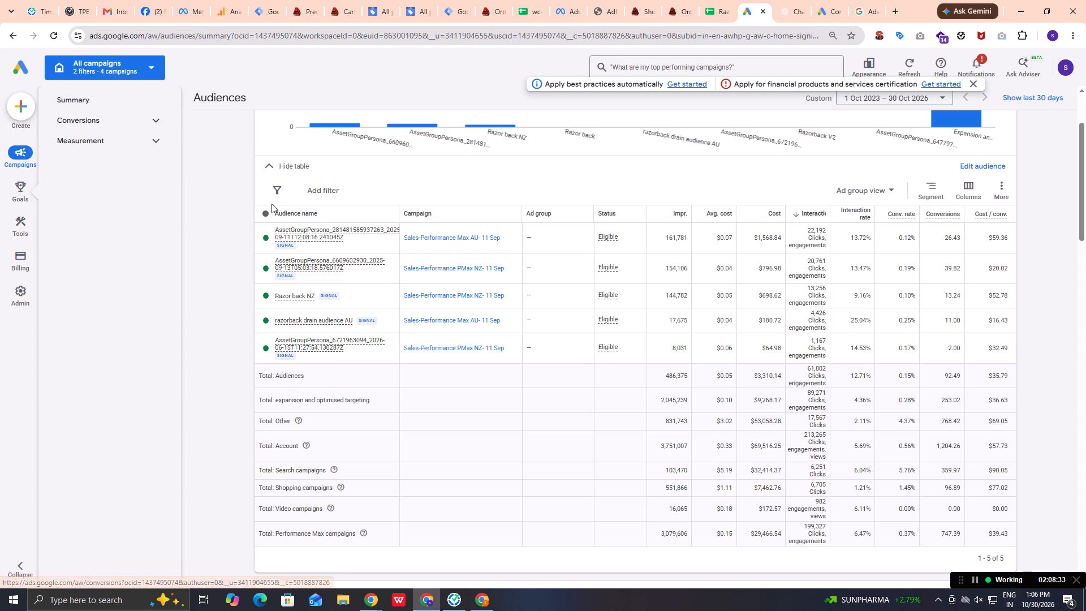
pyautogui.click(94, 179)
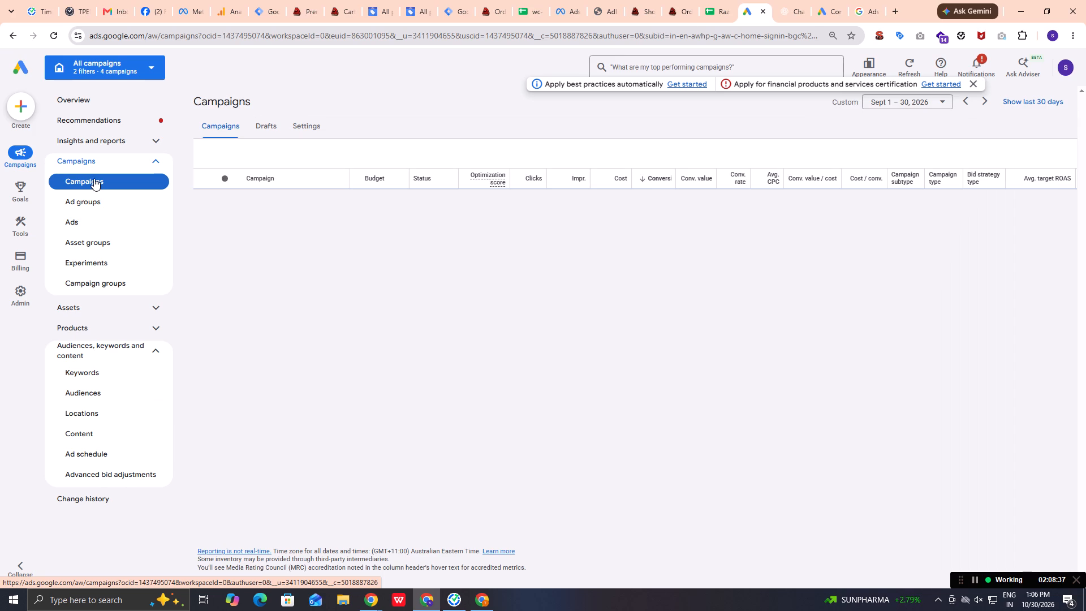
pyautogui.click(122, 473)
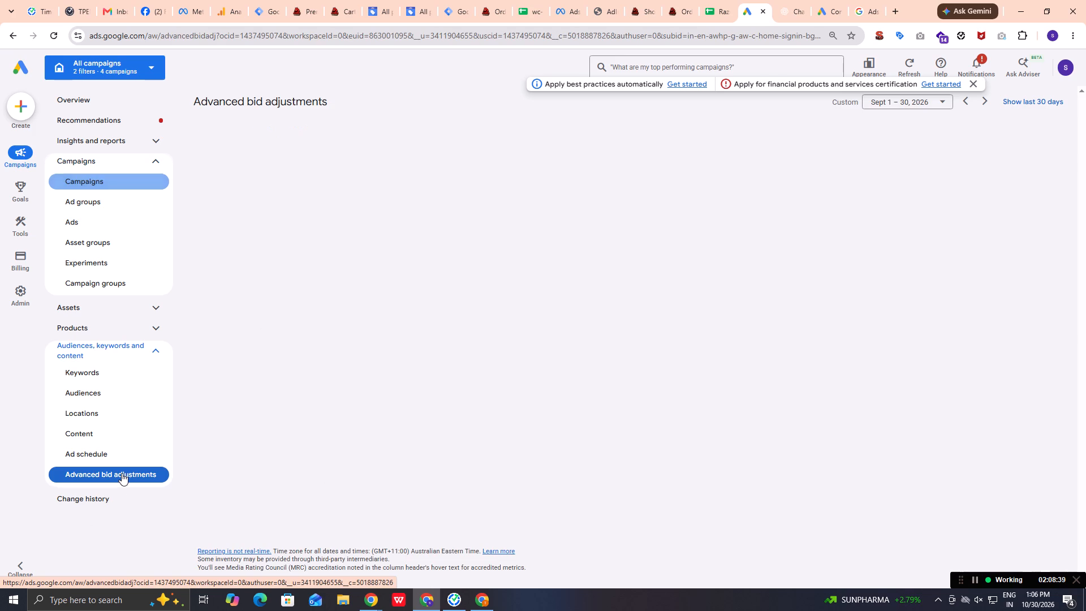
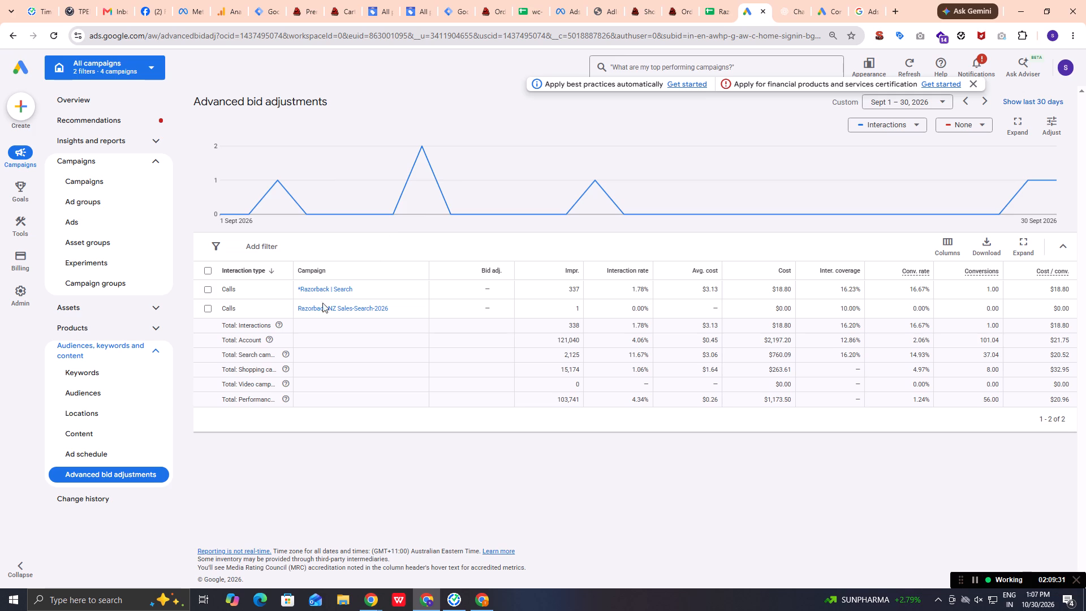
# Check the ad schedule page for all campaigns.
pyautogui.click(88, 449)
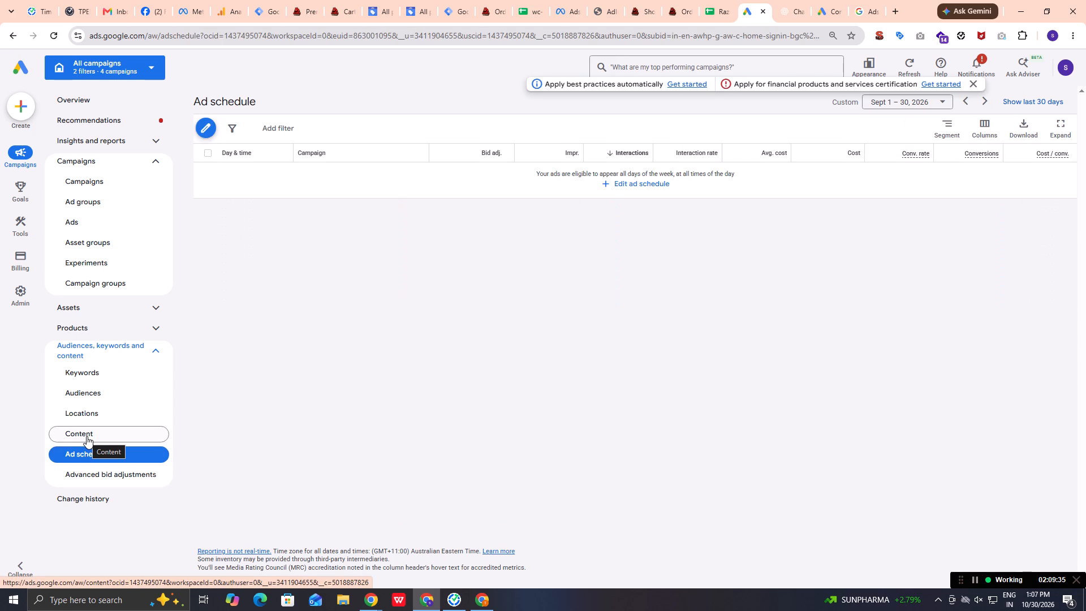
# Open the Content report and check which types the Exclusions table's Type filter includes.
pyautogui.click(87, 436)
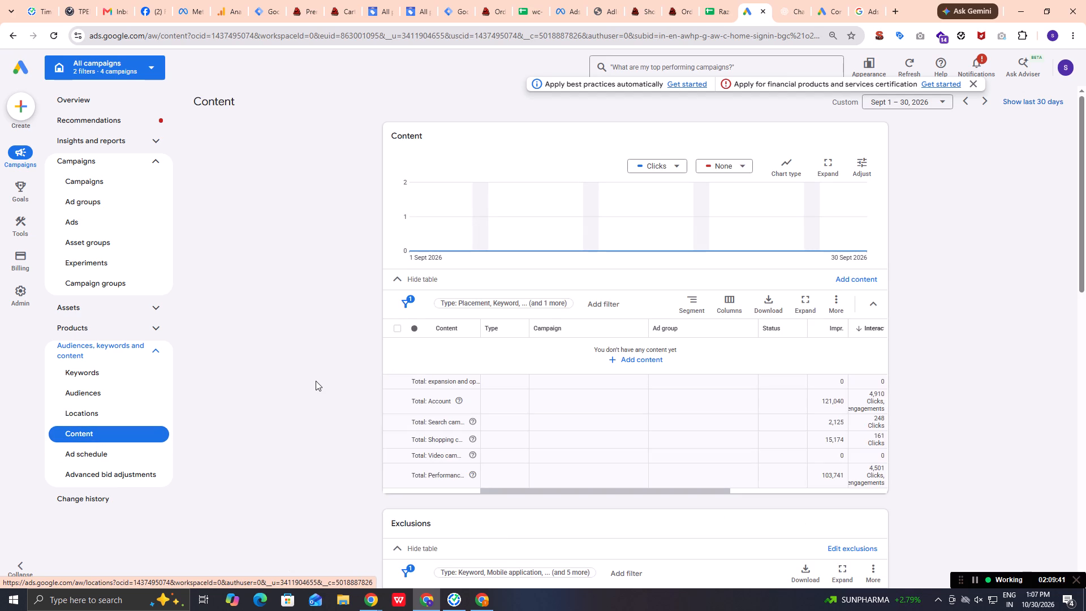
pyautogui.scroll(-2, 316, 381)
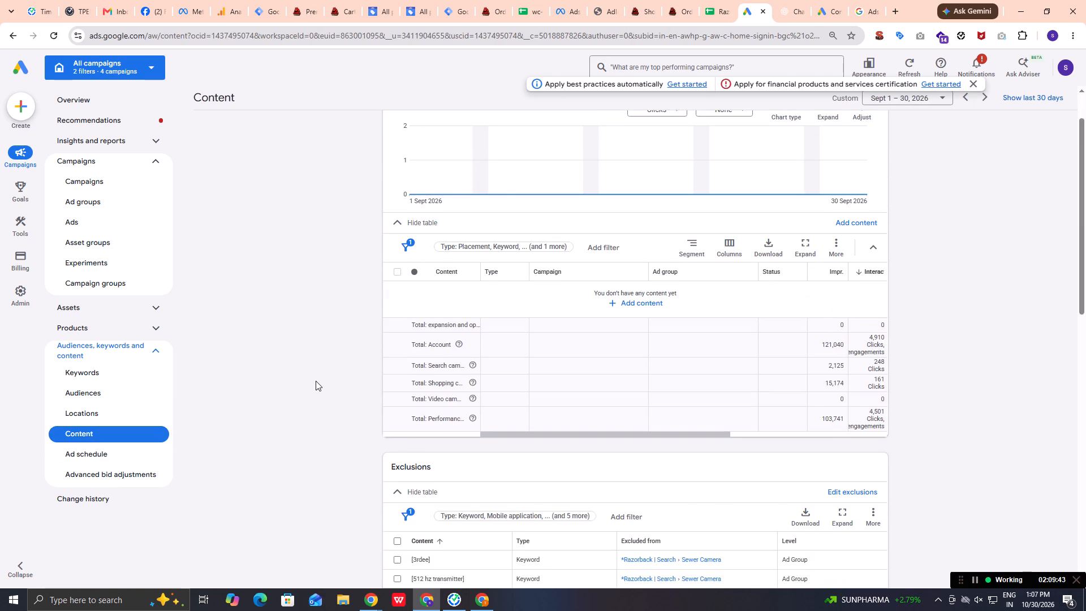
pyautogui.scroll(-2, 316, 381)
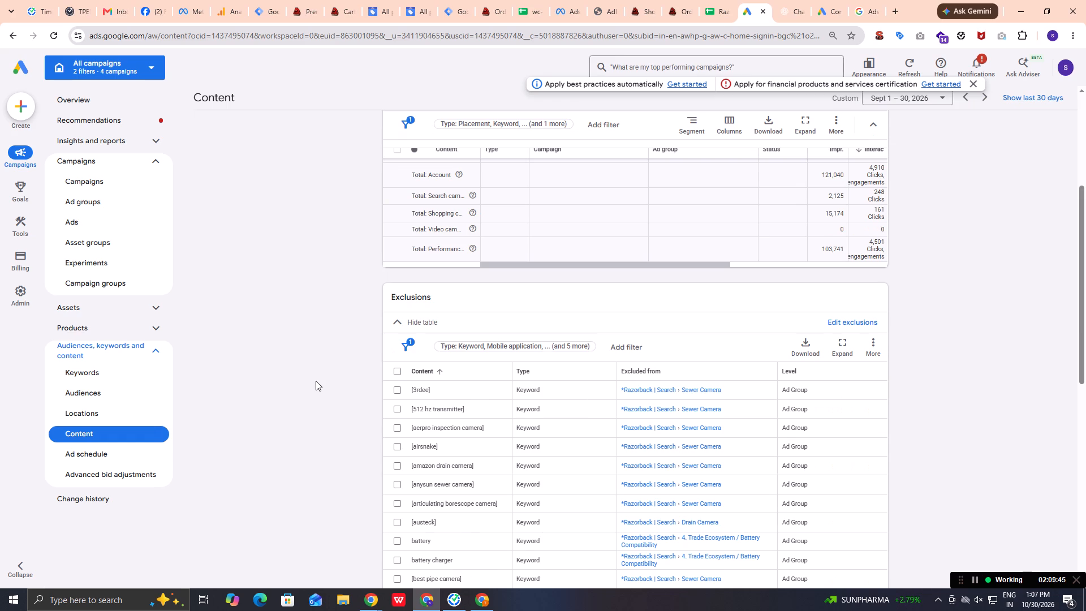
pyautogui.scroll(-1, 316, 381)
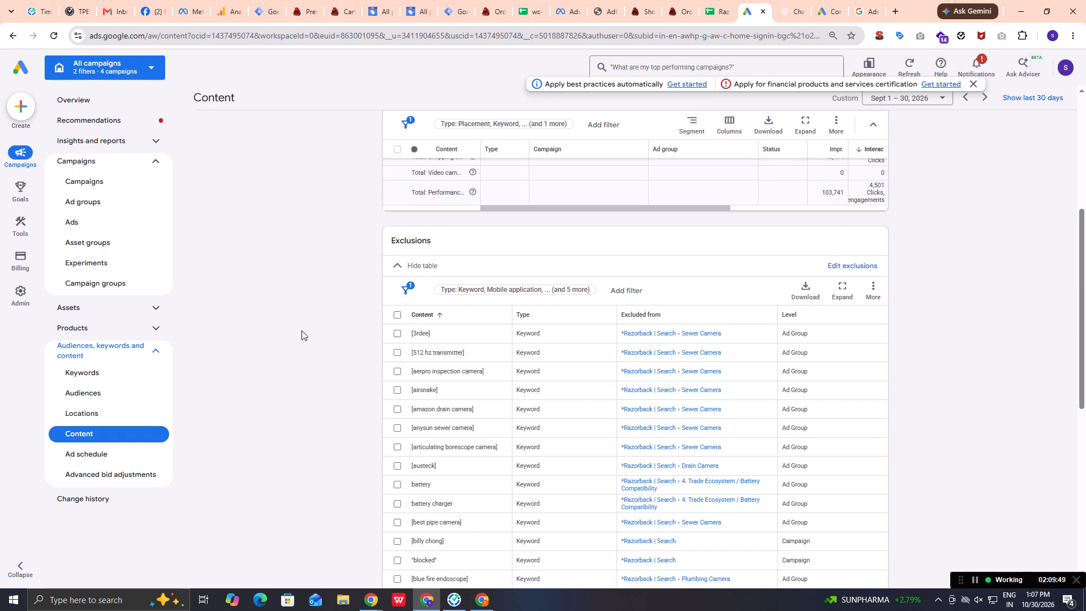
pyautogui.click(540, 291)
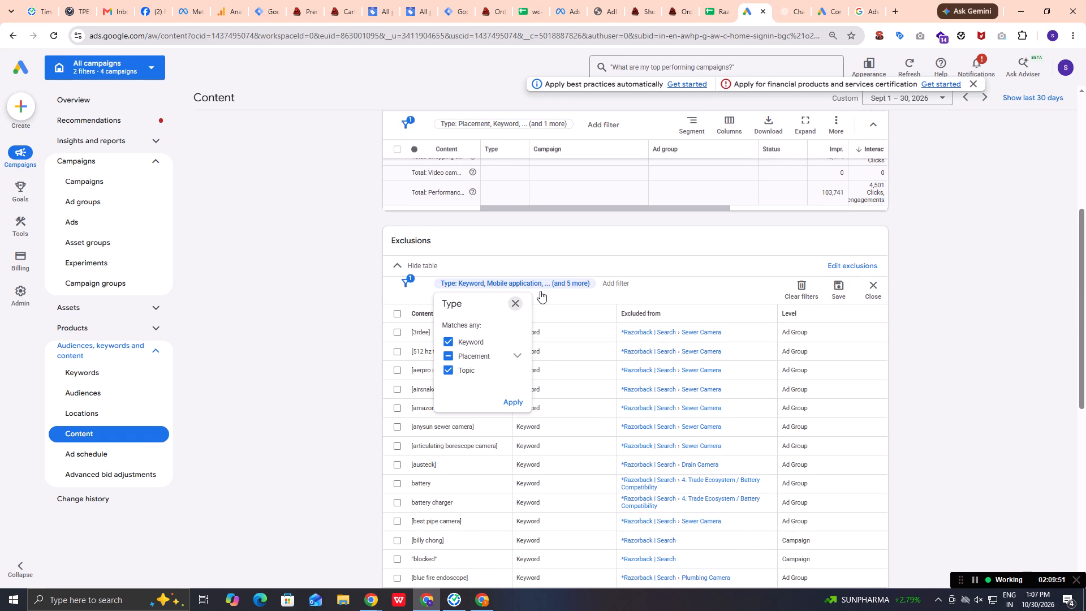
pyautogui.scroll(-1, 511, 385)
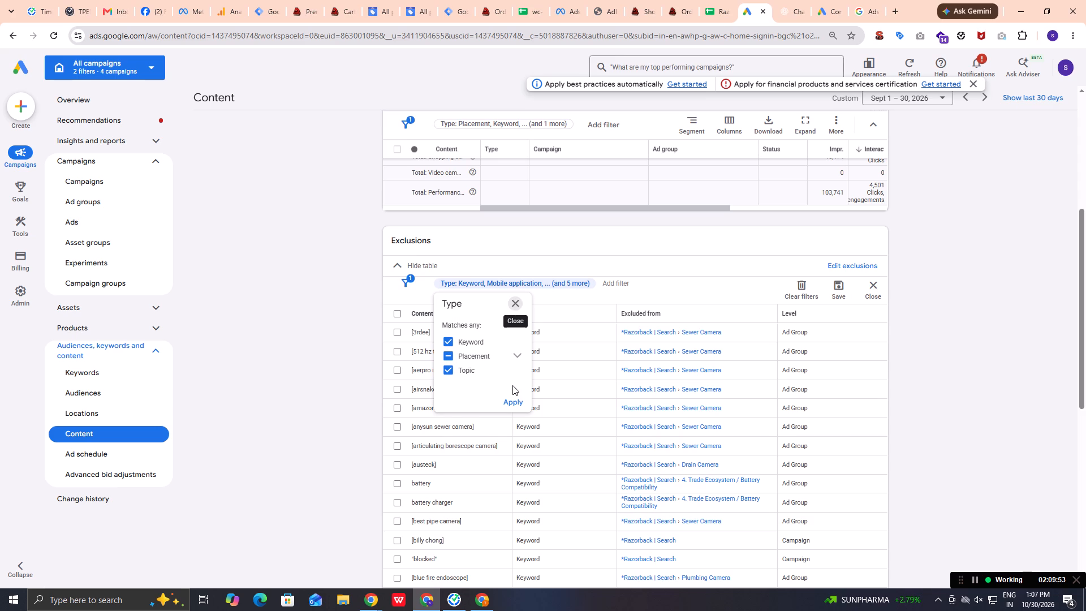
pyautogui.click(518, 293)
pyautogui.click(514, 308)
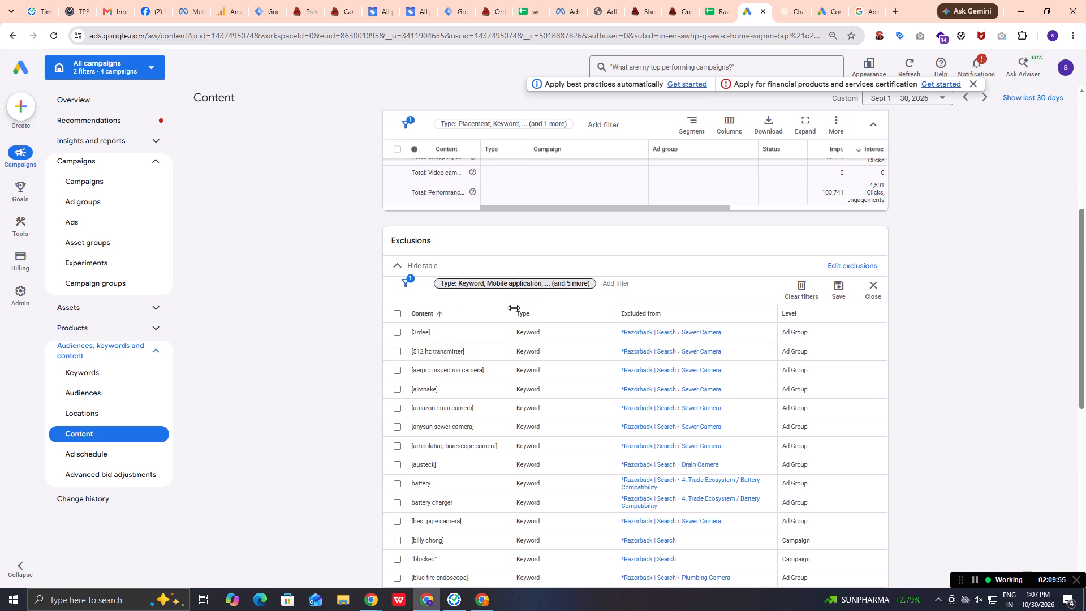
# Set the Exclusions table to show 500 rows per page.
pyautogui.scroll(-9, 514, 308)
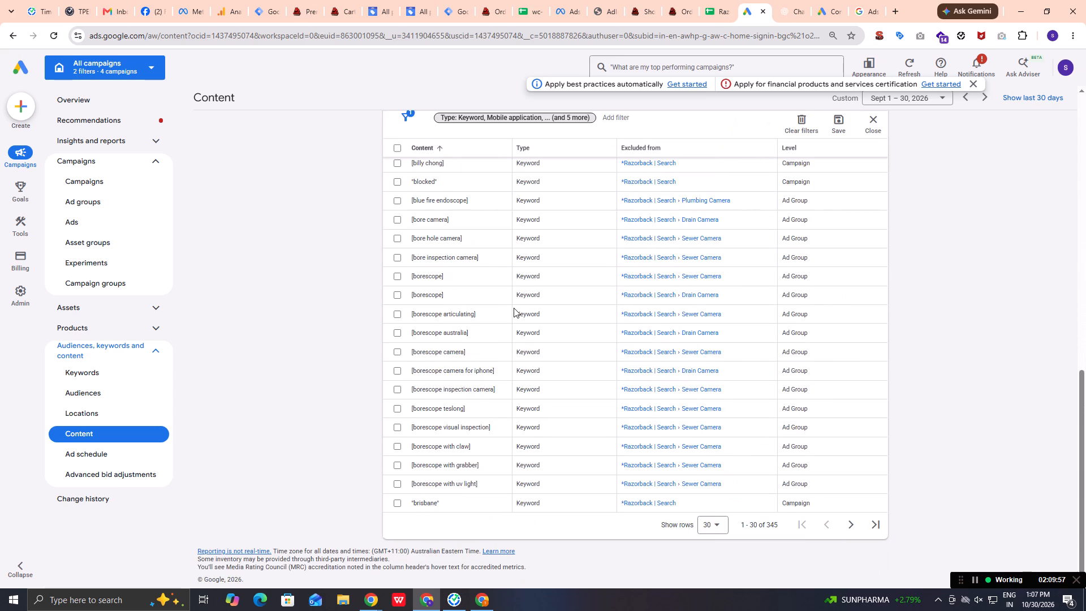
pyautogui.scroll(-1, 514, 308)
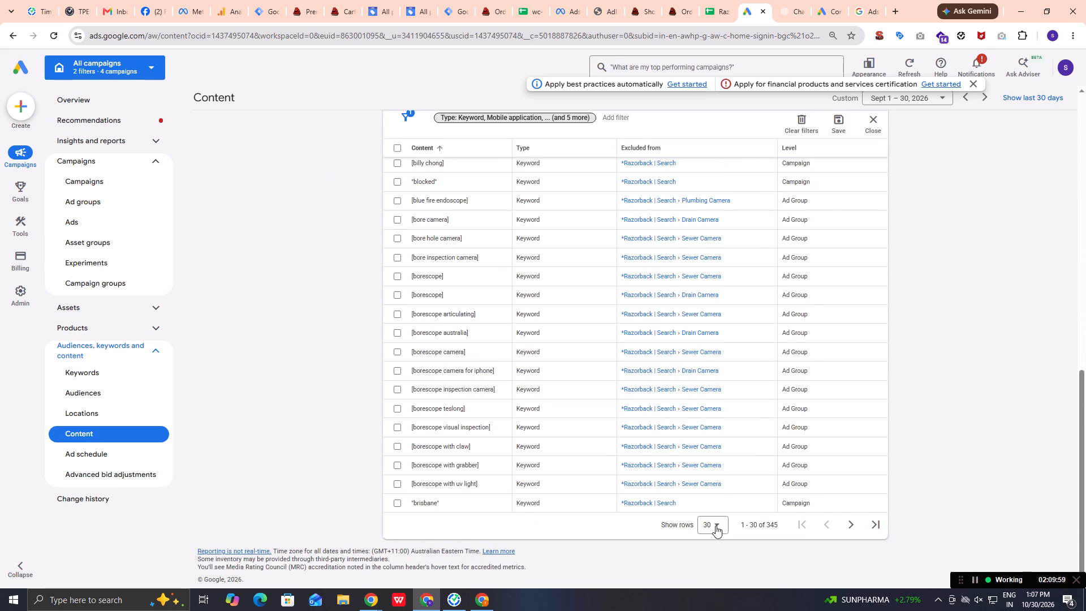
pyautogui.click(716, 526)
pyautogui.click(722, 525)
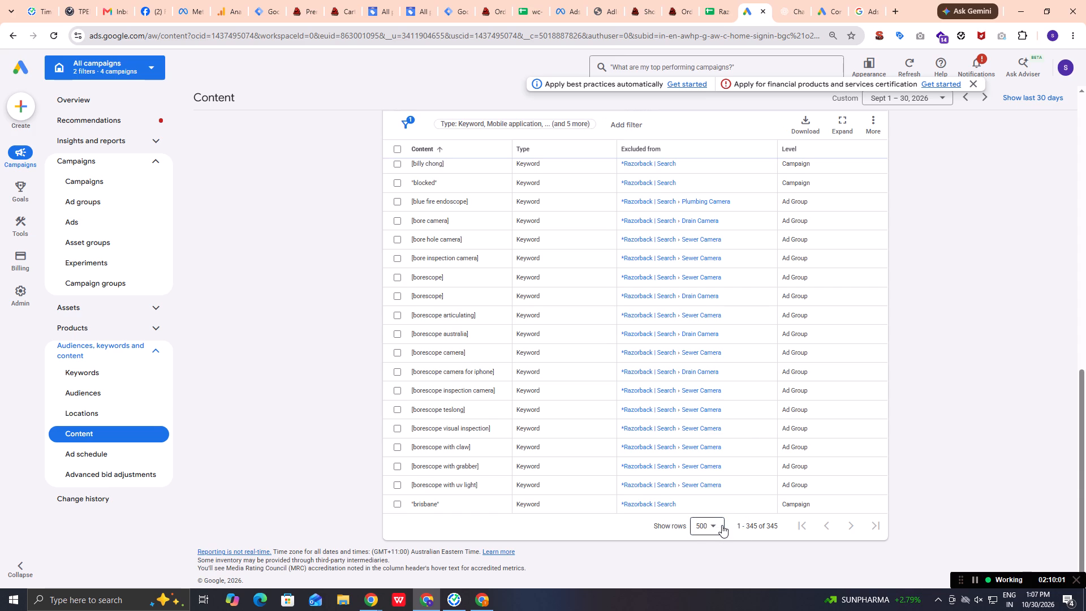
# Recheck the Exclusions table's Type filter and reapply it with the existing keyword, placement and topic selection.
pyautogui.scroll(3, 722, 525)
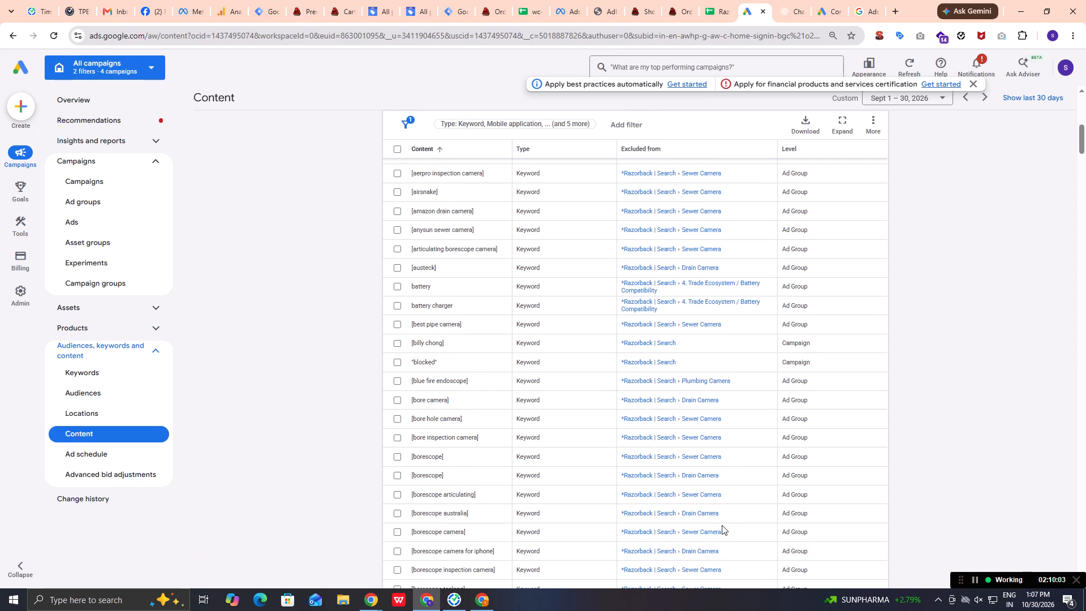
pyautogui.scroll(2, 722, 525)
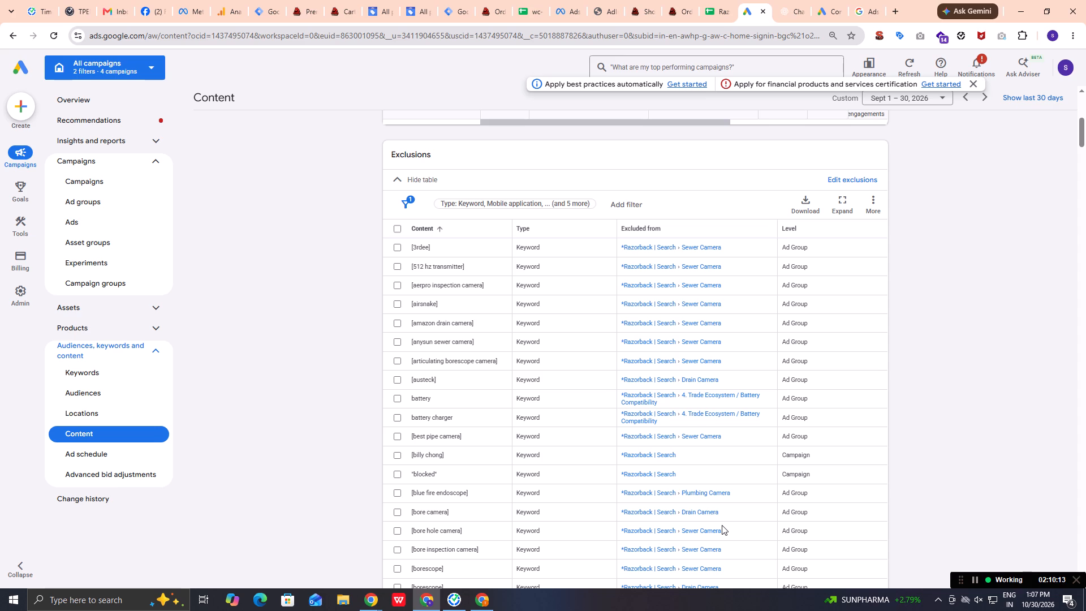
pyautogui.click(553, 201)
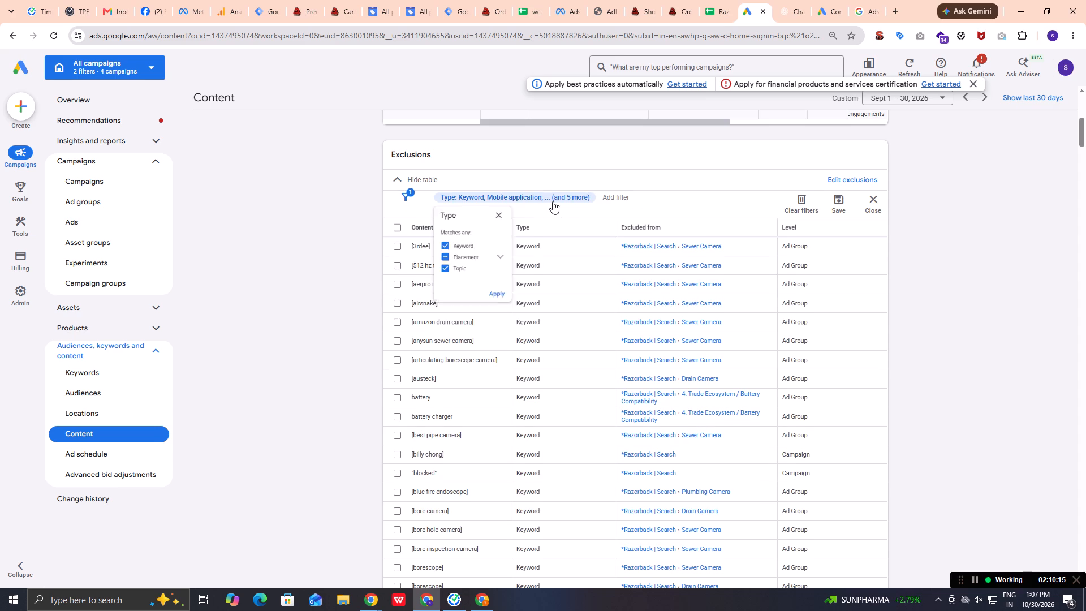
pyautogui.click(553, 201)
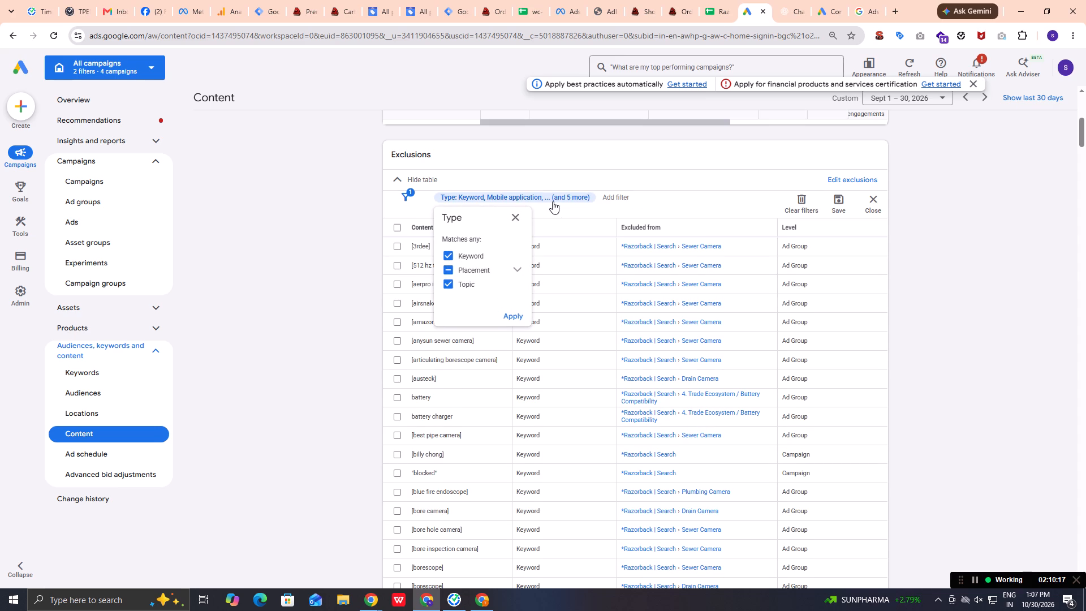
pyautogui.click(516, 317)
# Review the content table's totals by campaign type across to the conversions and cost per conversion columns.
pyautogui.scroll(6, 516, 317)
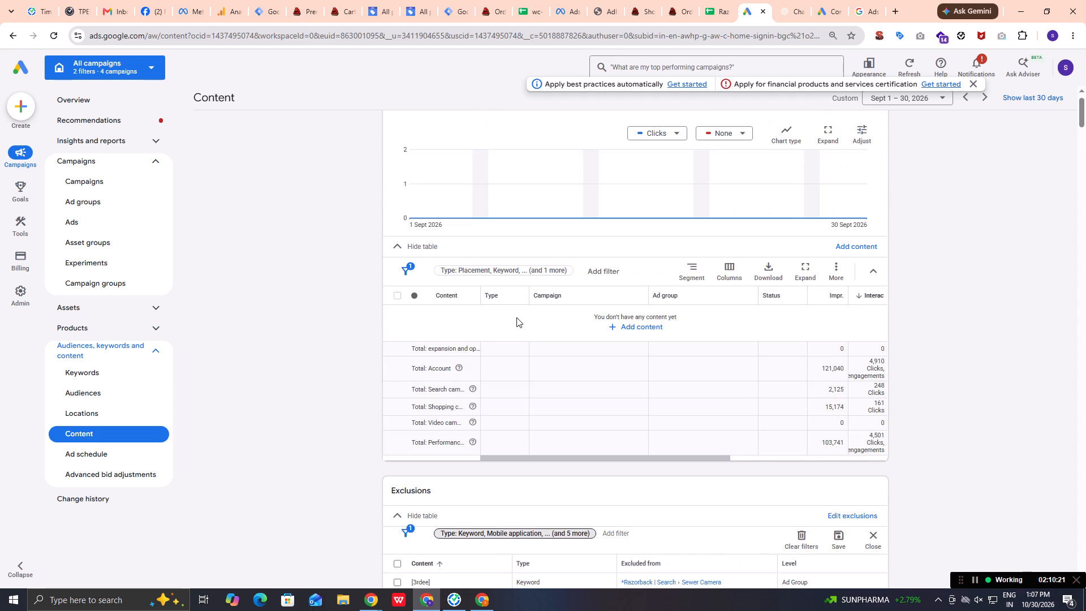
pyautogui.scroll(2, 516, 317)
pyautogui.scroll(-2, 516, 317)
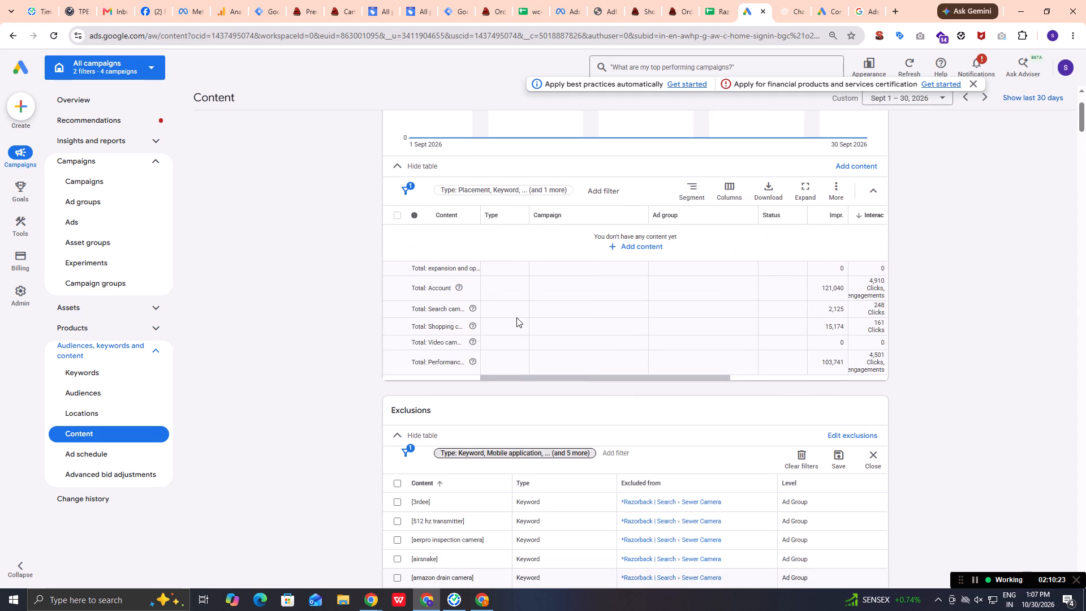
pyautogui.moveTo(508, 377); pyautogui.dragTo(705, 389)
# Read through the excluded keywords and where each is excluded, down to the list's end and back up through the final entries.
pyautogui.scroll(-1, 705, 389)
pyautogui.scroll(1, 705, 389)
pyautogui.scroll(-3, 705, 389)
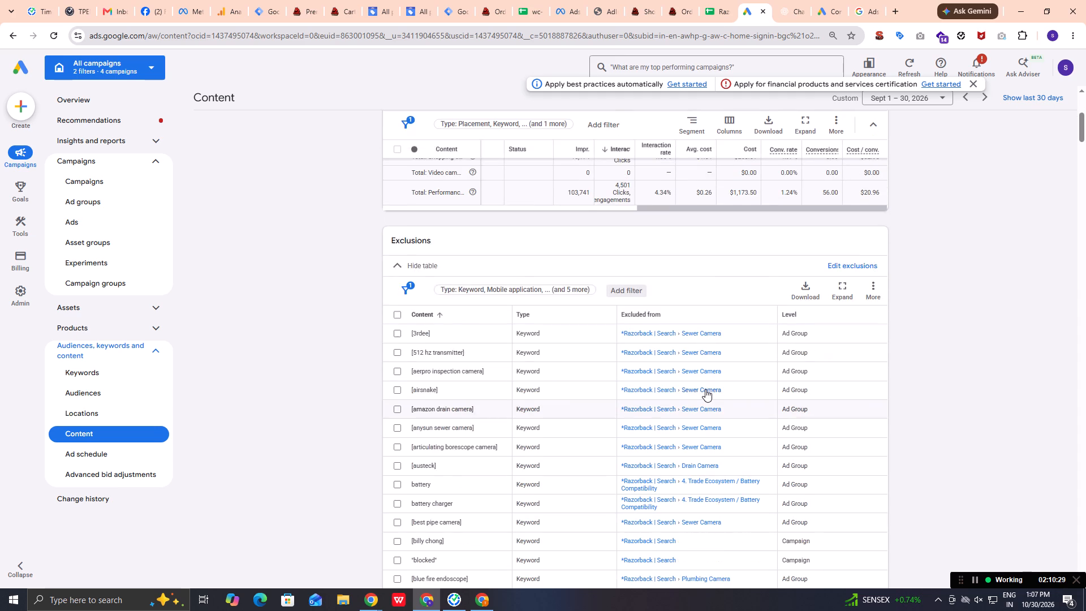
pyautogui.scroll(-5, 705, 389)
pyautogui.scroll(1, 705, 389)
pyautogui.scroll(-6, 705, 389)
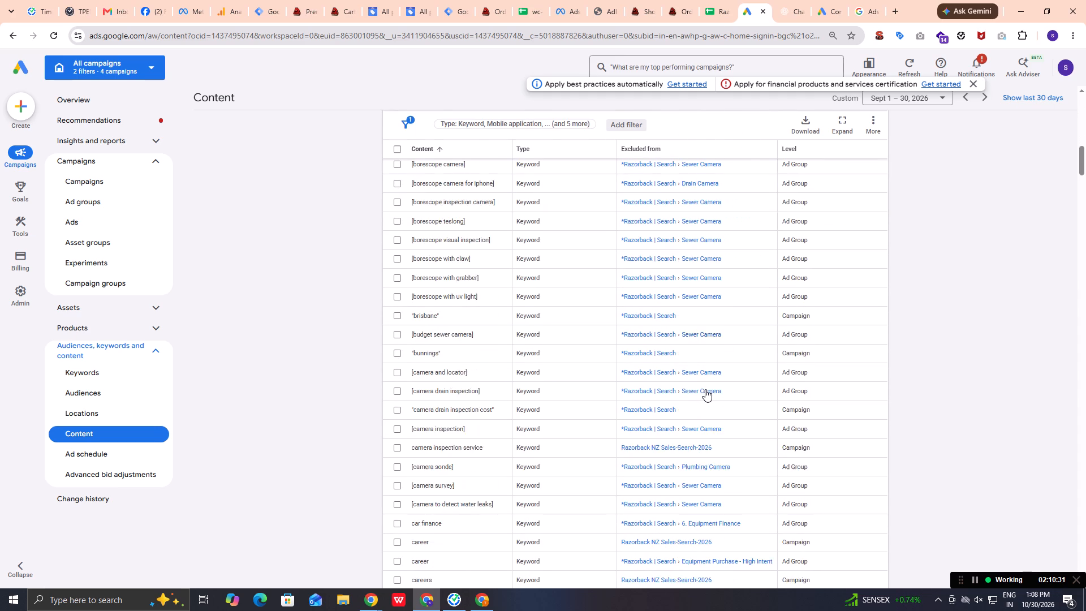
pyautogui.scroll(-2, 705, 389)
pyautogui.scroll(1, 705, 389)
pyautogui.scroll(-7, 705, 389)
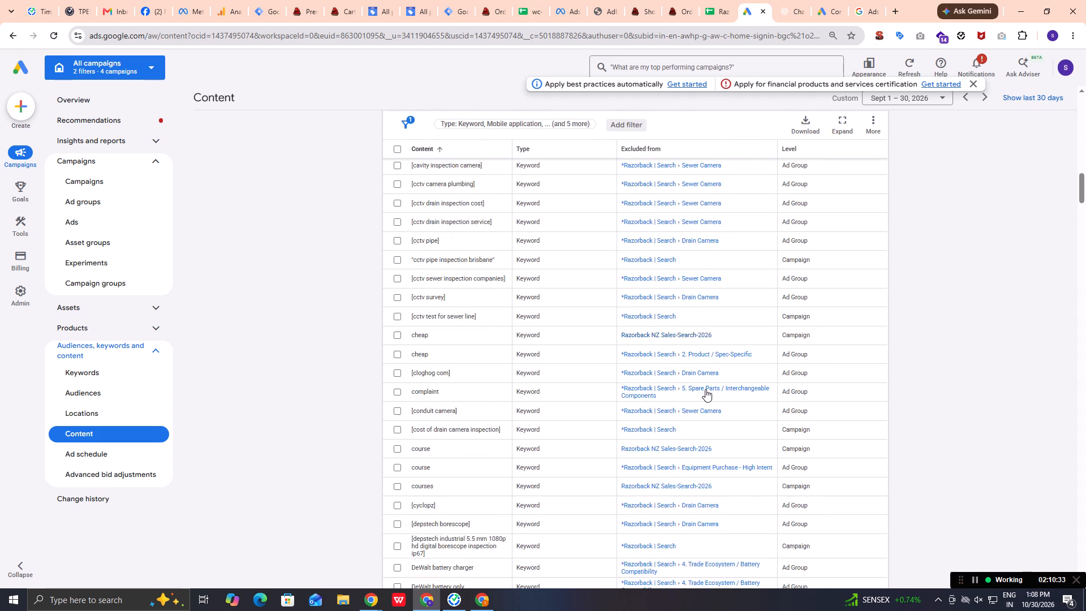
pyautogui.scroll(-5, 705, 389)
pyautogui.scroll(1, 705, 389)
pyautogui.scroll(-1, 705, 389)
pyautogui.scroll(1, 705, 389)
pyautogui.scroll(-4, 705, 389)
pyautogui.scroll(1, 705, 389)
pyautogui.scroll(-5, 705, 389)
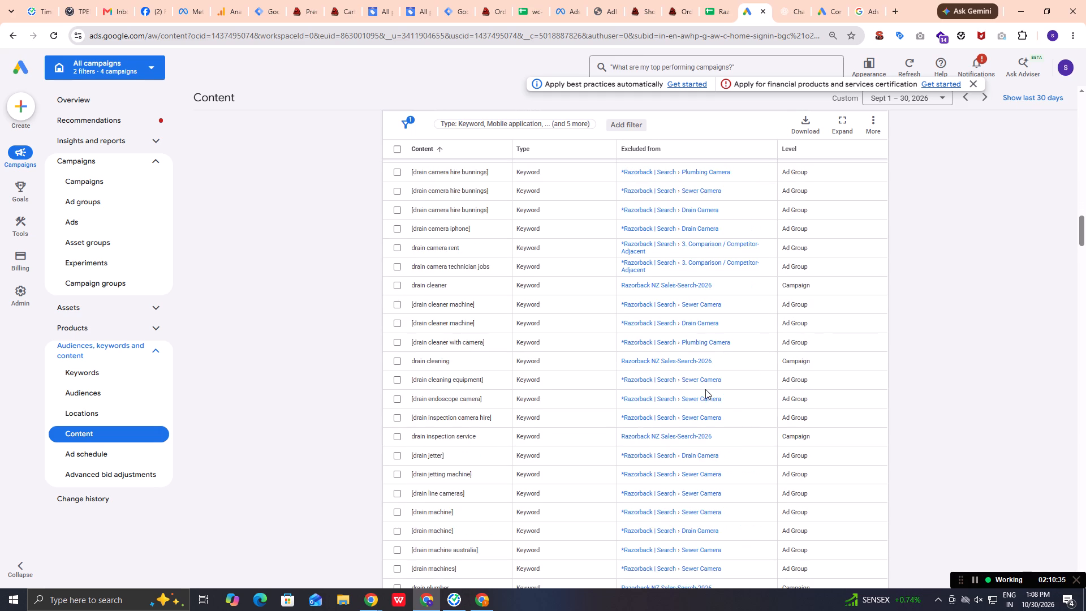
pyautogui.scroll(-4, 705, 389)
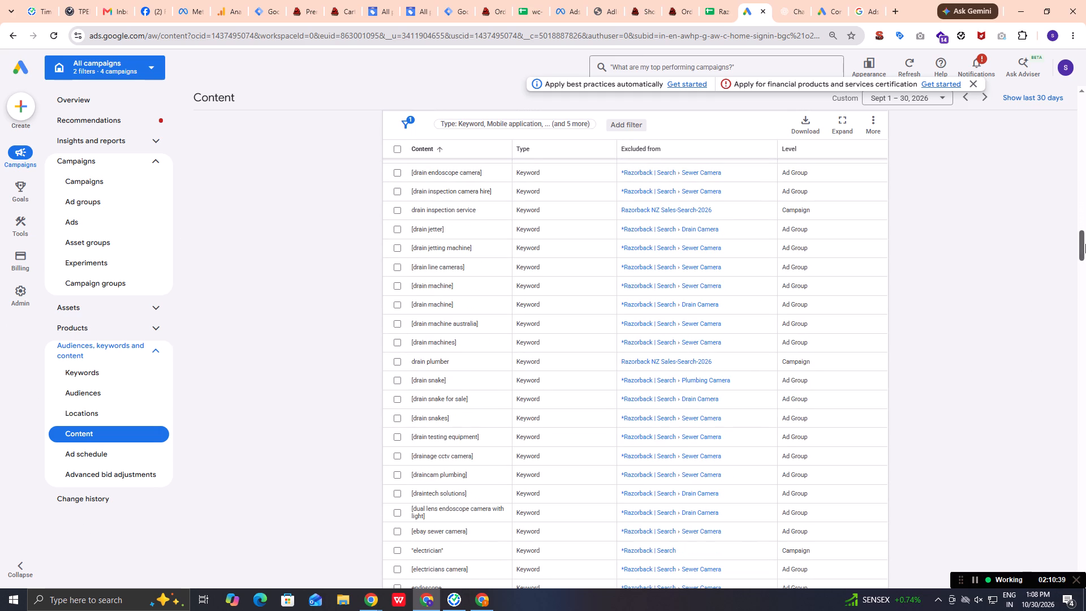
pyautogui.moveTo(1085, 244); pyautogui.dragTo(1085, 312)
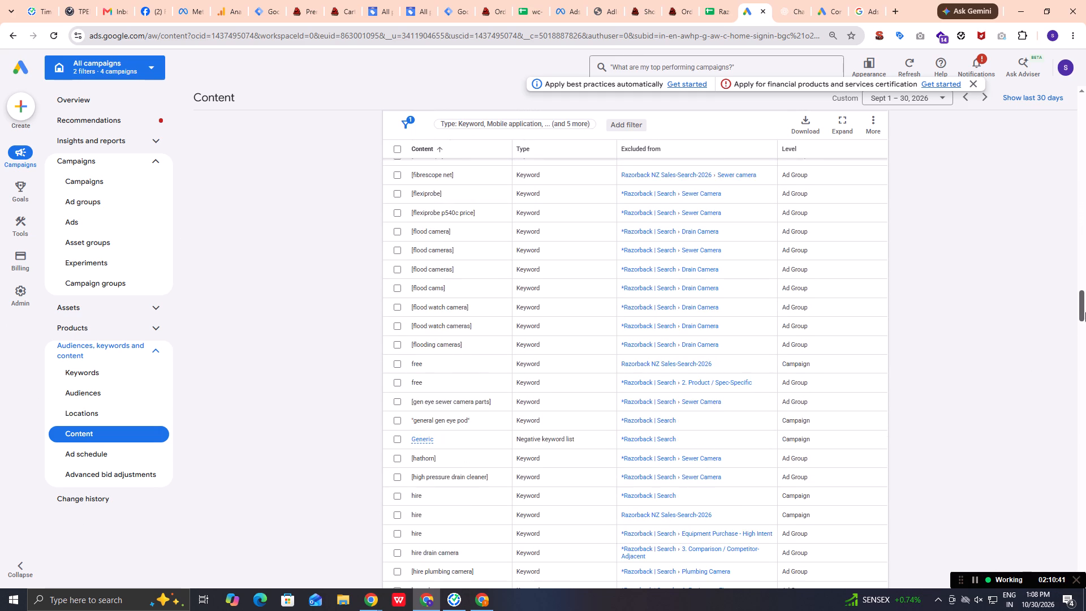
pyautogui.moveTo(1085, 312); pyautogui.dragTo(1085, 317)
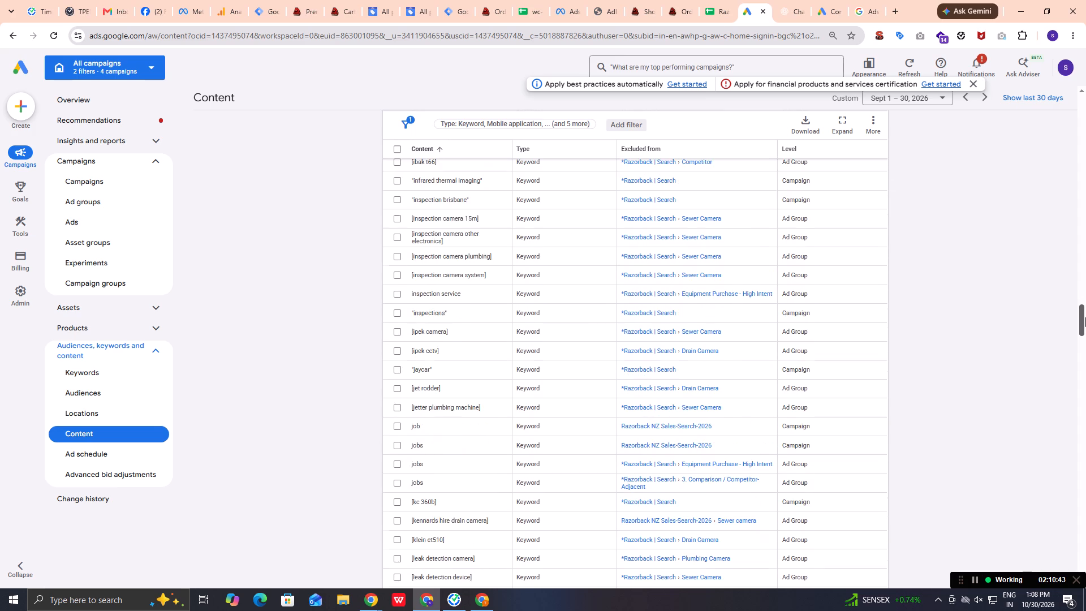
pyautogui.moveTo(1085, 317); pyautogui.dragTo(1085, 295)
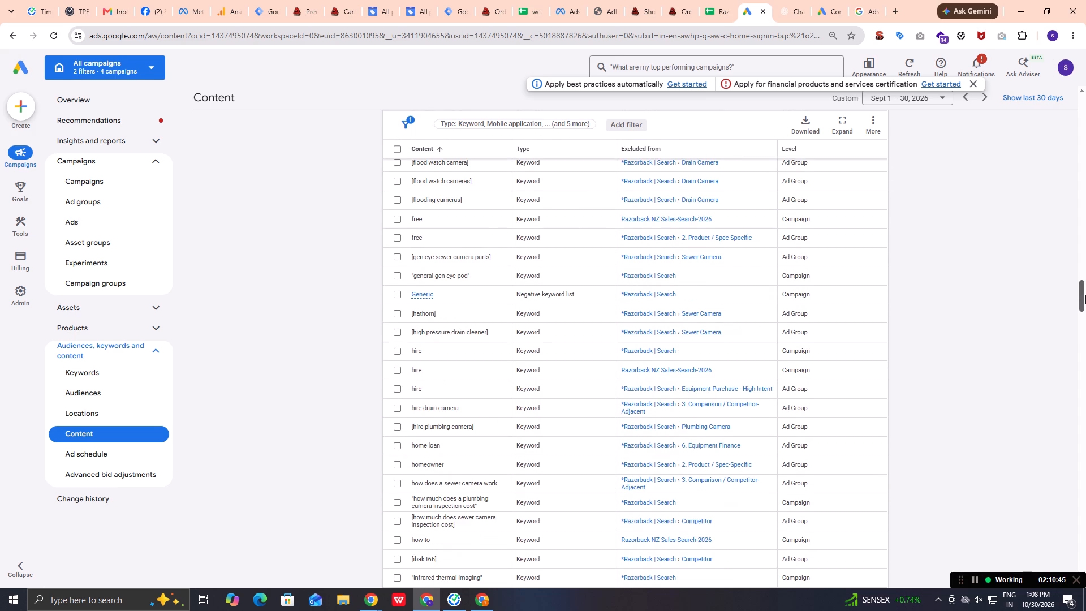
pyautogui.moveTo(1085, 295); pyautogui.dragTo(1085, 315)
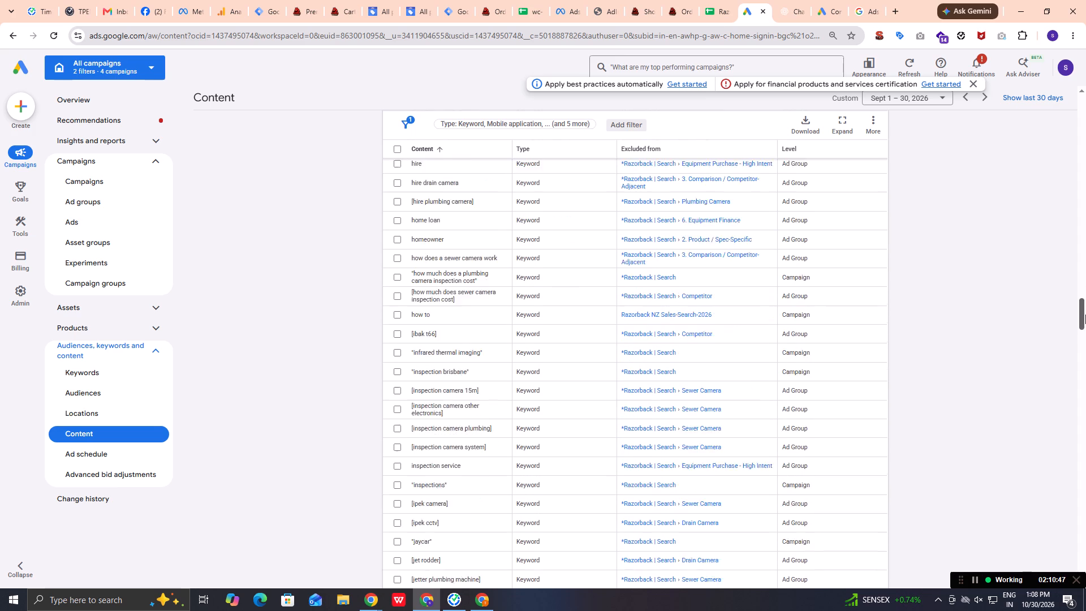
pyautogui.moveTo(1085, 315); pyautogui.dragTo(1080, 394)
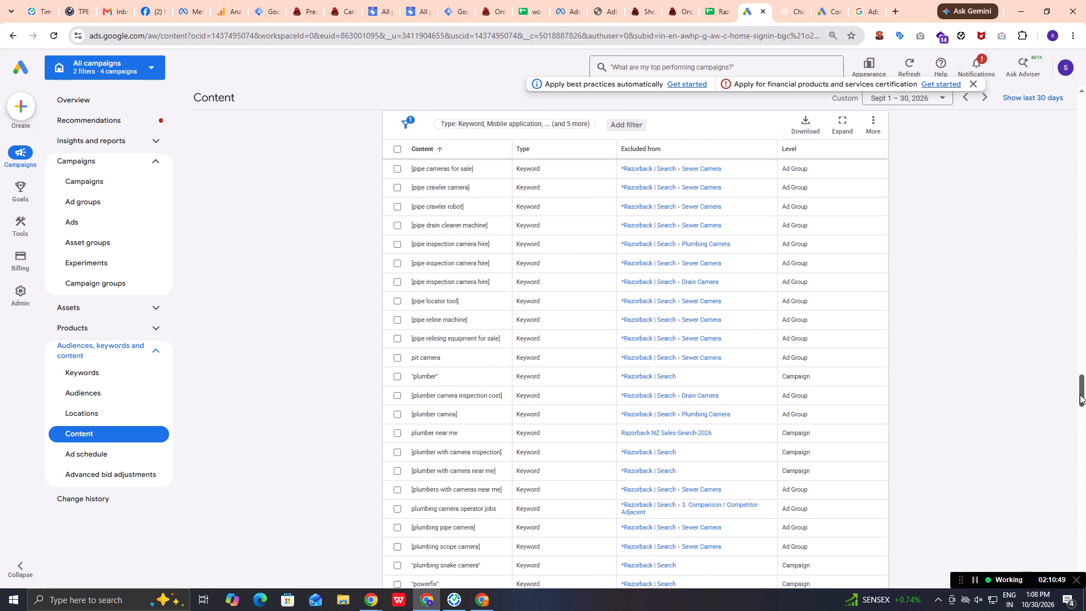
pyautogui.moveTo(1080, 394); pyautogui.dragTo(1075, 529)
pyautogui.scroll(-4, 1075, 529)
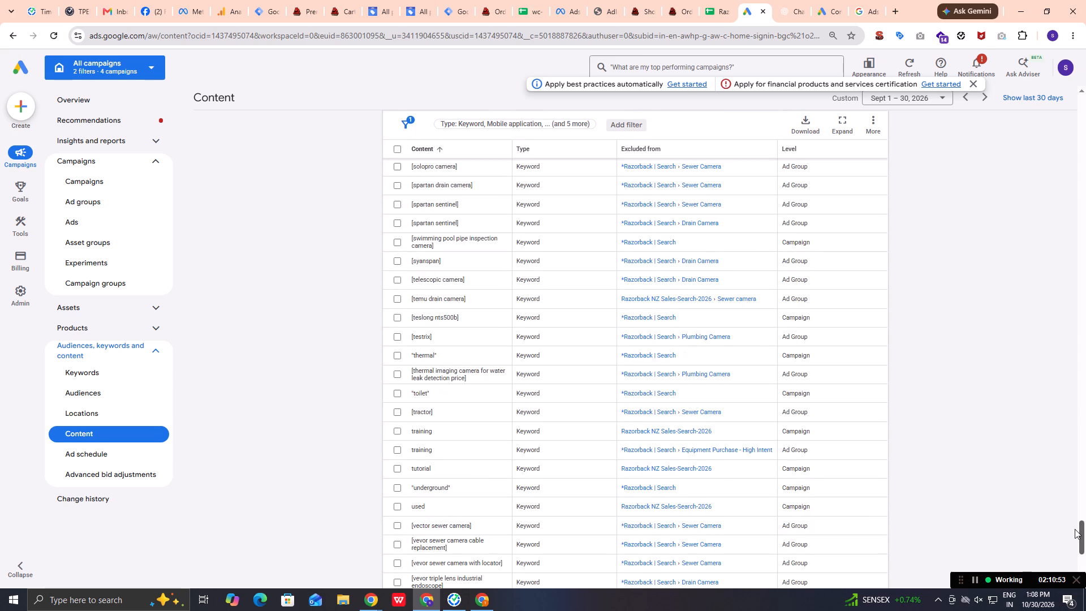
pyautogui.scroll(-3, 1075, 529)
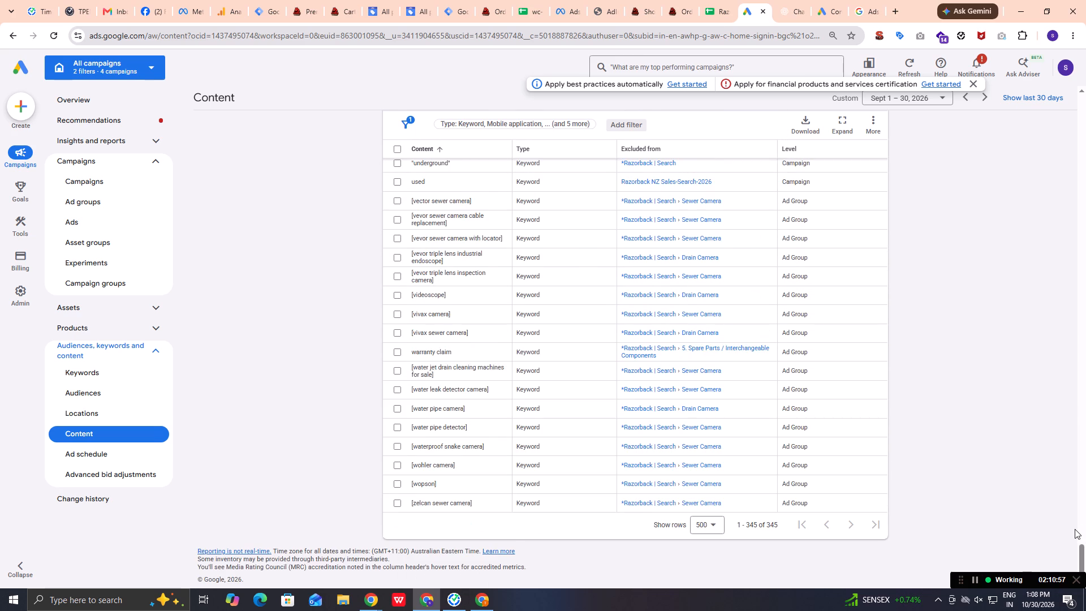
pyautogui.scroll(1, 1075, 529)
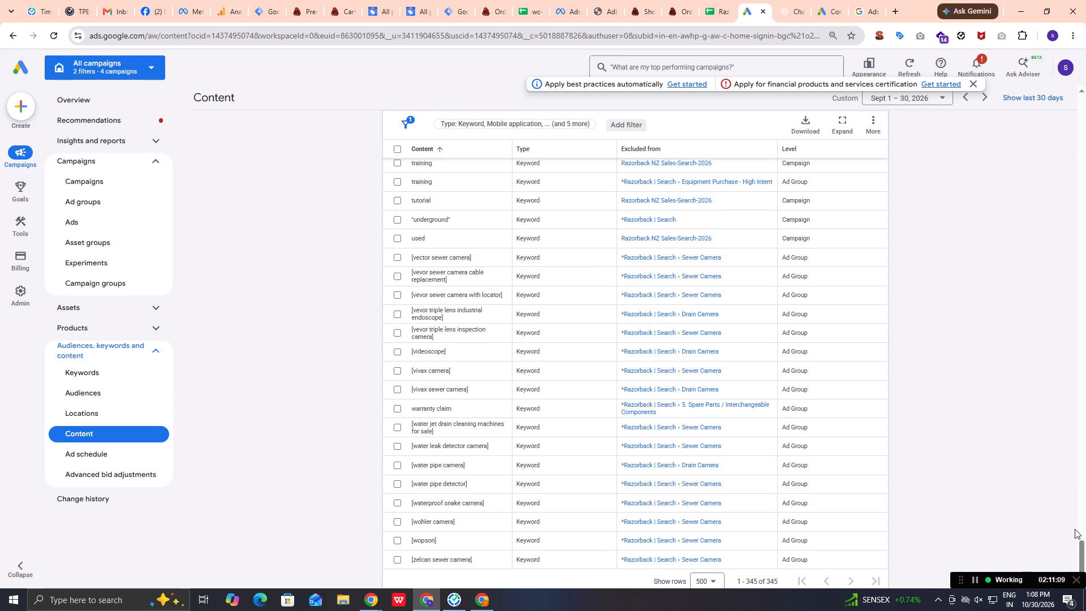
pyautogui.scroll(1, 1075, 529)
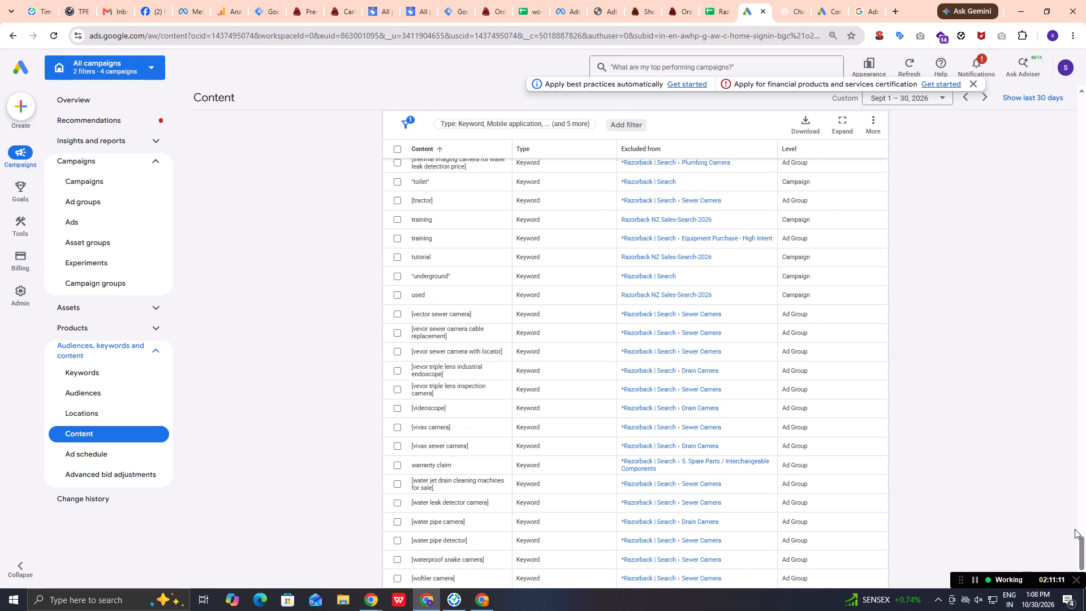
pyautogui.scroll(2, 1075, 529)
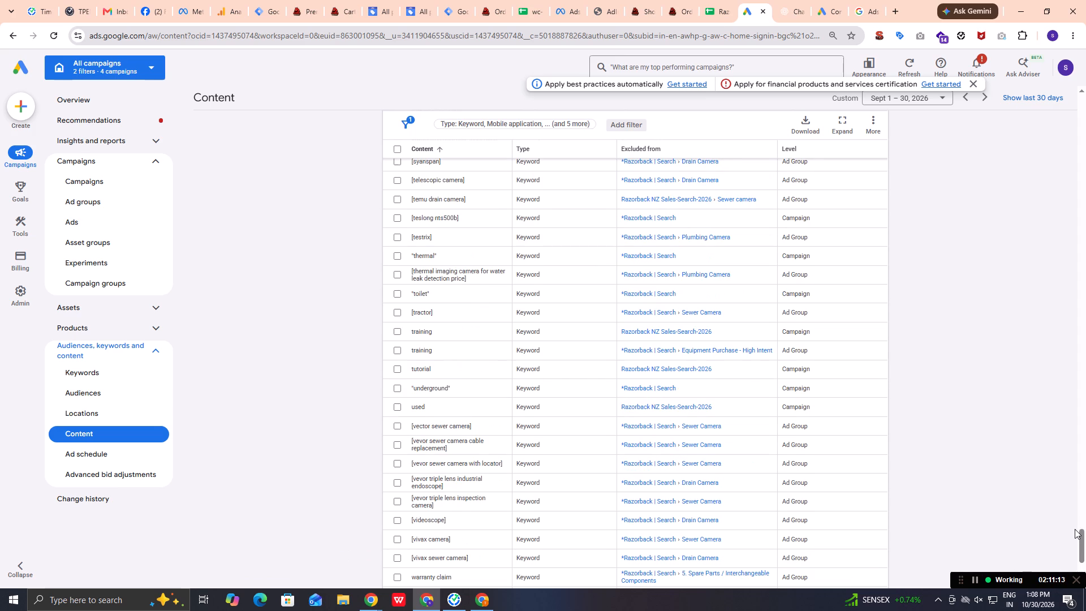
pyautogui.scroll(3, 1075, 529)
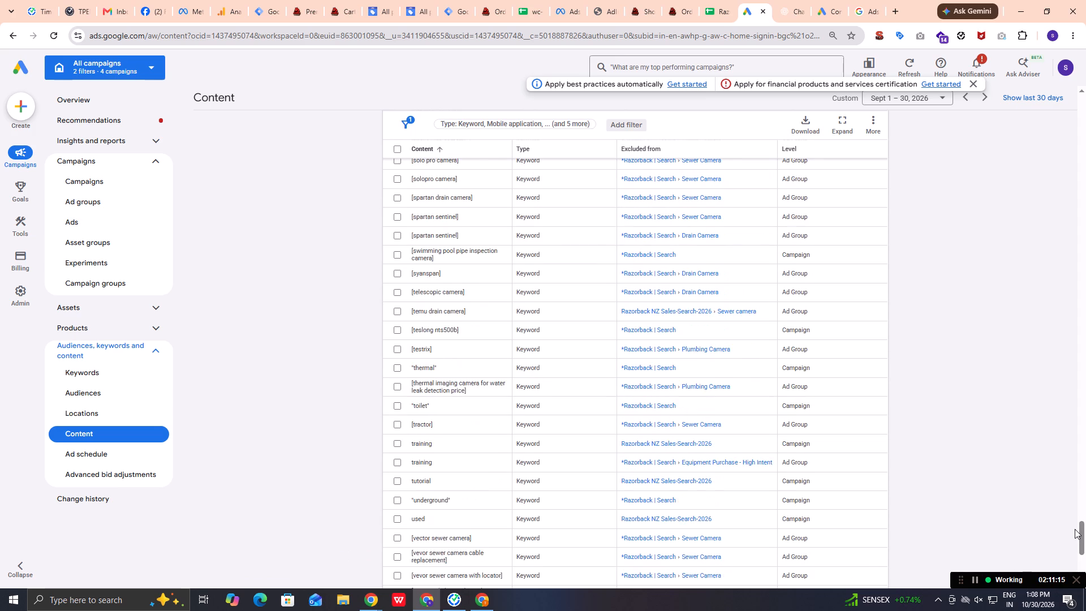
pyautogui.scroll(4, 1075, 529)
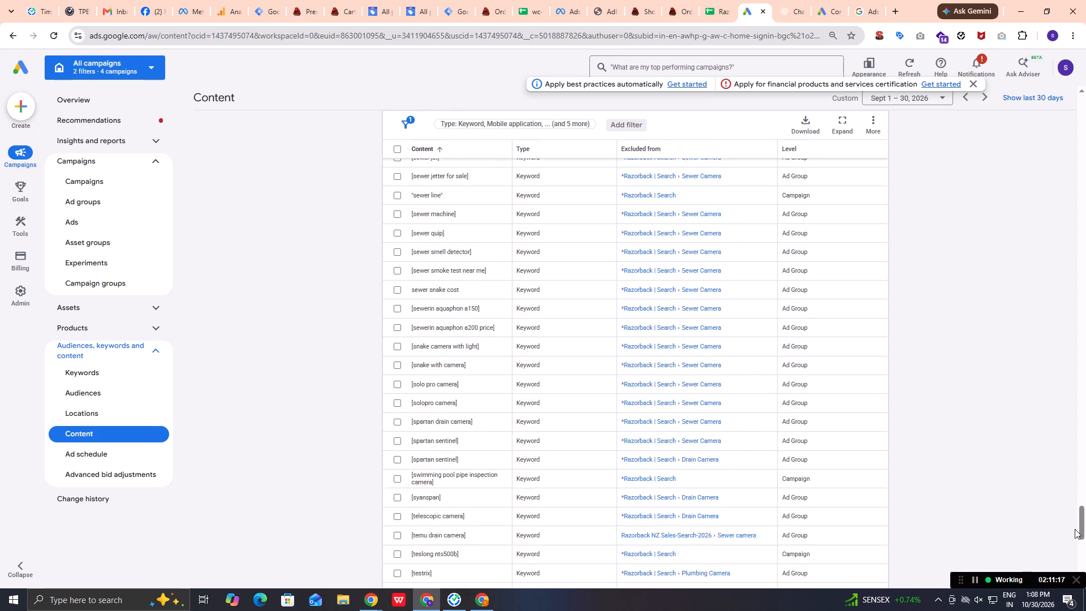
# Review the excluded keywords from the sewer terms back to the rental and repair terms, and down again towards the list's final entries.
pyautogui.scroll(6, 1075, 529)
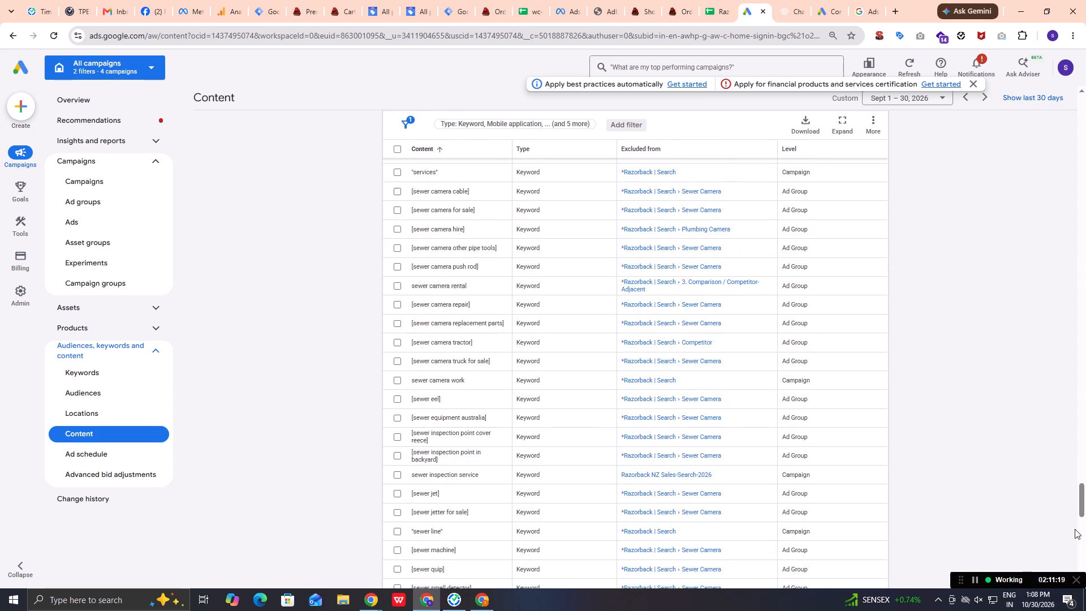
pyautogui.scroll(8, 1075, 529)
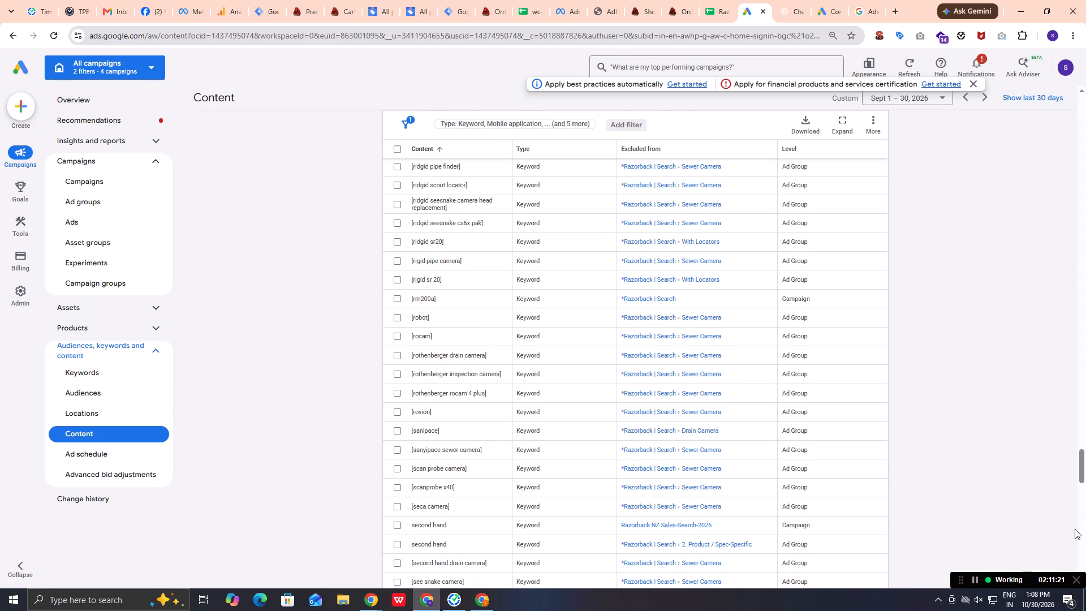
pyautogui.scroll(6, 1075, 529)
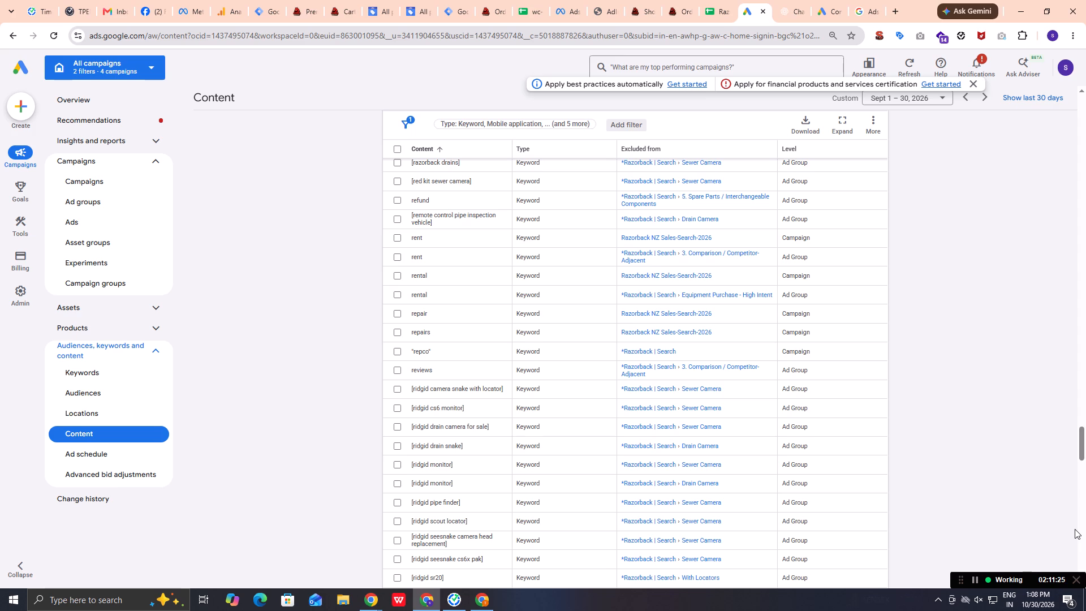
pyautogui.scroll(-5, 1075, 529)
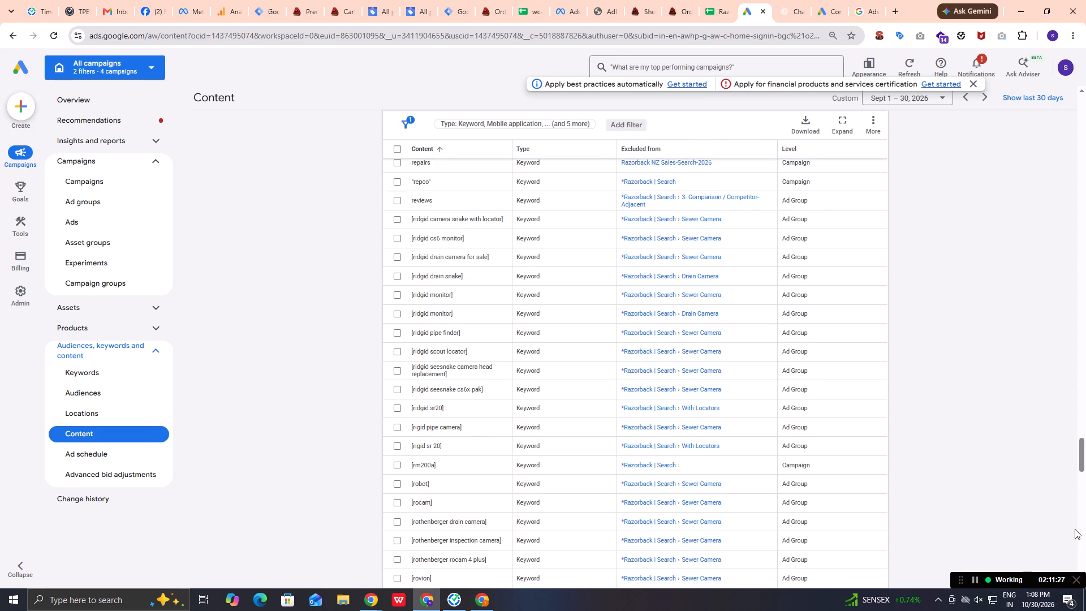
pyautogui.scroll(-15, 1075, 529)
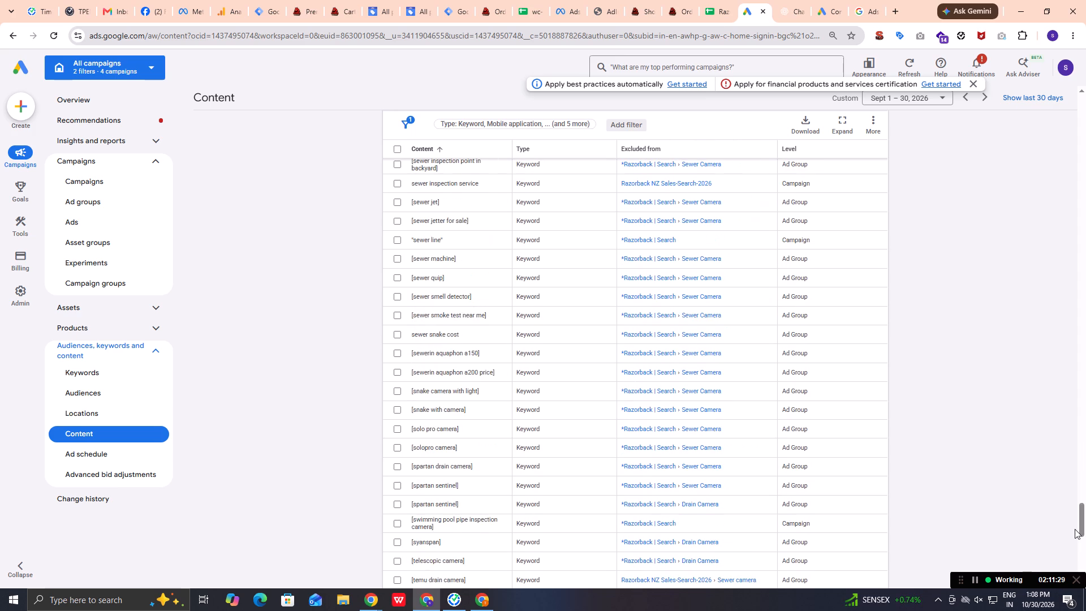
pyautogui.scroll(-4, 1075, 529)
pyautogui.scroll(1, 1075, 529)
pyautogui.scroll(-5, 1075, 529)
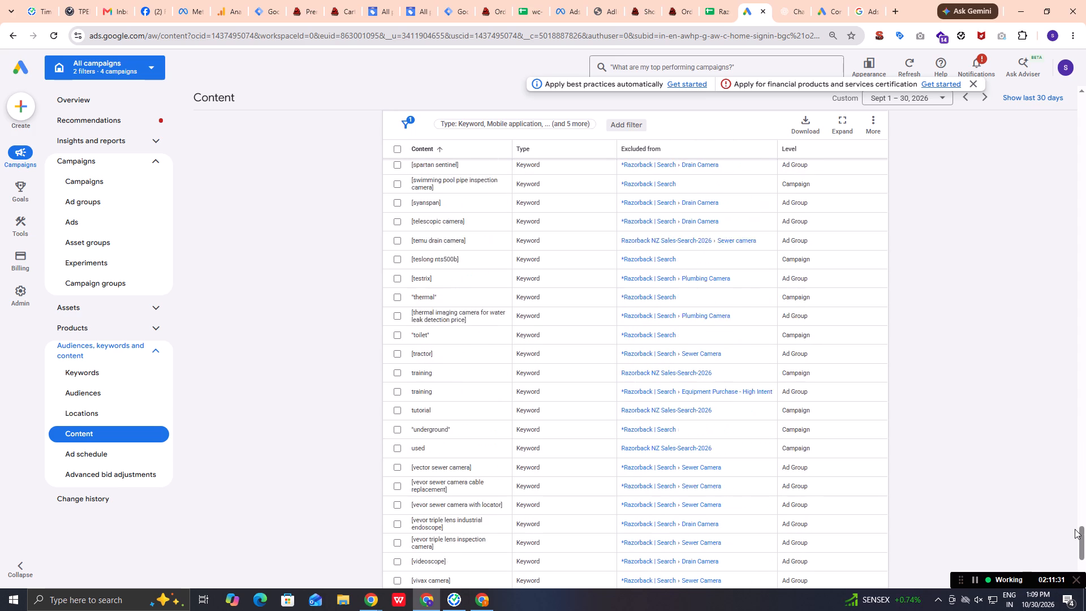
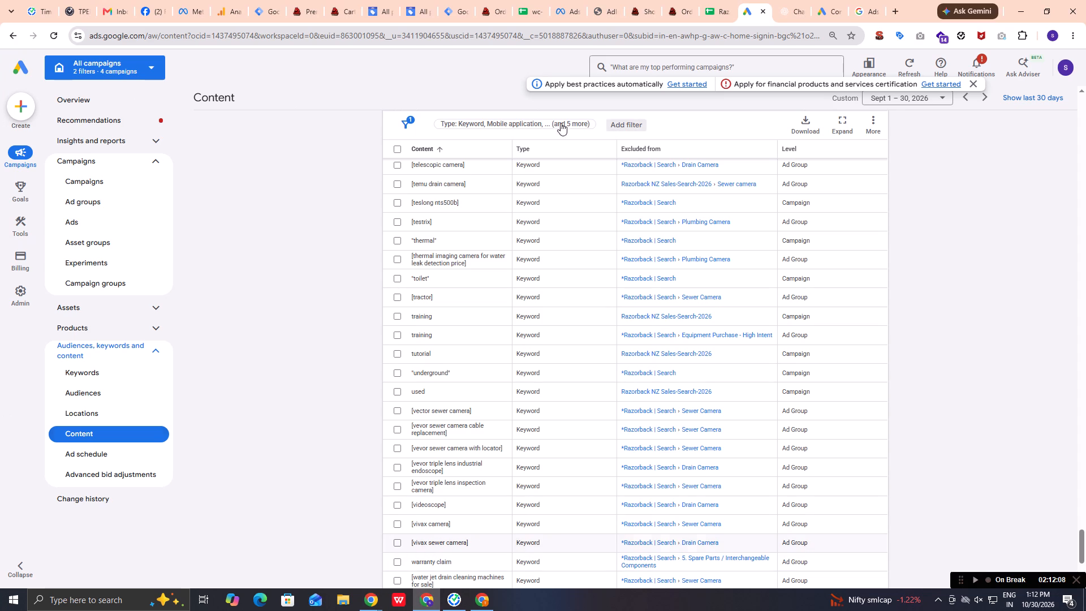
# Review the excluded keywords from the list's final entries back up through the ridgid and pipe camera terms to the leak detection and jobs terms.
pyautogui.scroll(-2, 551, 410)
pyautogui.scroll(1, 551, 410)
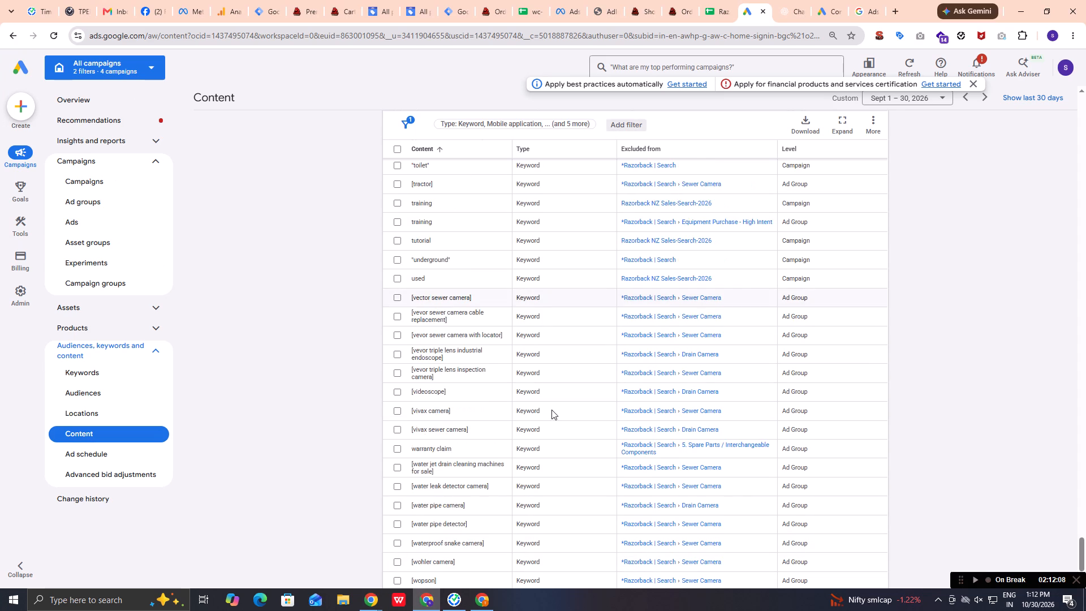
pyautogui.scroll(7, 551, 410)
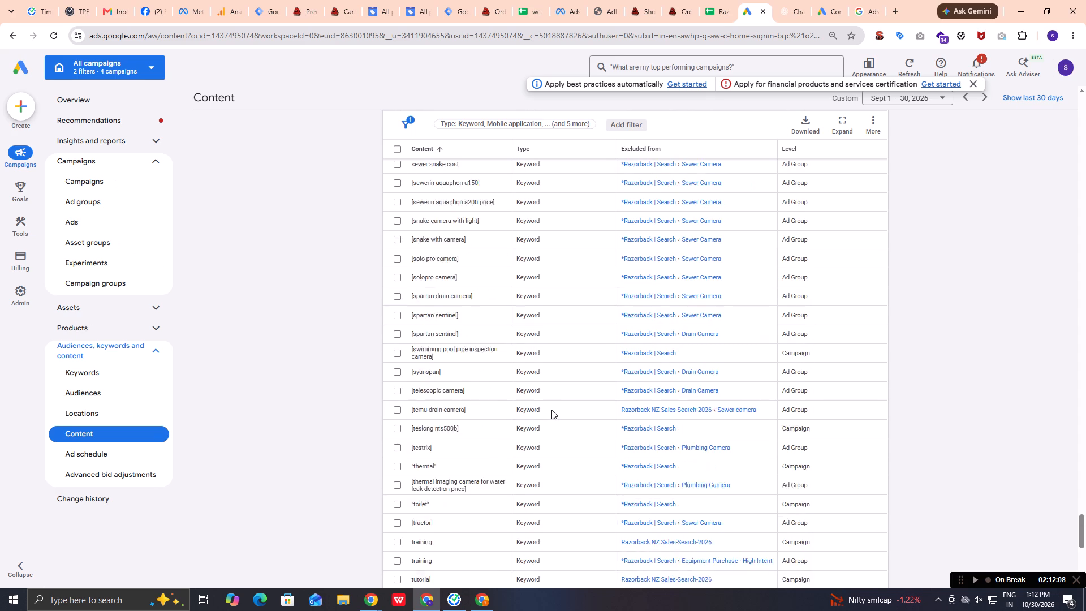
pyautogui.scroll(18, 551, 410)
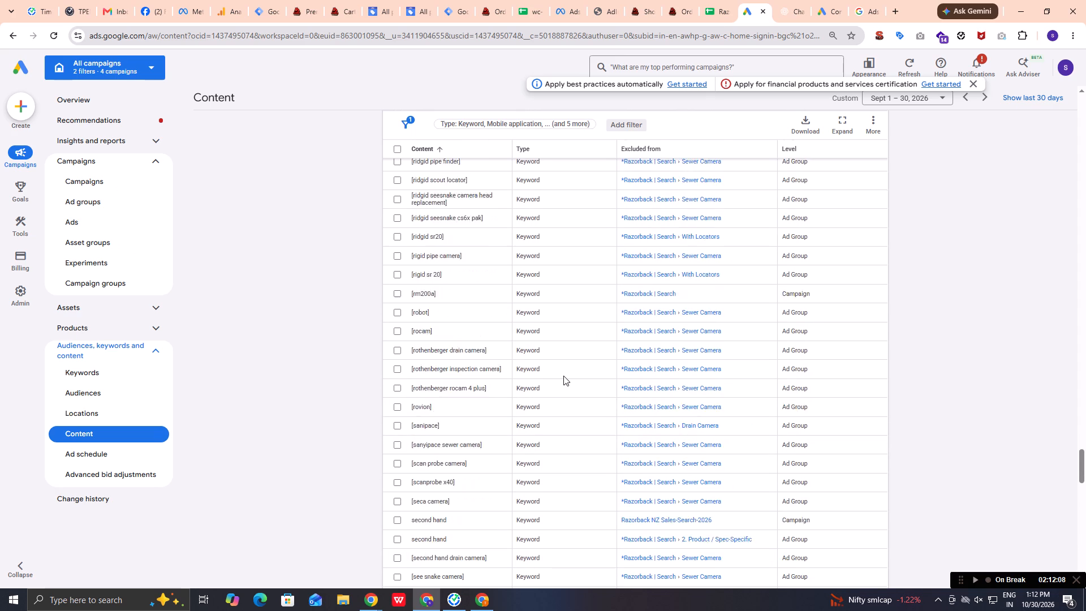
pyautogui.scroll(6, 563, 376)
pyautogui.scroll(-1, 563, 376)
pyautogui.scroll(17, 563, 376)
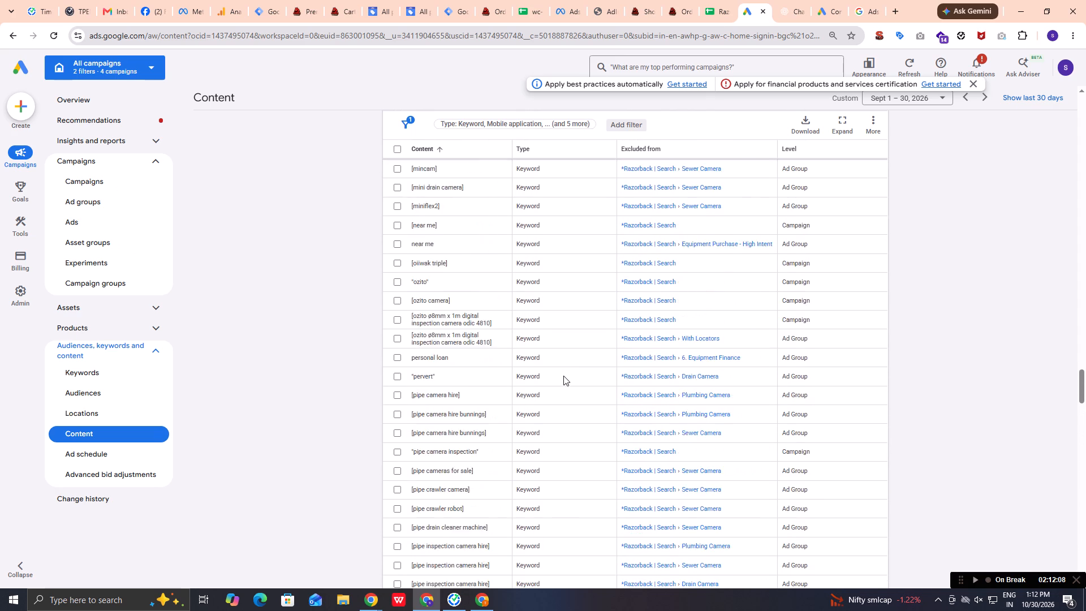
pyautogui.scroll(5, 563, 376)
# Resume the time tracker from its break.
pyautogui.click(973, 584)
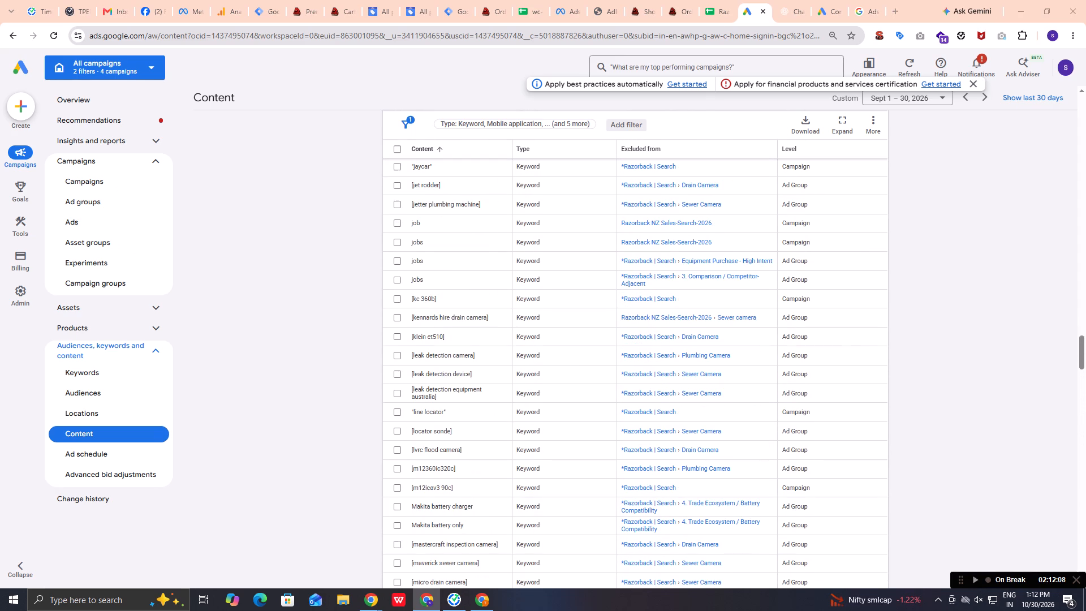
# Return to the start of the content report and examine the totals by campaign type and the first excluded keywords.
pyautogui.moveTo(1084, 346); pyautogui.dragTo(1057, 149)
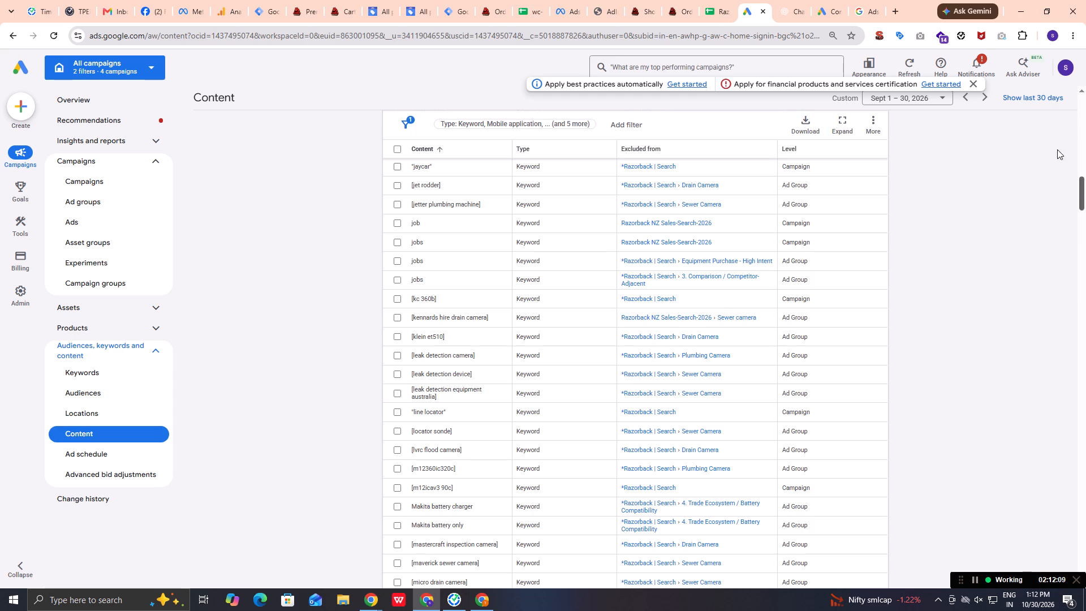
pyautogui.moveTo(1057, 149); pyautogui.dragTo(1055, 120)
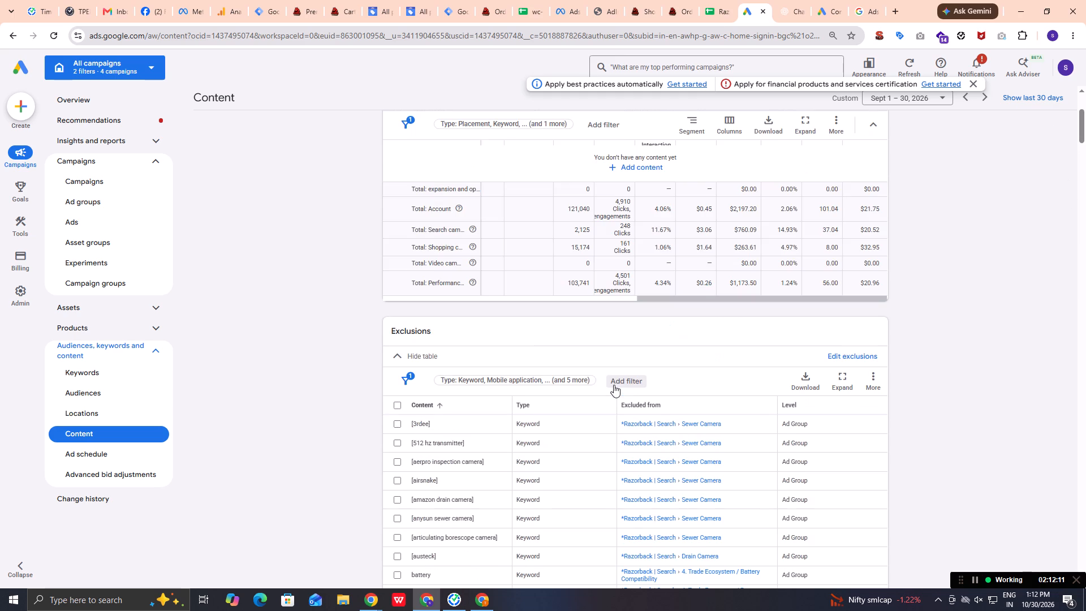
pyautogui.scroll(4, 614, 385)
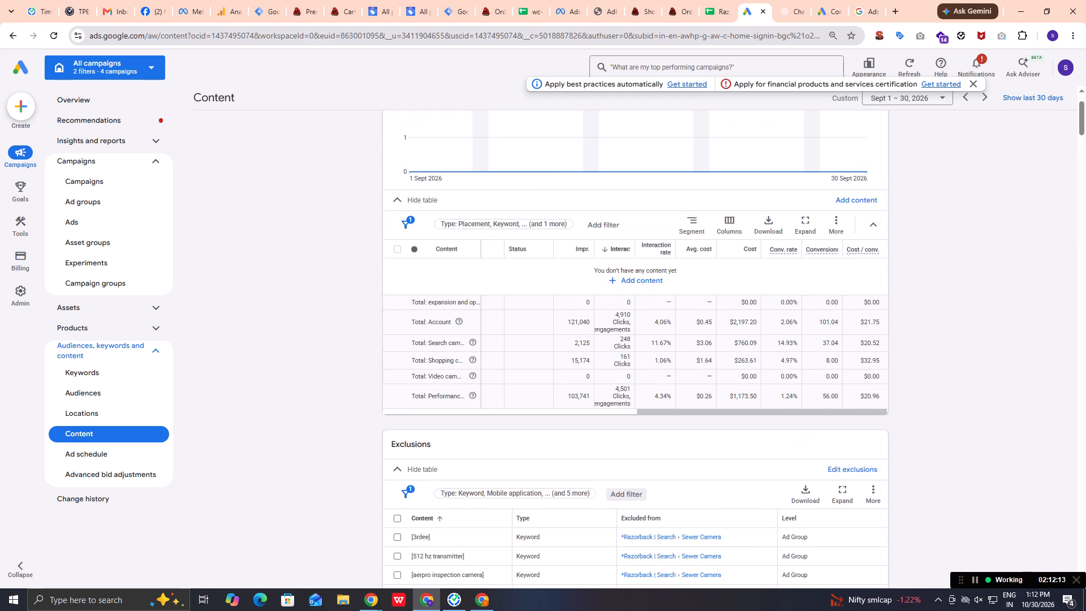
pyautogui.scroll(1, 614, 385)
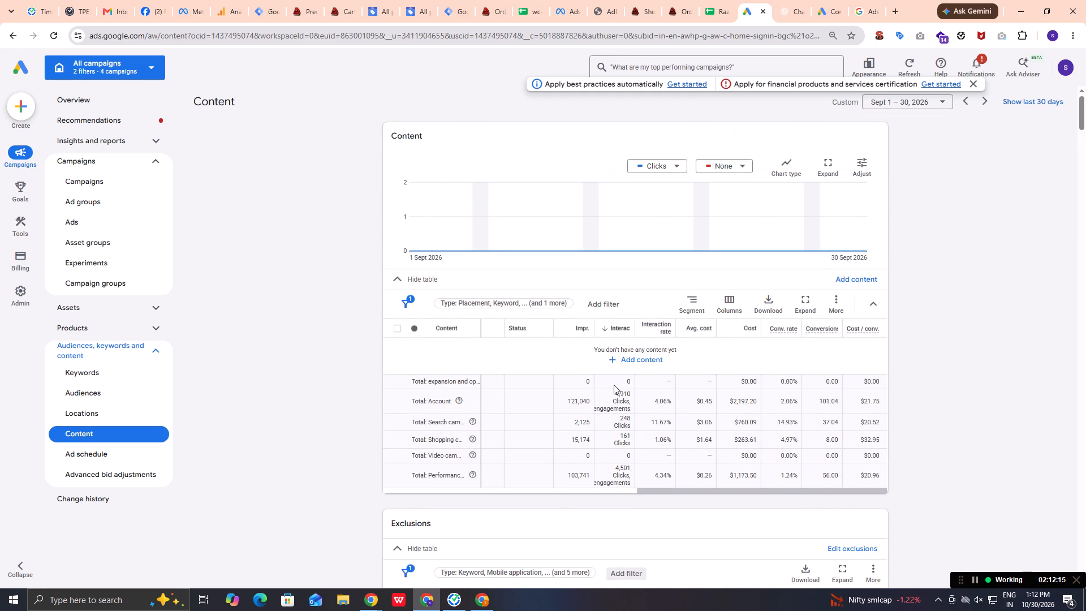
pyautogui.scroll(-1, 614, 385)
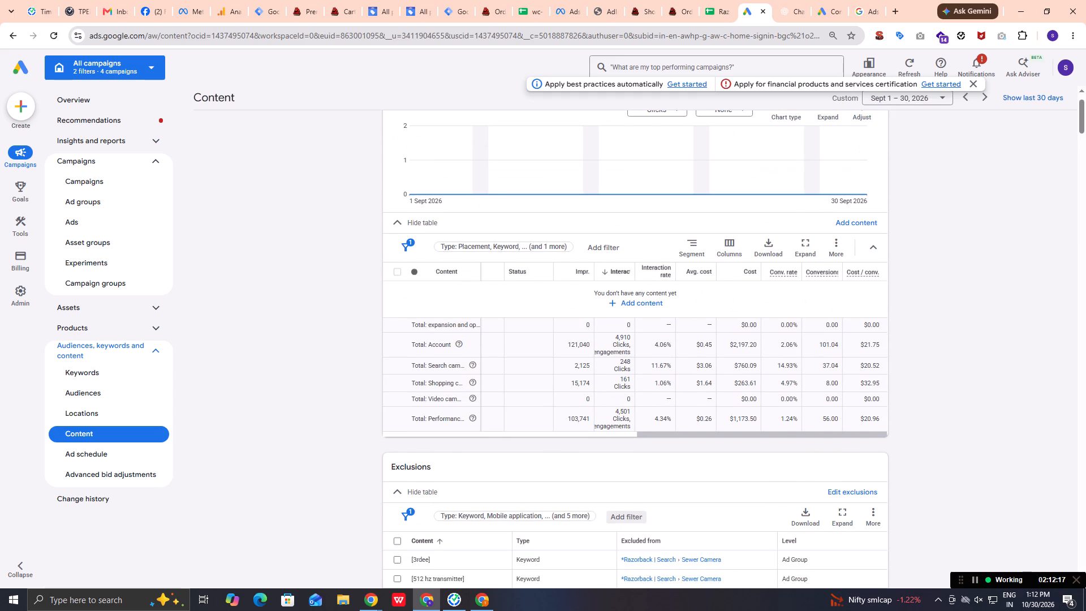
pyautogui.scroll(-1, 614, 385)
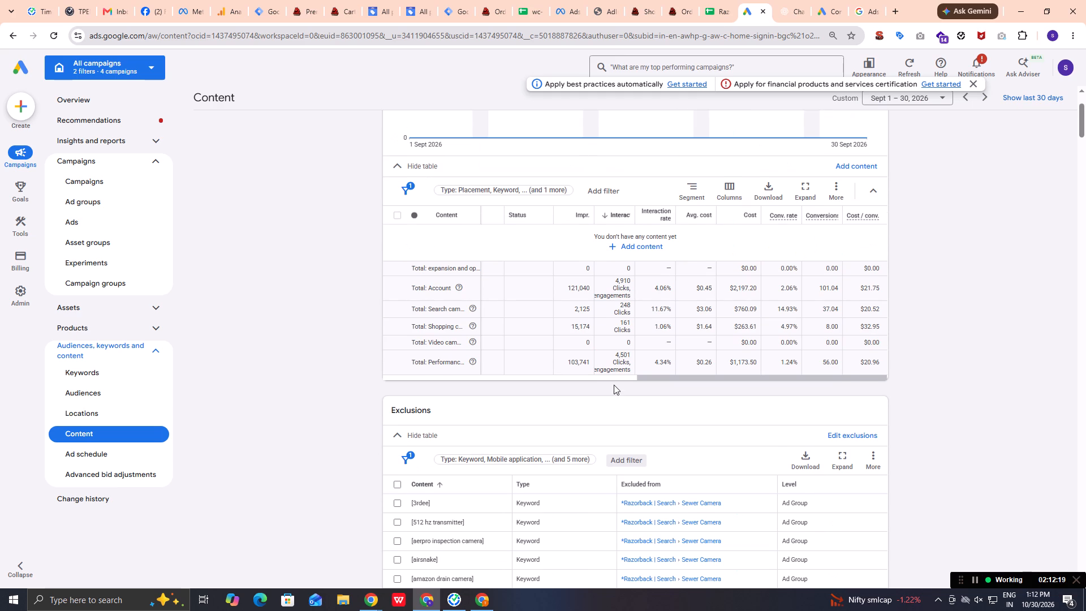
pyautogui.scroll(-1, 614, 385)
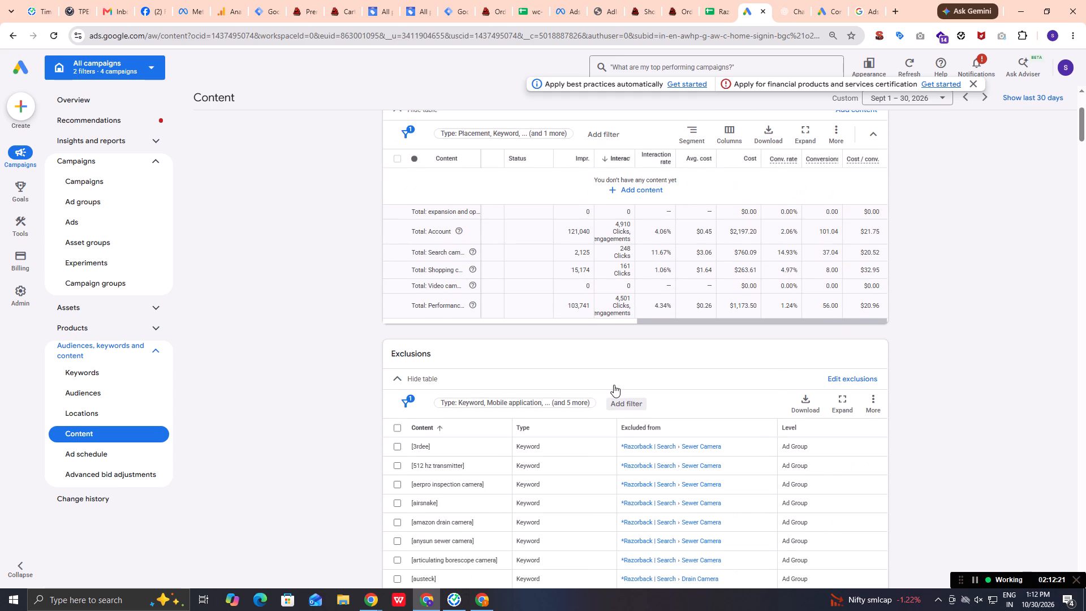
pyautogui.scroll(-1, 614, 385)
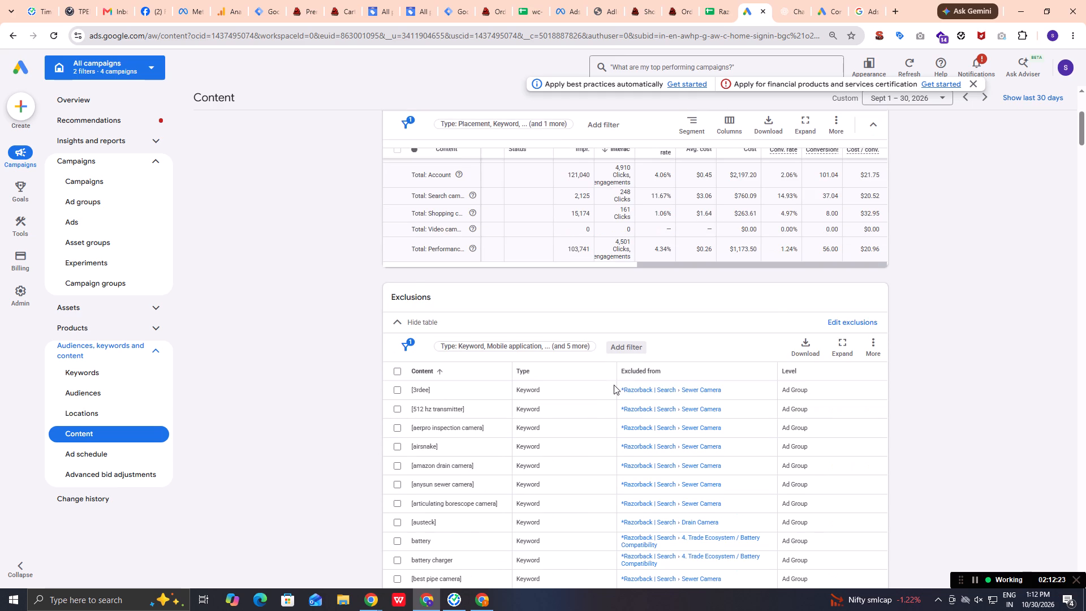
pyautogui.scroll(-1, 614, 385)
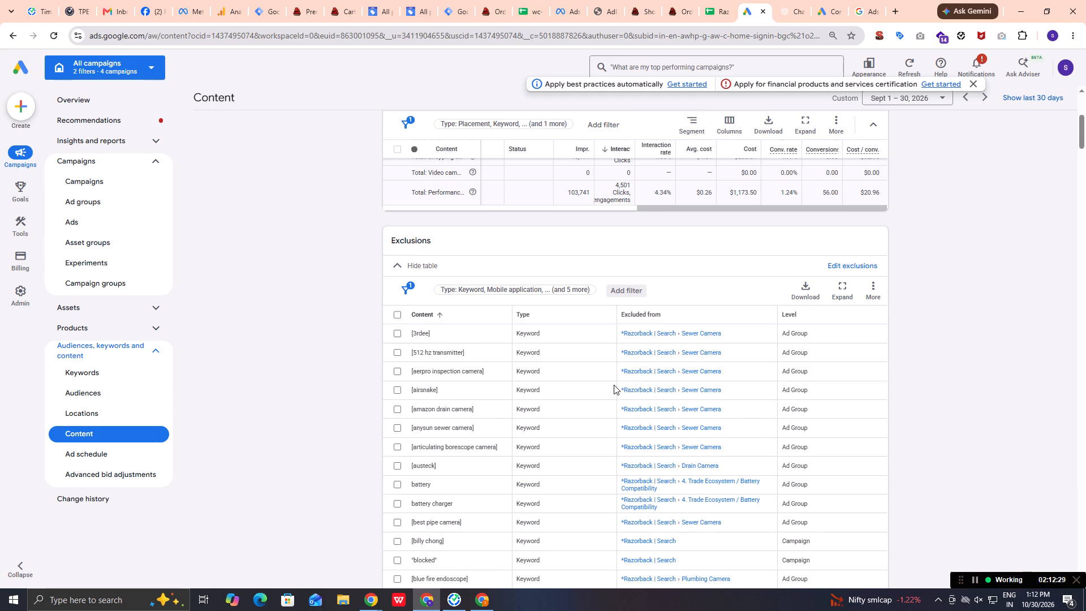
pyautogui.scroll(-1, 614, 385)
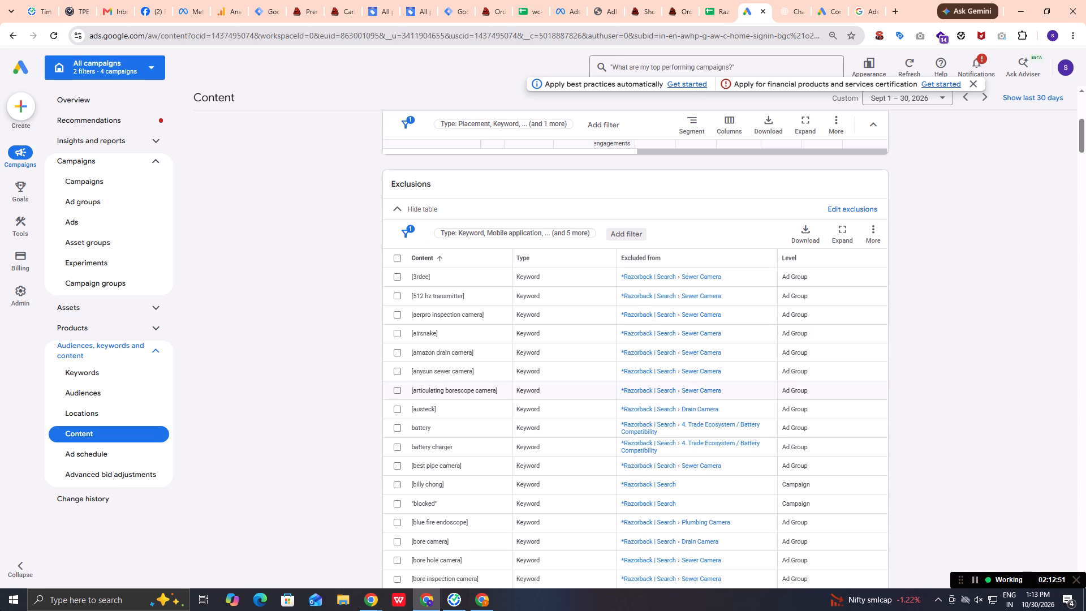
pyautogui.scroll(3, 759, 328)
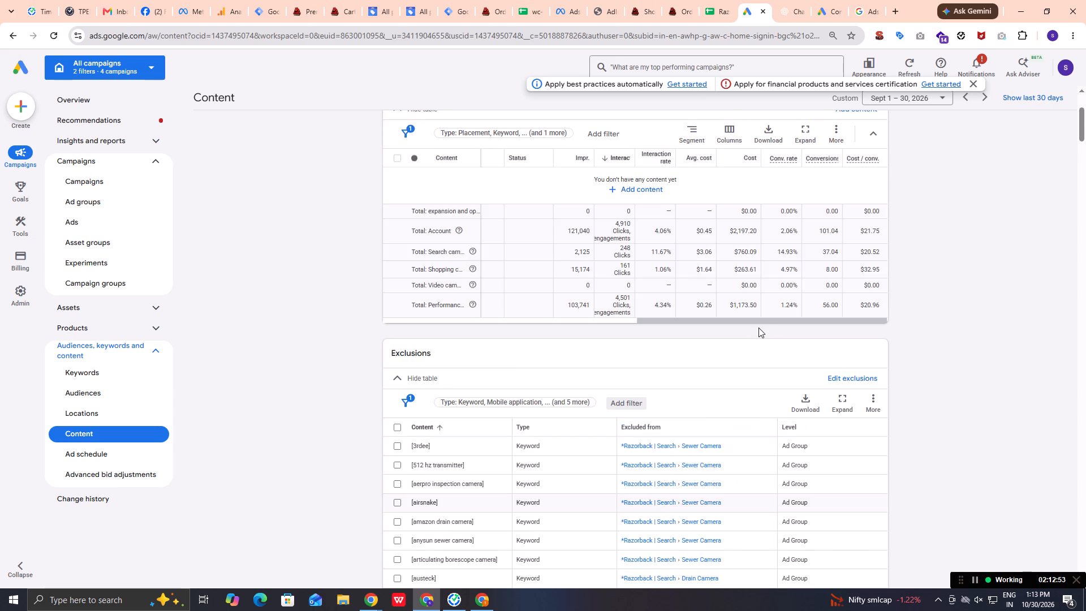
# Check the placement subtypes in the Exclusions table's Type filter and close it without changing the selection.
pyautogui.click(460, 397)
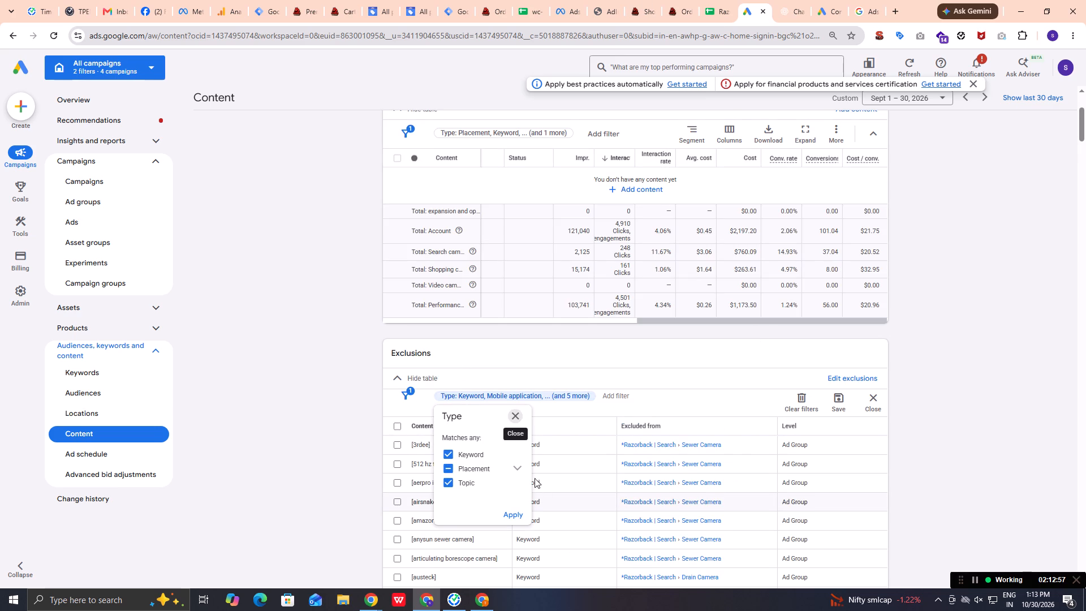
pyautogui.click(514, 466)
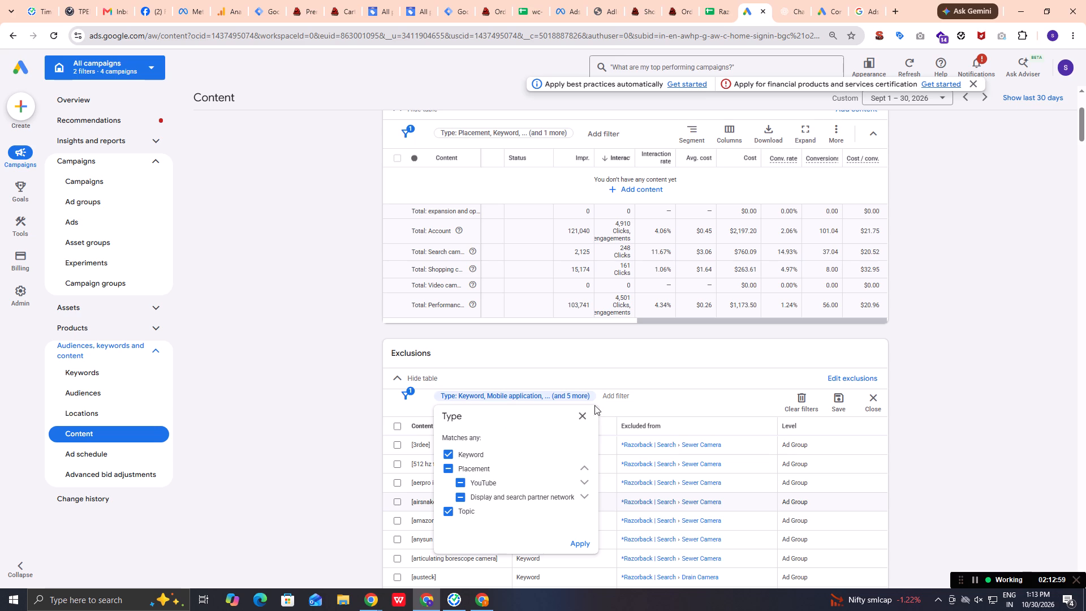
pyautogui.click(583, 414)
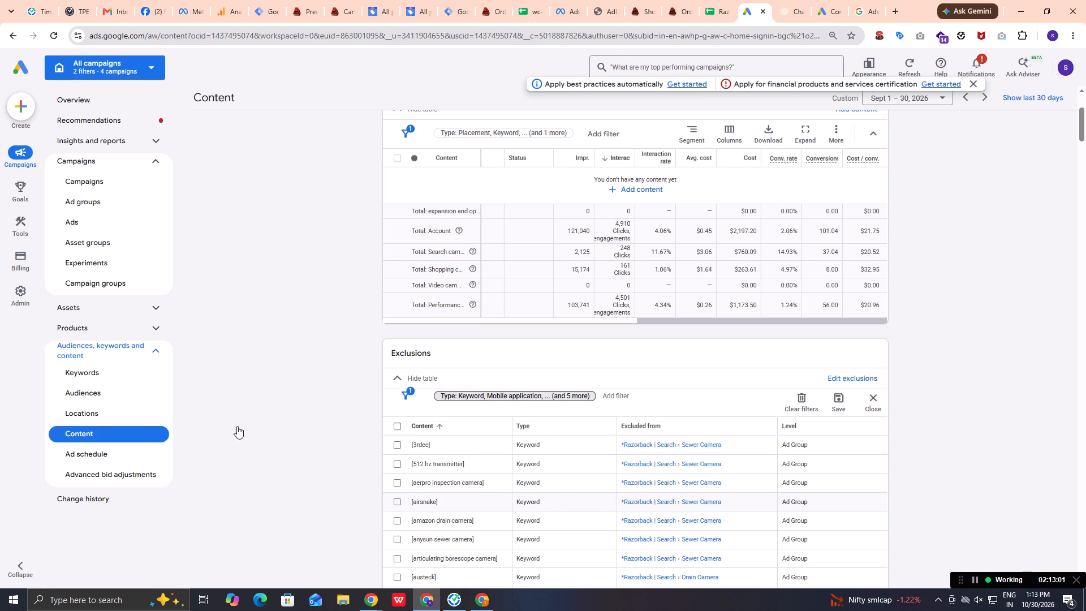
# Set the content report's date range to All Time.
pyautogui.click(894, 100)
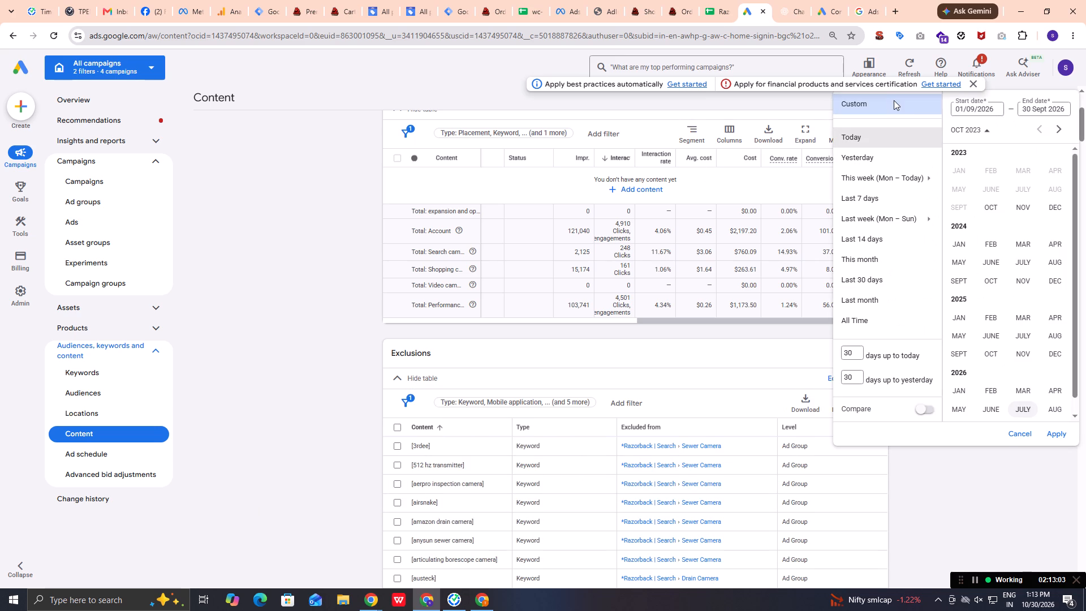
pyautogui.click(886, 322)
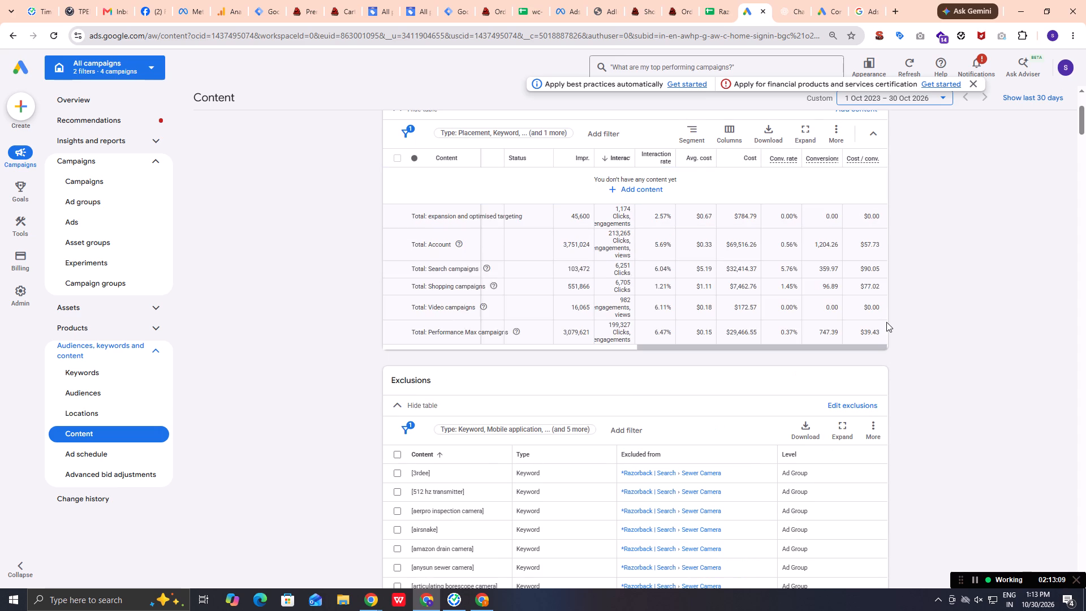
# Review the all-time content totals by campaign type and the first excluded keywords with their filter.
pyautogui.scroll(-1, 886, 322)
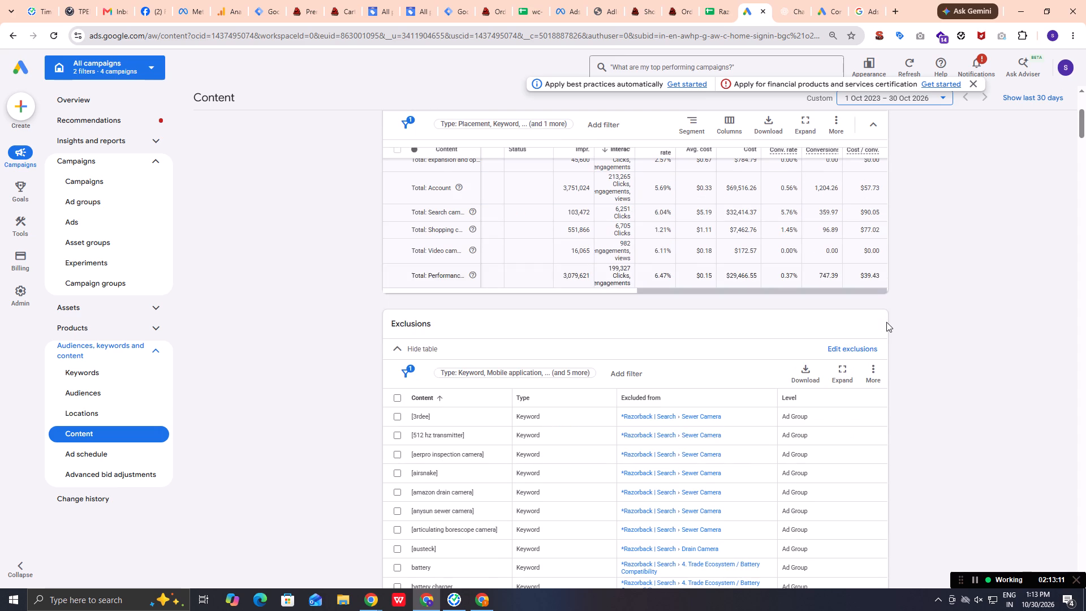
pyautogui.scroll(3, 886, 322)
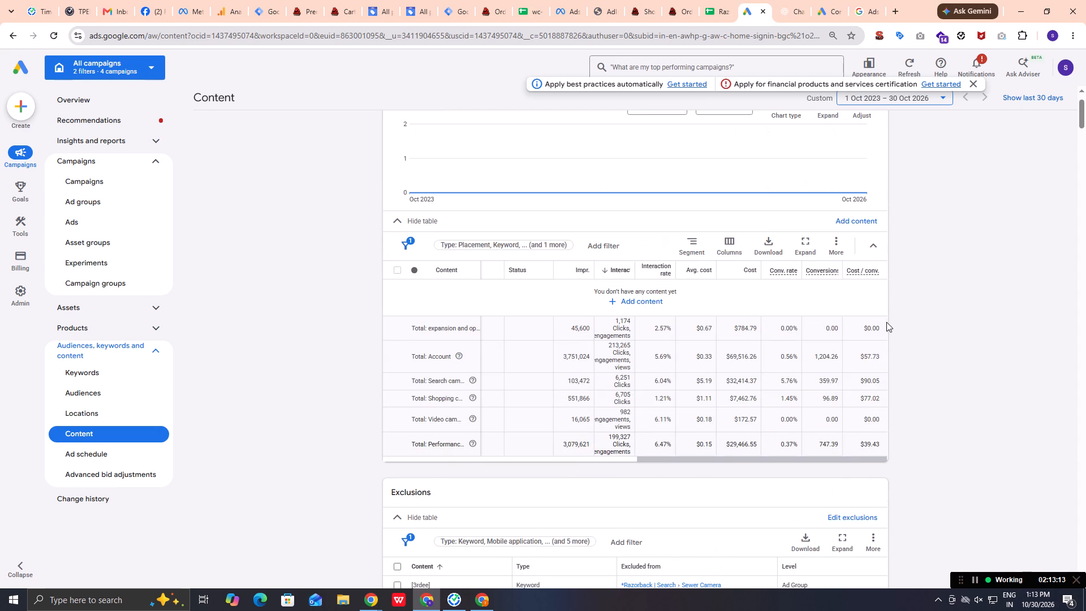
pyautogui.click(605, 296)
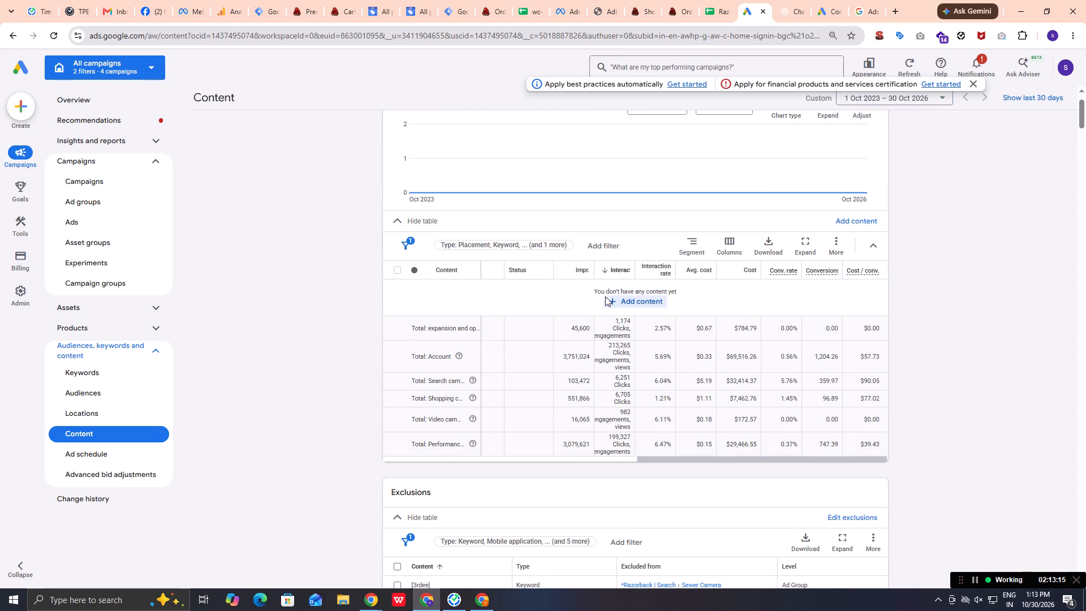
pyautogui.click(1014, 242)
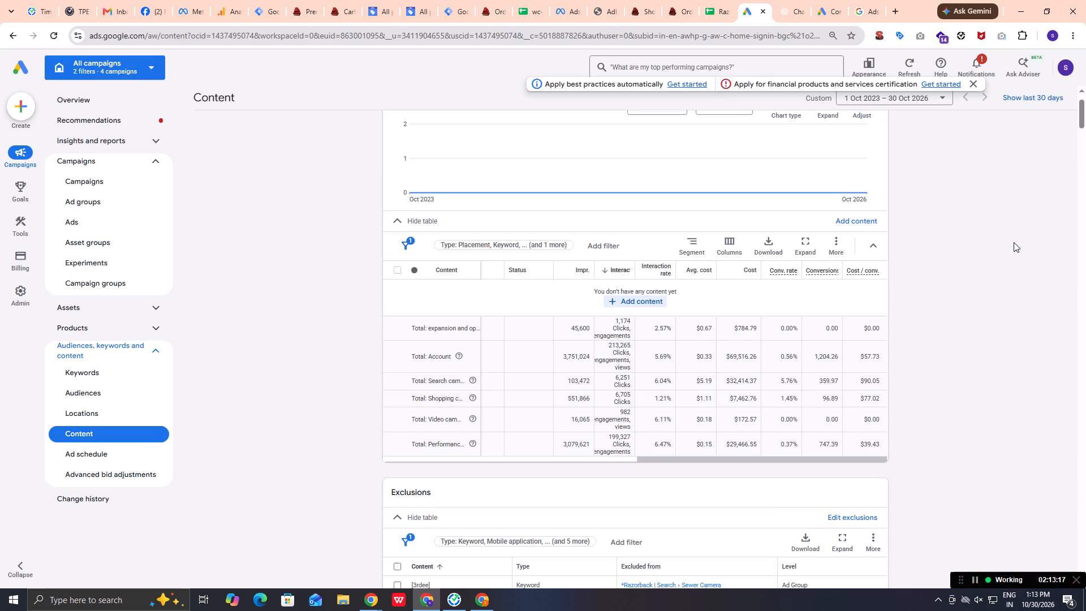
pyautogui.scroll(-7, 752, 425)
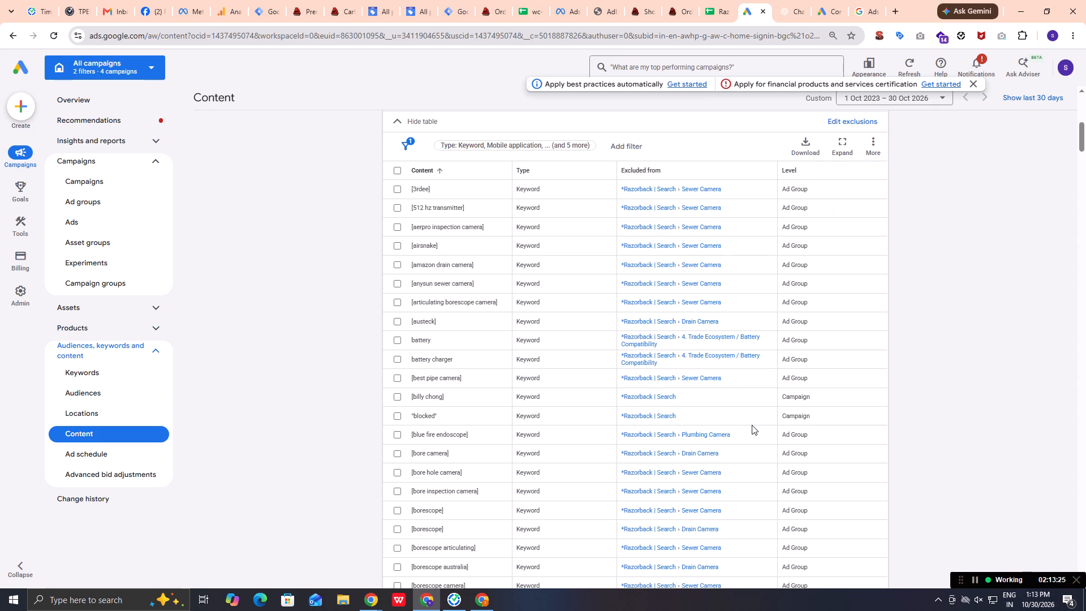
pyautogui.click(407, 141)
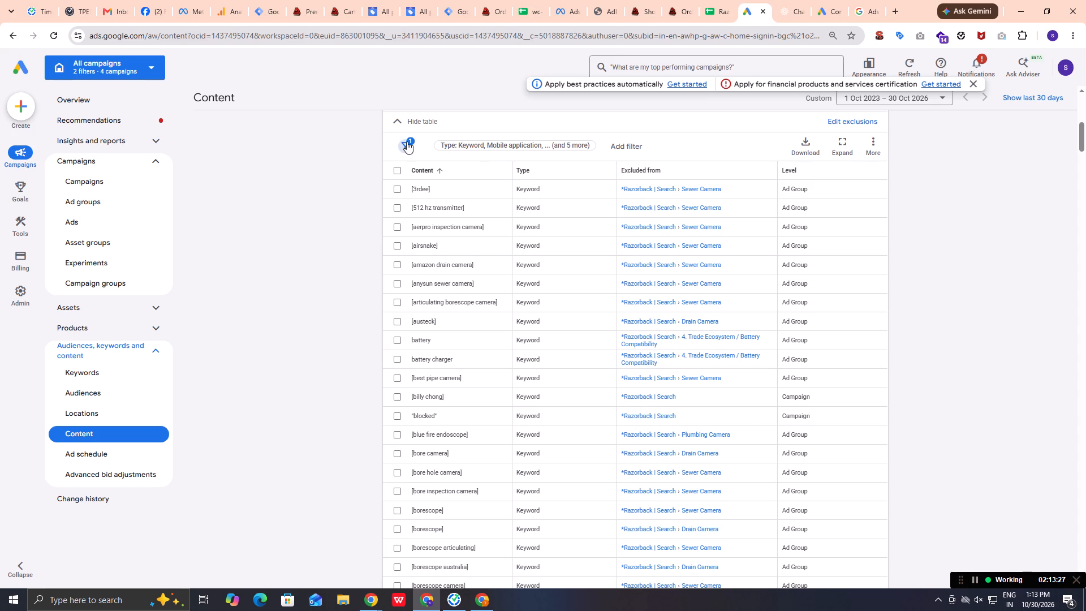
pyautogui.click(407, 141)
# Open the account's Recommendations, dismiss the notification banner, and examine the optimisation score and the suggested recommendation cards.
pyautogui.click(117, 140)
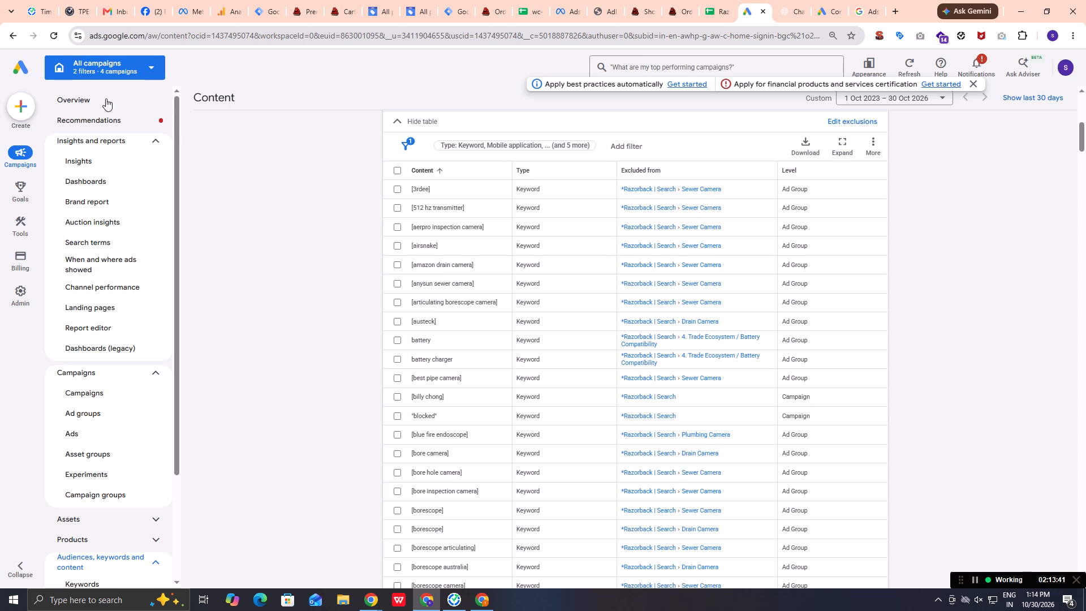
pyautogui.click(98, 117)
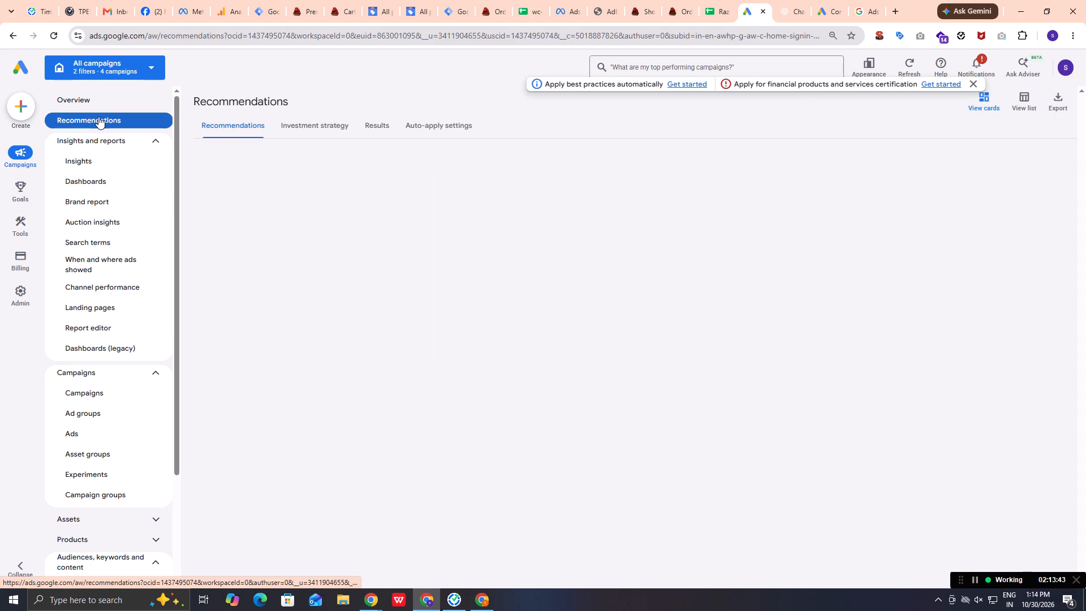
pyautogui.click(974, 83)
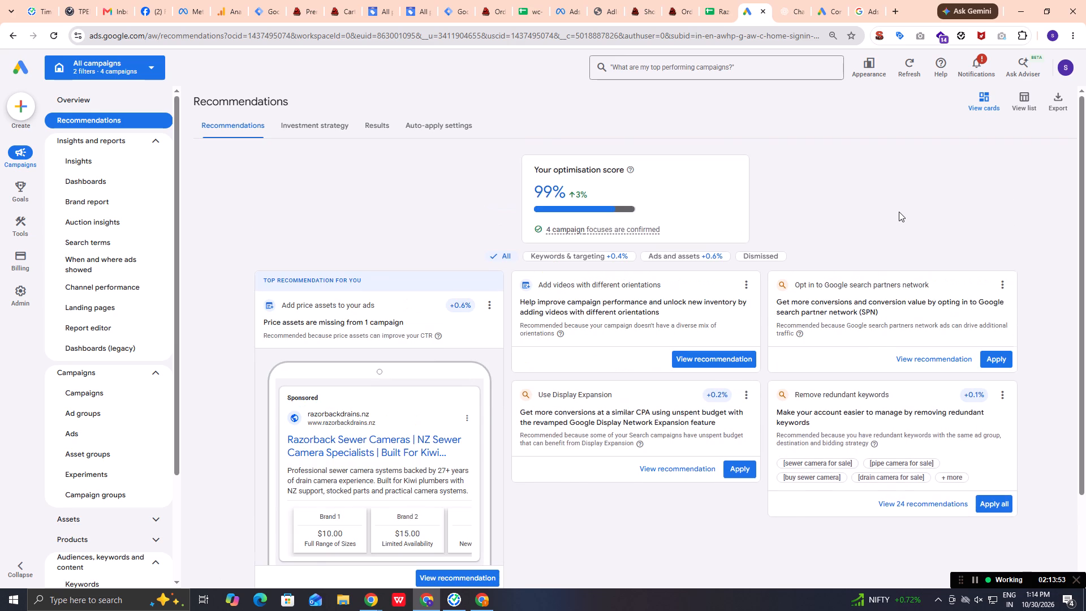
pyautogui.scroll(-1, 899, 212)
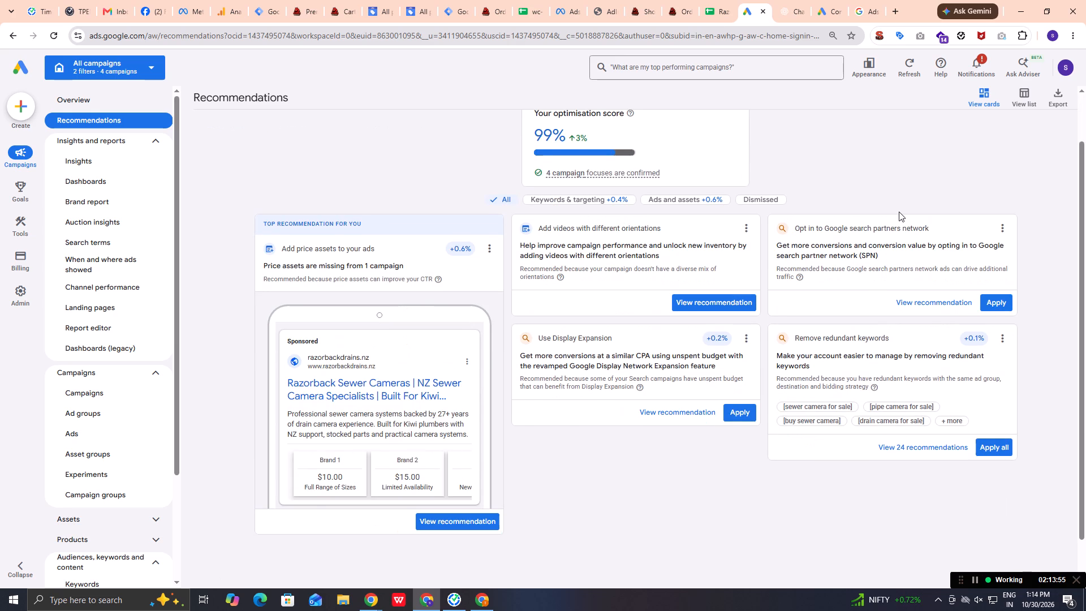
pyautogui.scroll(-2, 899, 212)
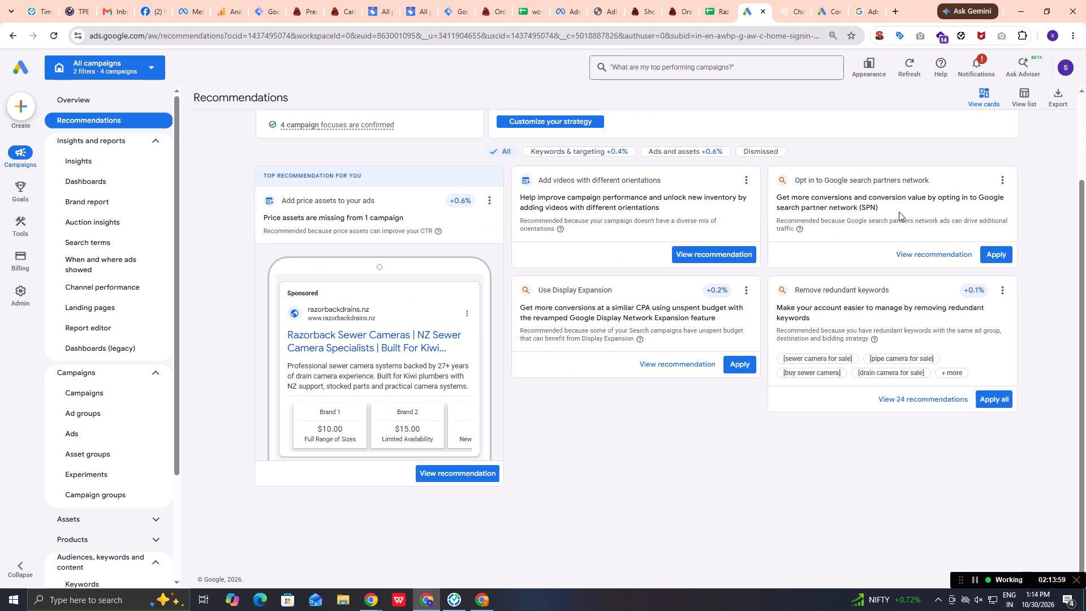
pyautogui.scroll(-2, 899, 212)
pyautogui.scroll(1, 899, 212)
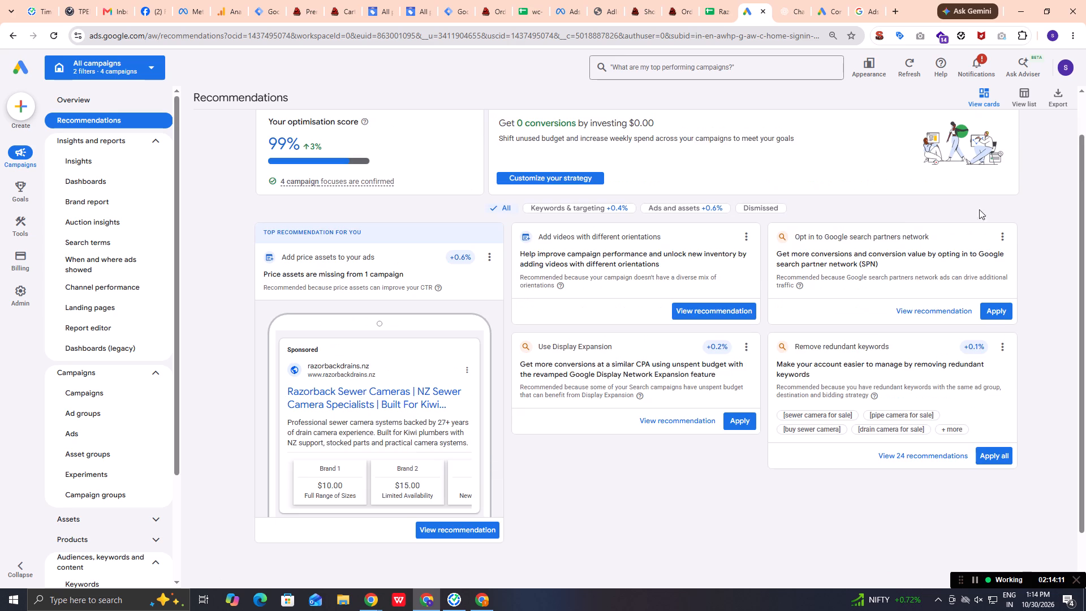
# Open the full Remove redundant keywords recommendation and set its keyword table to show 50 rows.
pyautogui.click(937, 453)
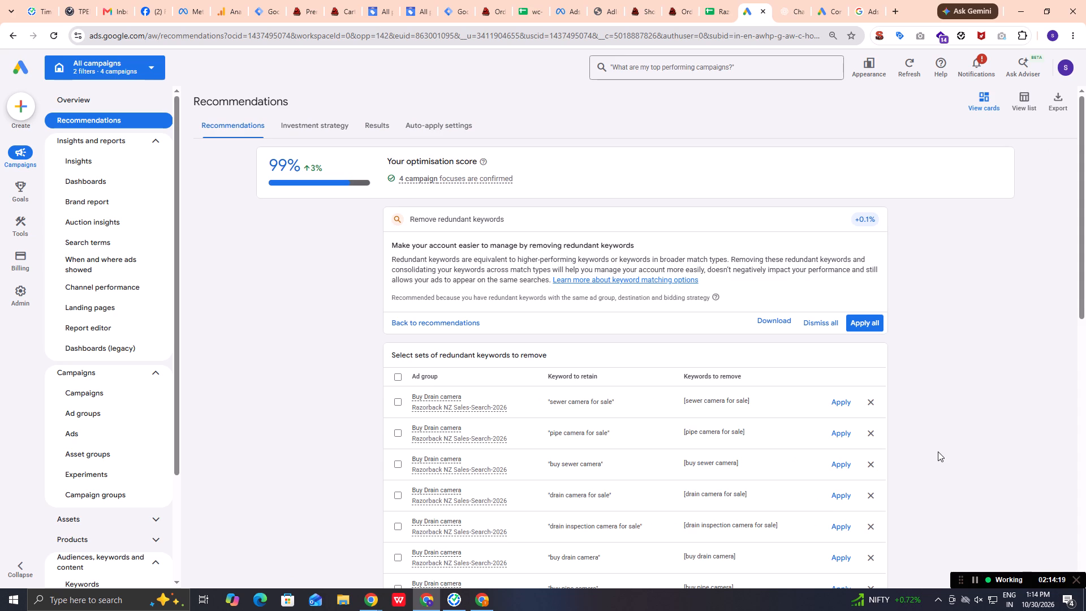
pyautogui.scroll(-1, 938, 451)
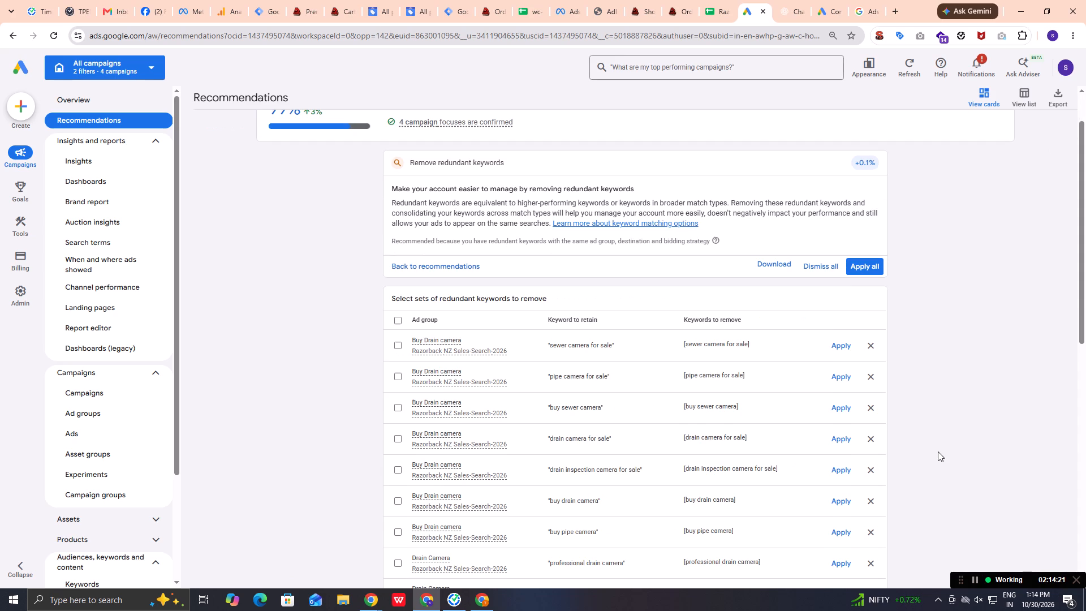
pyautogui.scroll(-2, 938, 451)
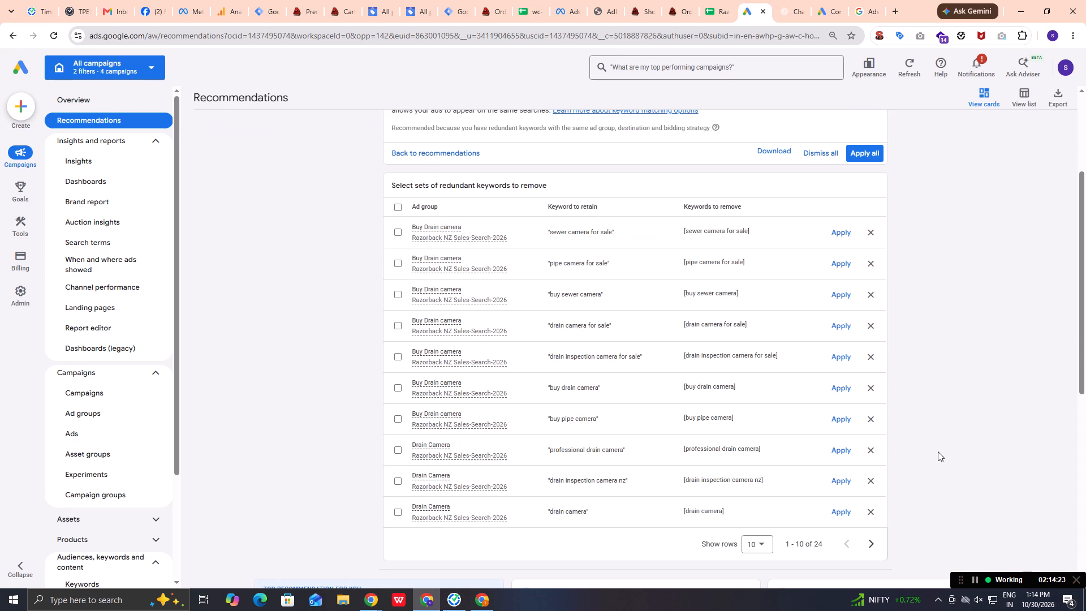
pyautogui.scroll(4, 938, 451)
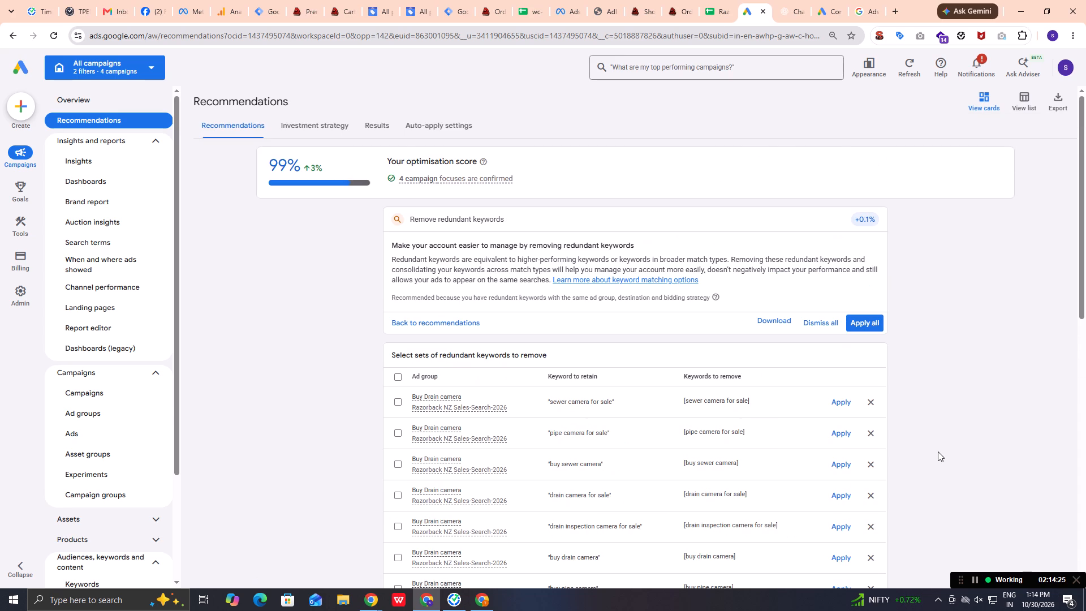
pyautogui.scroll(-6, 938, 451)
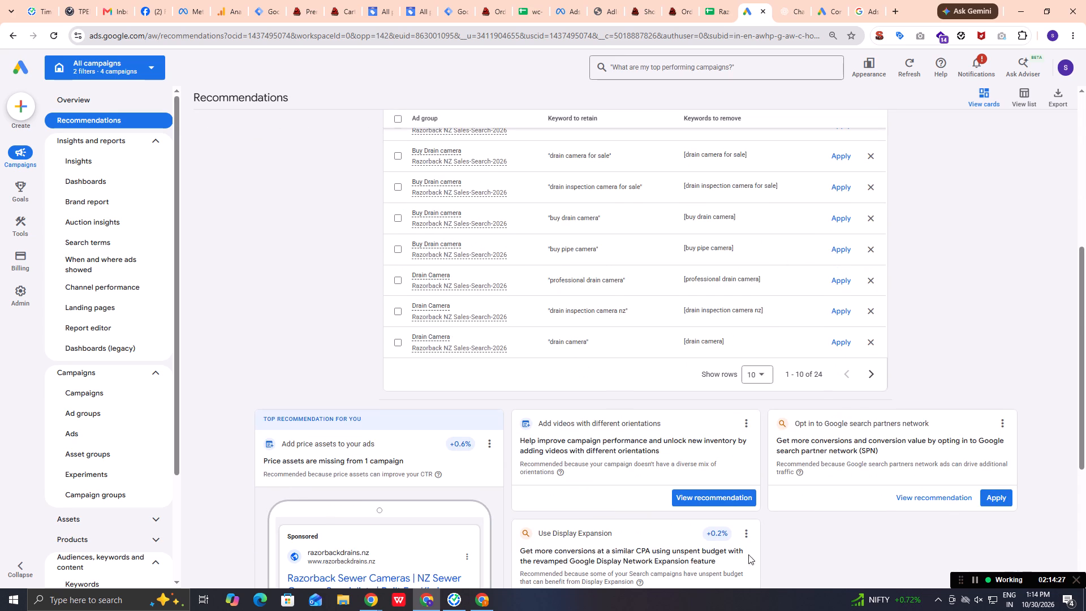
pyautogui.click(759, 380)
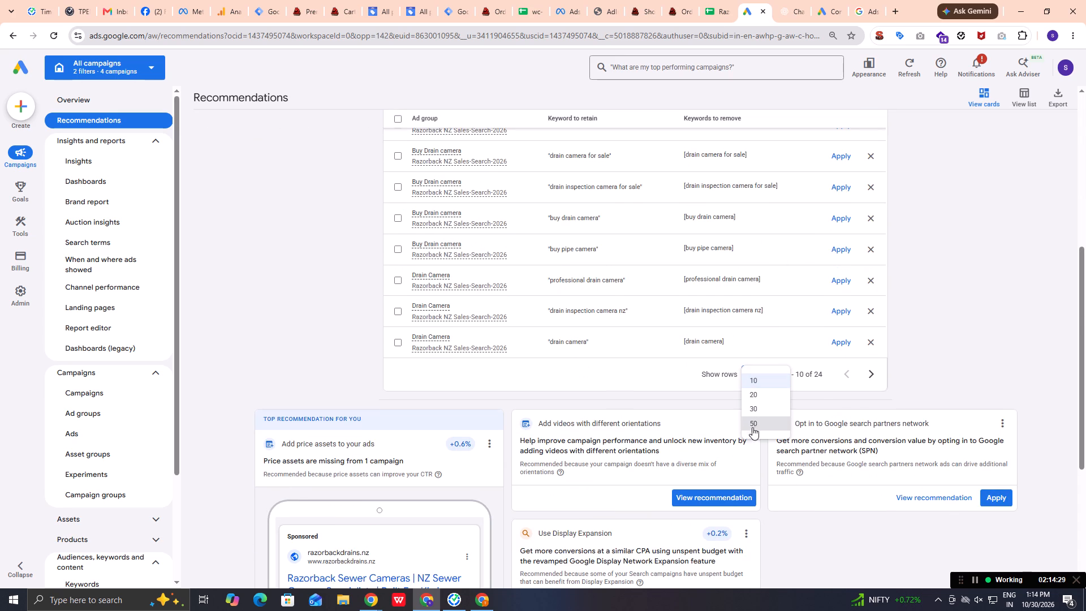
pyautogui.click(756, 425)
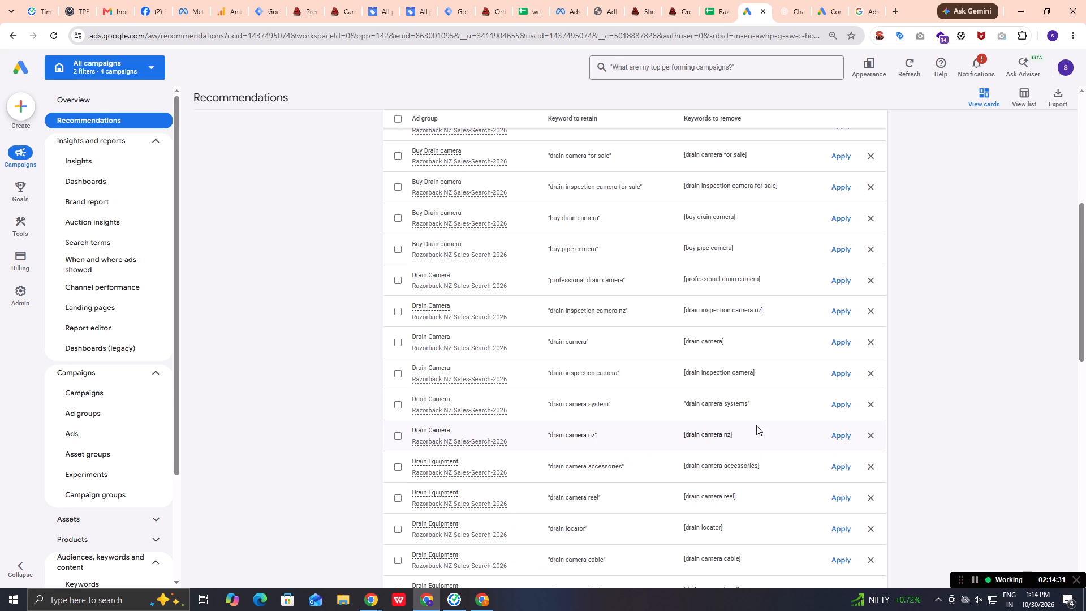
# Examine the full list of redundant keywords, comparing the keywords to retain and remove across the Razorback NZ Sales-Search-2026 ad groups.
pyautogui.scroll(-3, 756, 425)
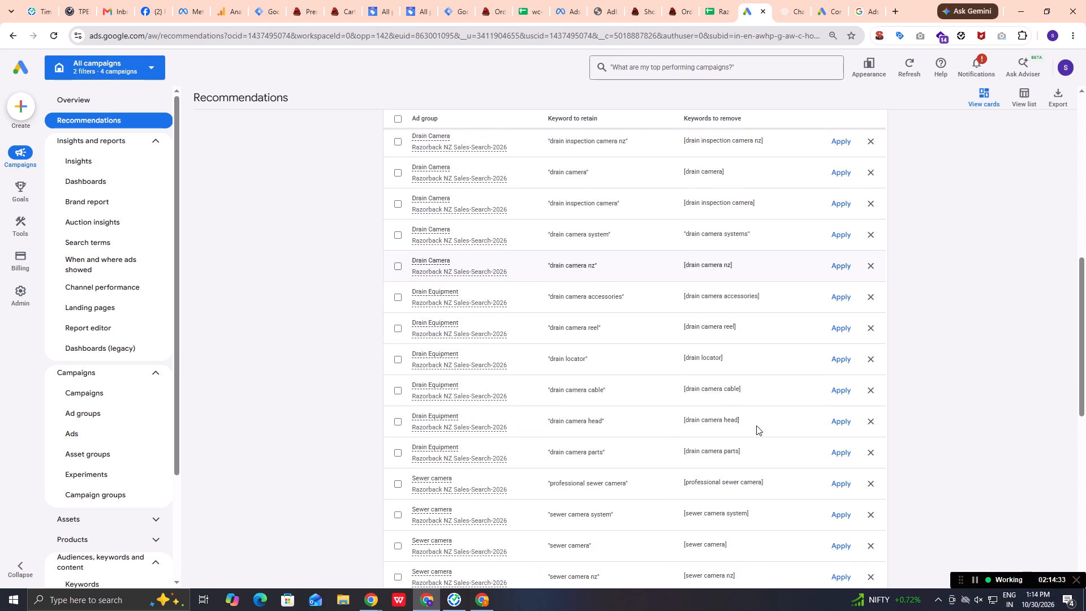
pyautogui.scroll(-4, 756, 425)
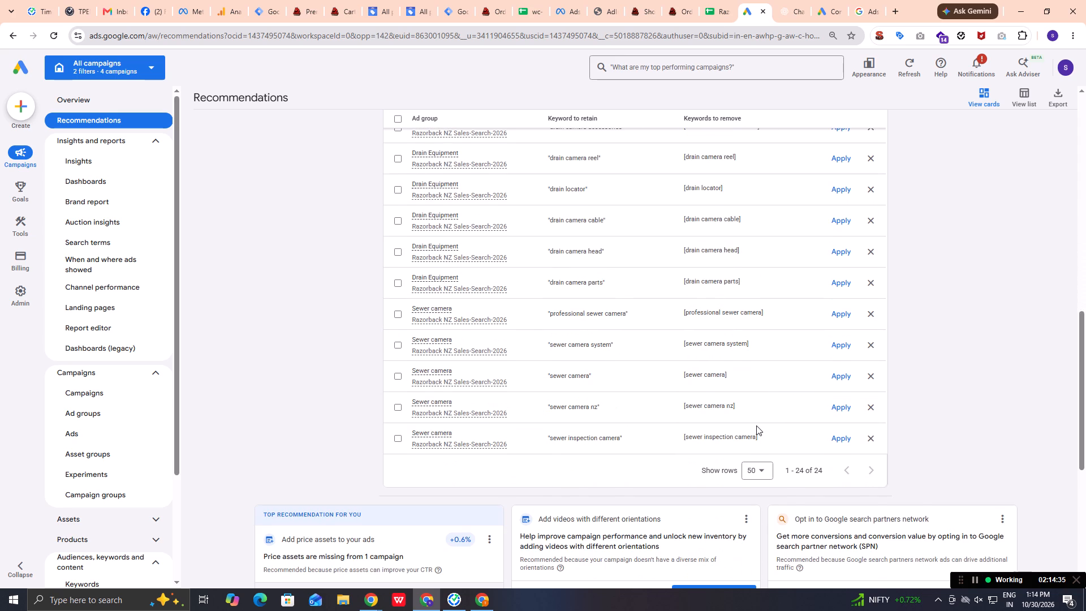
pyautogui.scroll(-3, 756, 425)
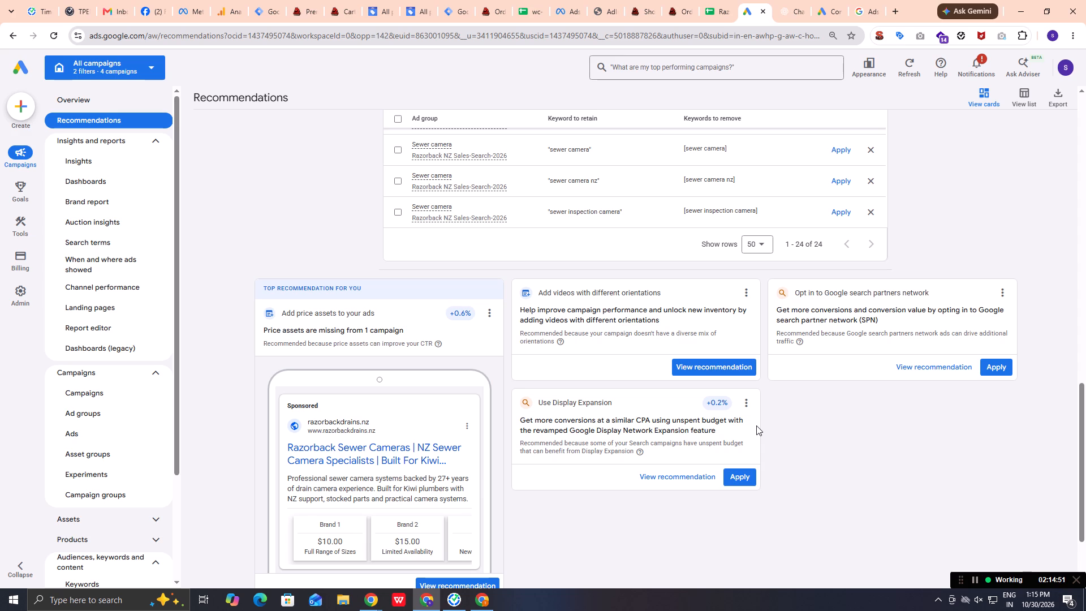
pyautogui.scroll(4, 756, 425)
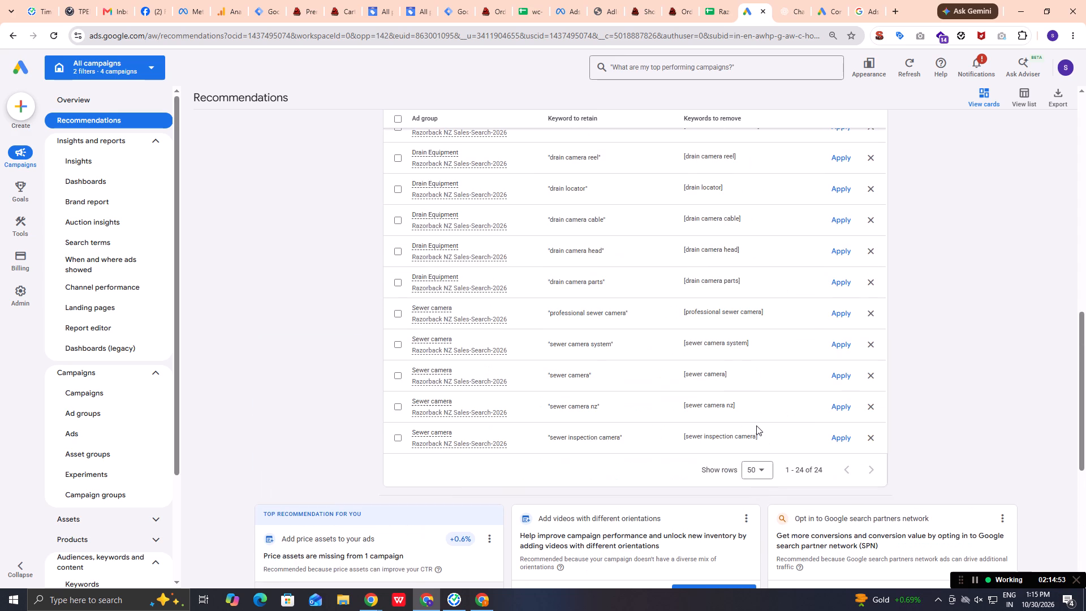
pyautogui.scroll(3, 756, 425)
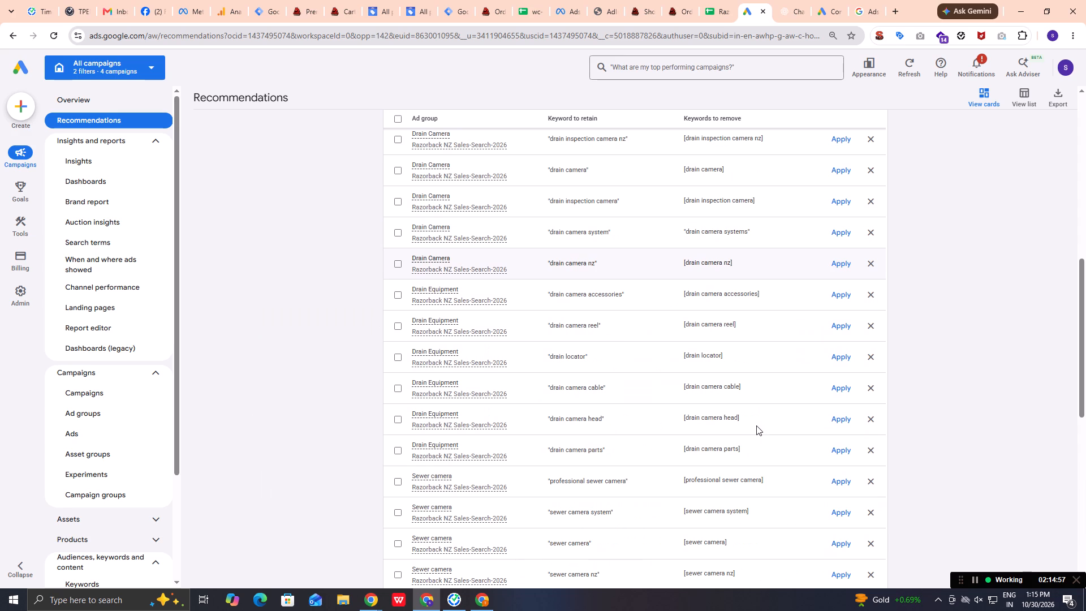
pyautogui.scroll(1, 756, 425)
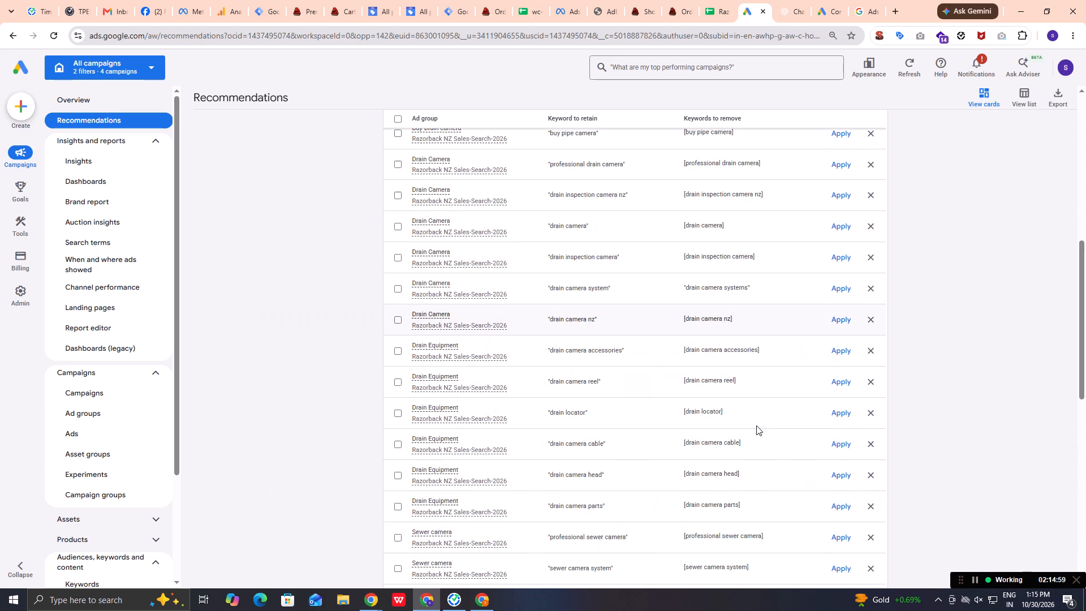
pyautogui.scroll(5, 756, 425)
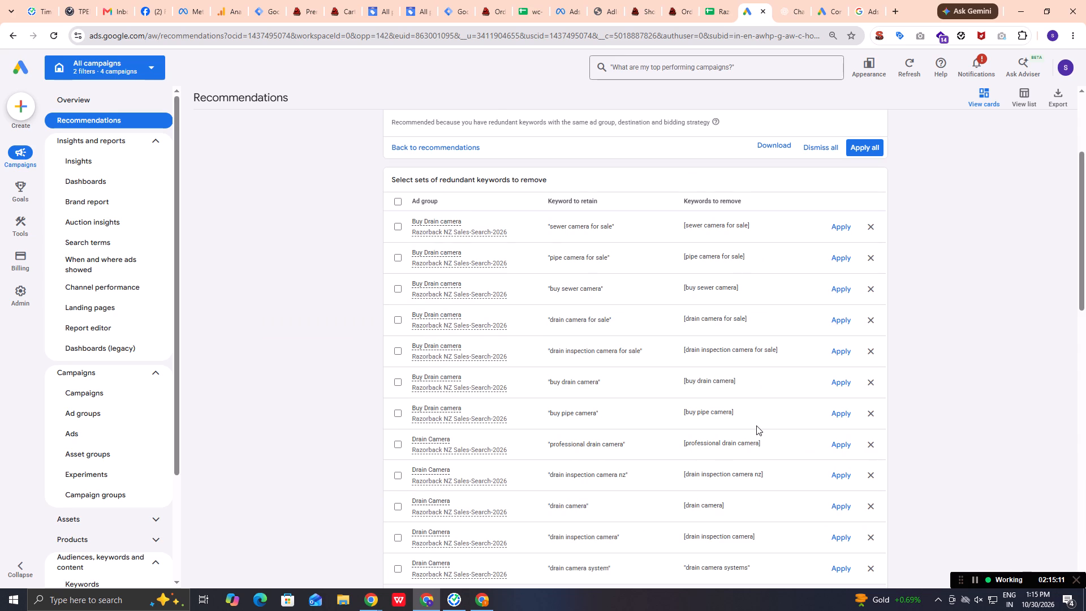
pyautogui.scroll(-1, 756, 425)
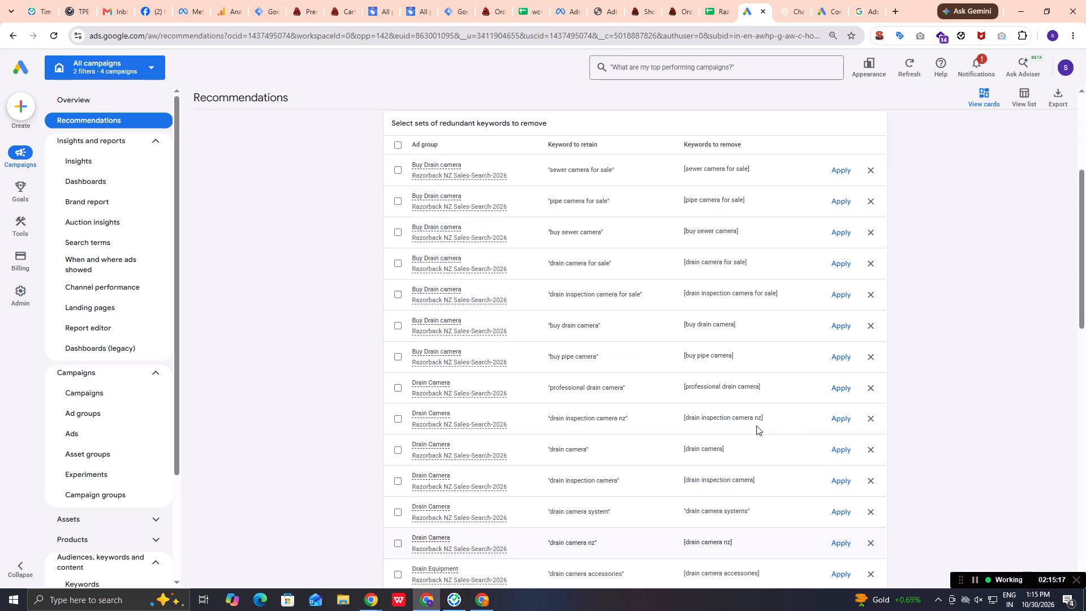
pyautogui.scroll(-3, 756, 425)
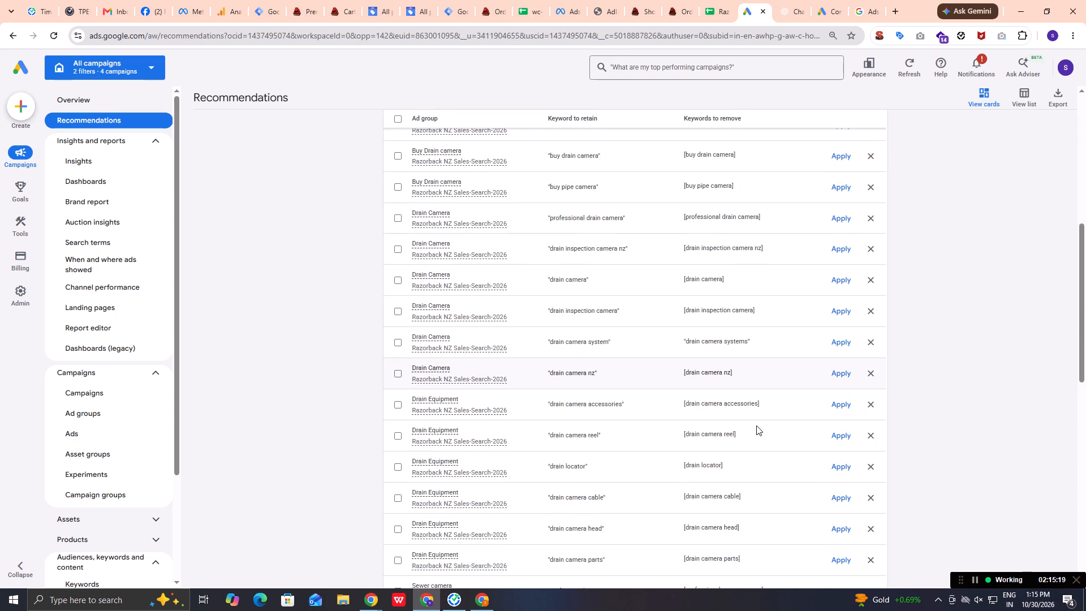
pyautogui.scroll(-2, 756, 425)
# Switch to the browser tab with the Goals summary and review the sales goals, customer lifecycle settings and Purchase conversion actions.
pyautogui.click(817, 11)
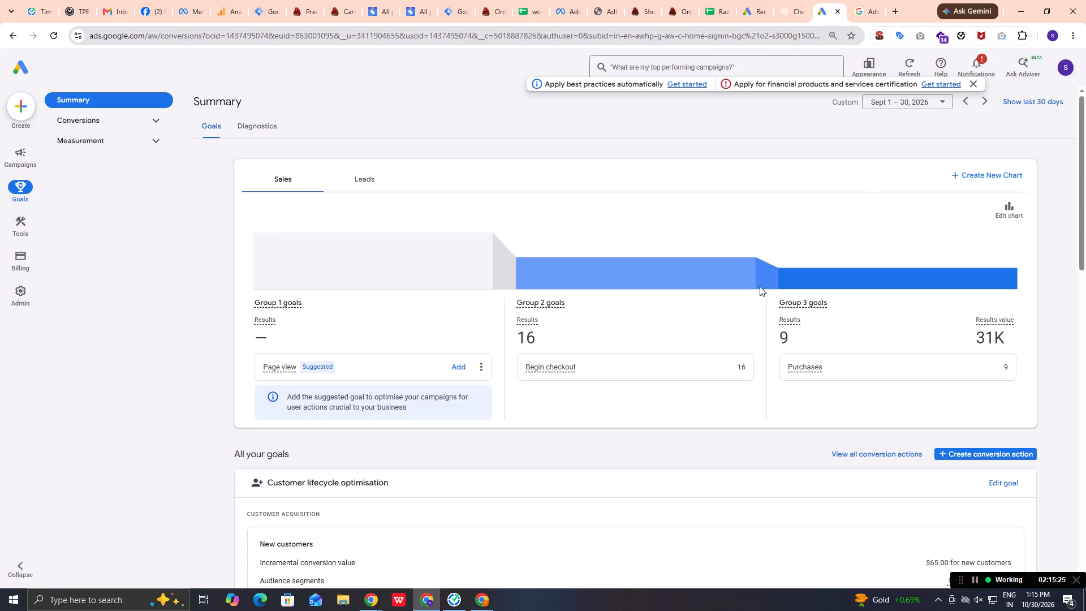
pyautogui.scroll(-1, 751, 308)
pyautogui.scroll(3, 751, 308)
pyautogui.scroll(-4, 751, 308)
pyautogui.scroll(-3, 765, 381)
pyautogui.scroll(1, 765, 381)
pyautogui.scroll(-3, 765, 381)
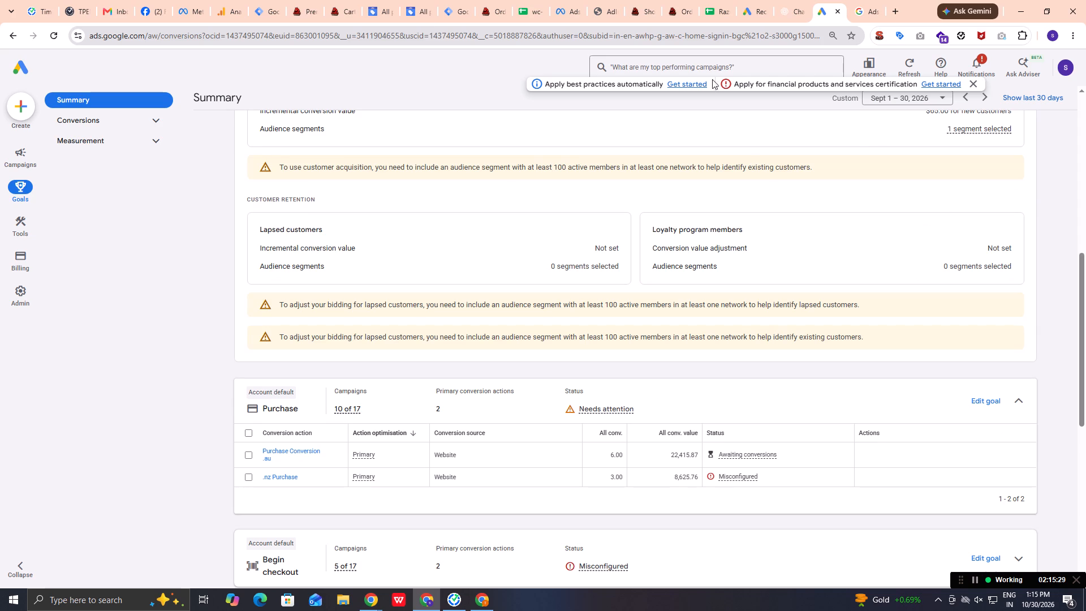
# Open the Campaigns table for the *Razorback | Search campaign and set its date range to All Time.
pyautogui.click(20, 165)
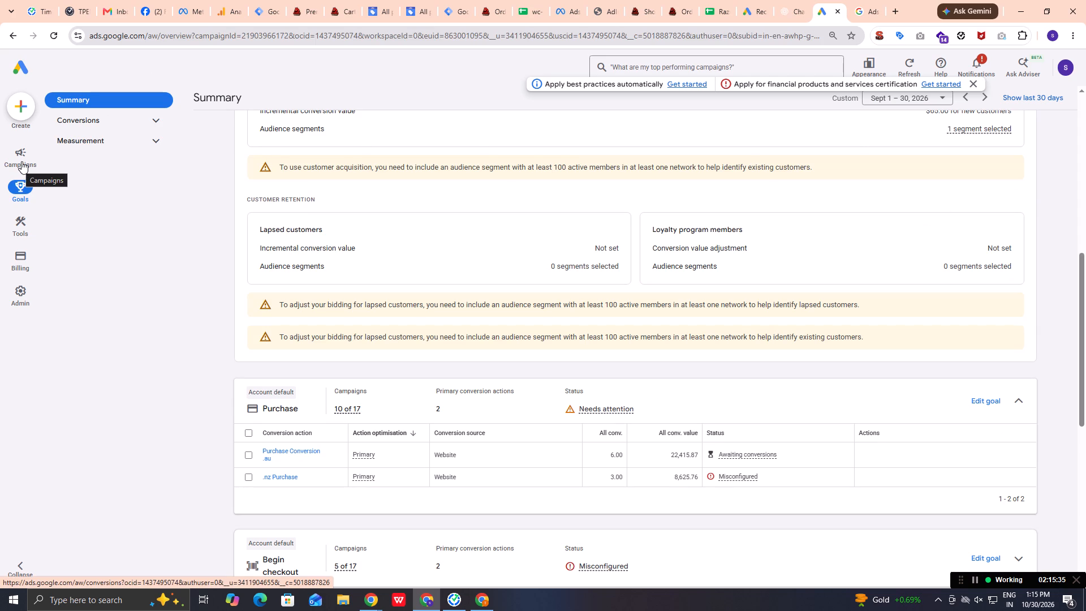
pyautogui.click(21, 161)
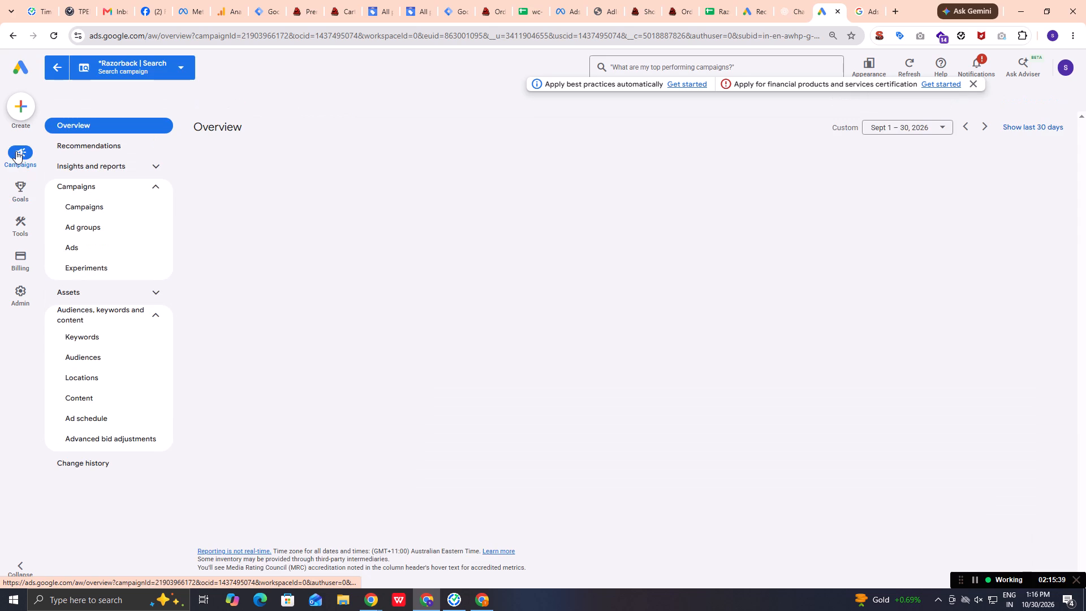
pyautogui.click(97, 208)
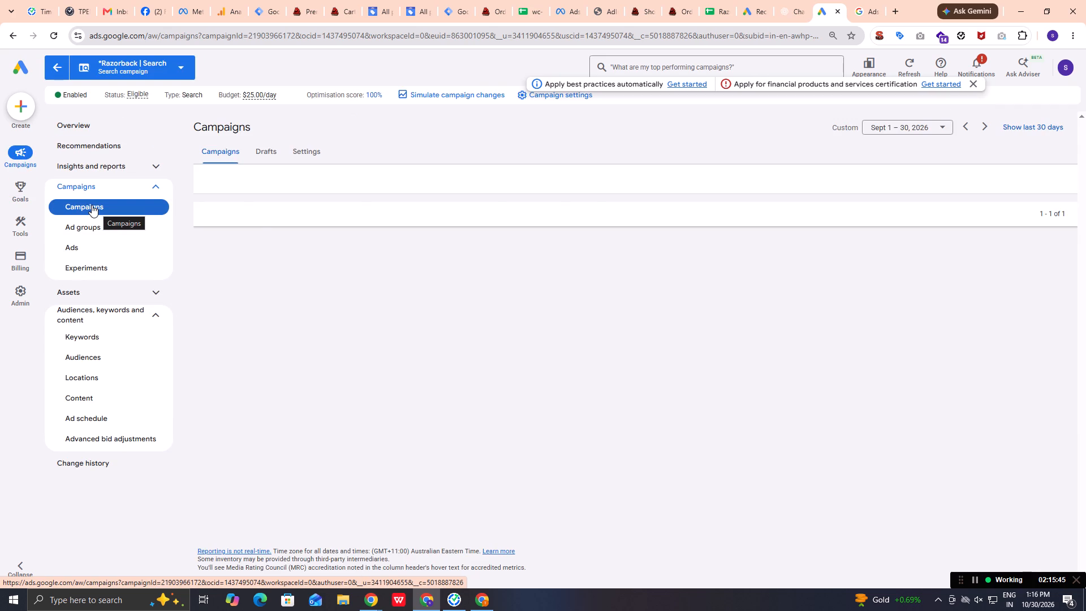
pyautogui.click(929, 126)
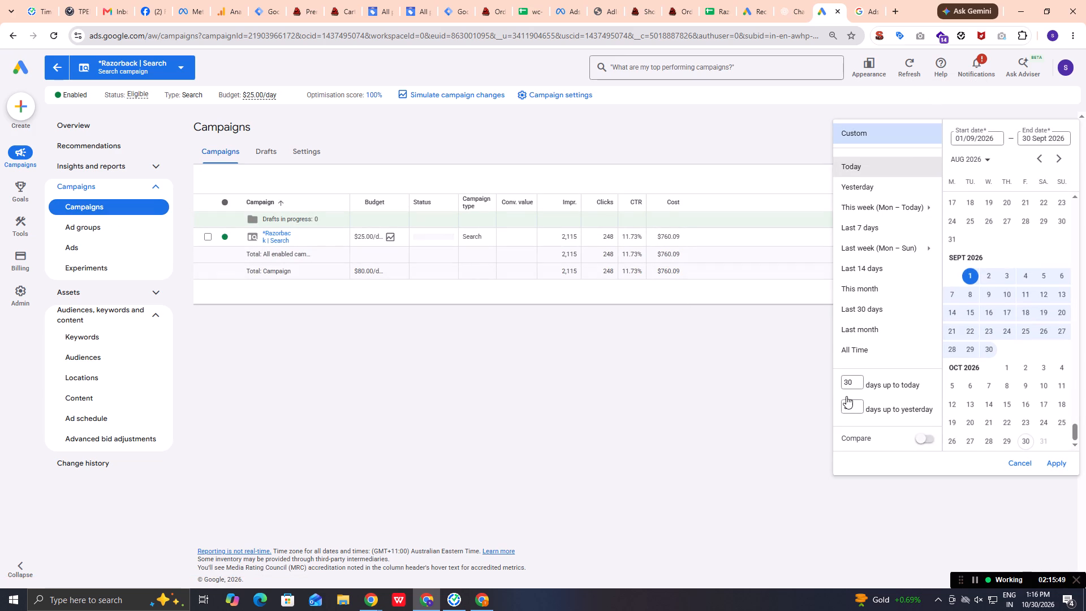
pyautogui.click(860, 351)
pyautogui.click(1066, 464)
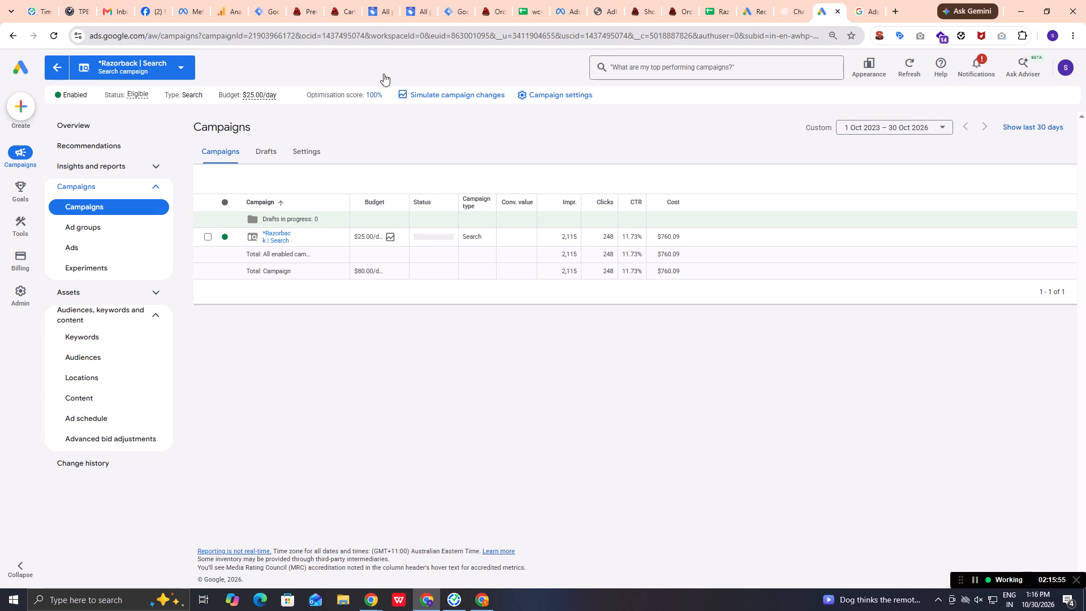
# Leave the *Razorback | Search campaign and return to the All campaigns view.
pyautogui.click(53, 72)
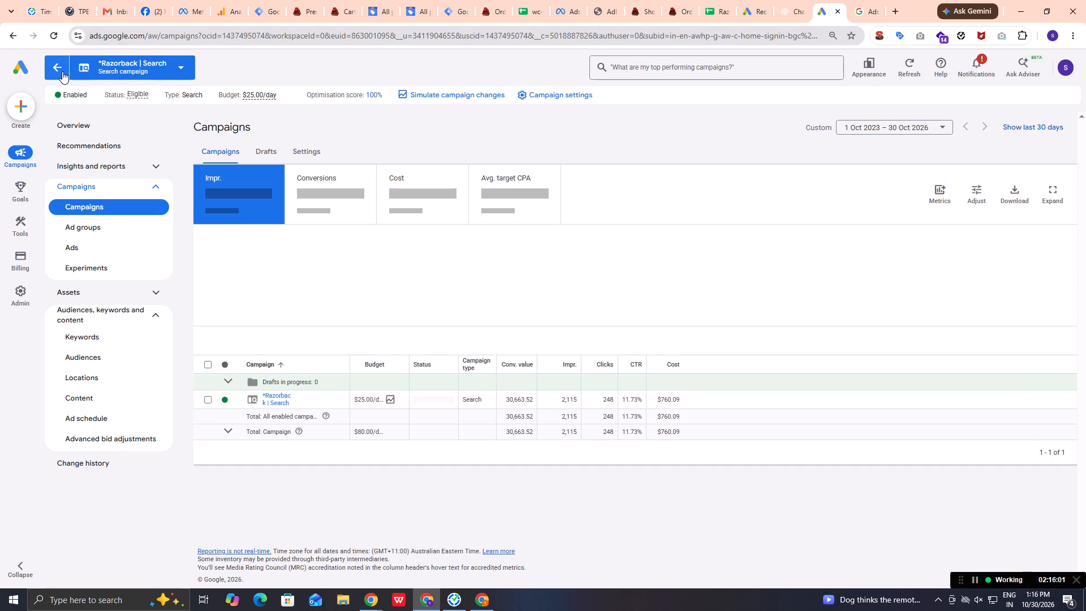
pyautogui.click(62, 71)
# Change the All campaigns view's campaign status filter from Enabled to All and apply the view.
pyautogui.click(179, 68)
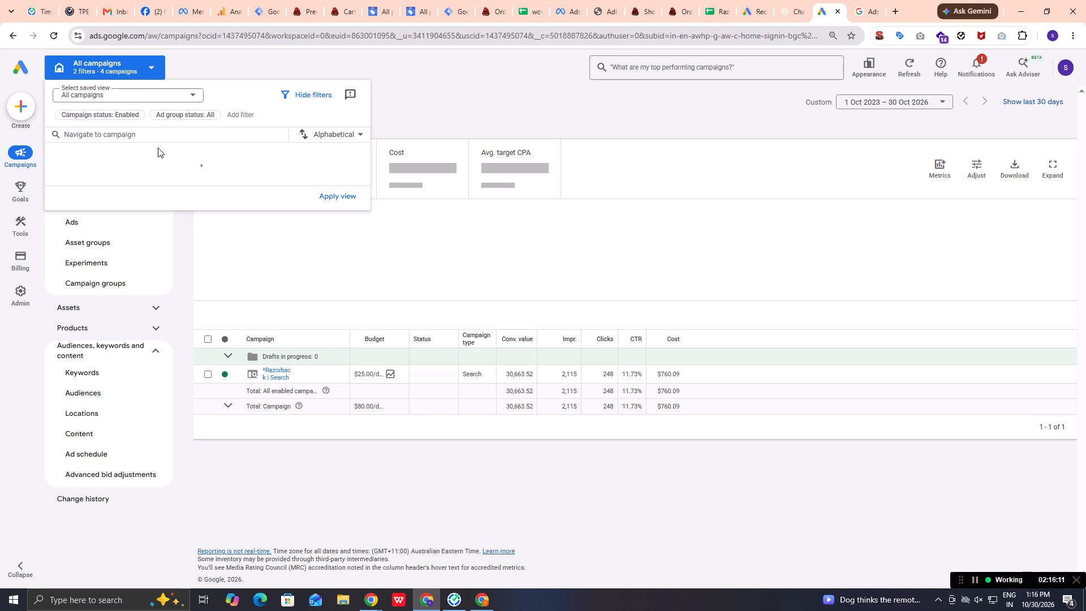
pyautogui.click(120, 112)
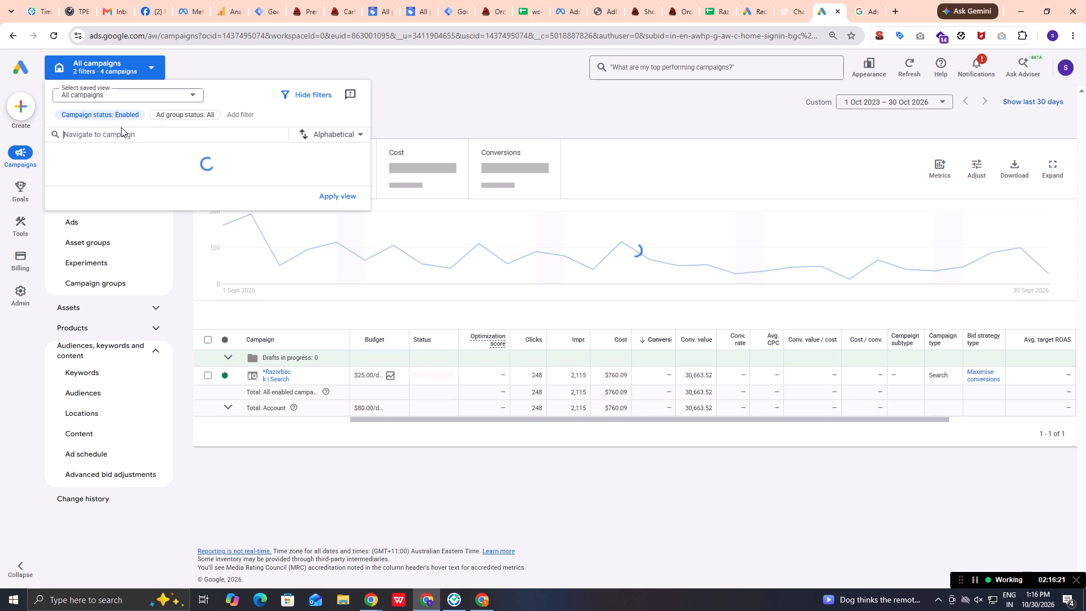
pyautogui.scroll(-1, 101, 183)
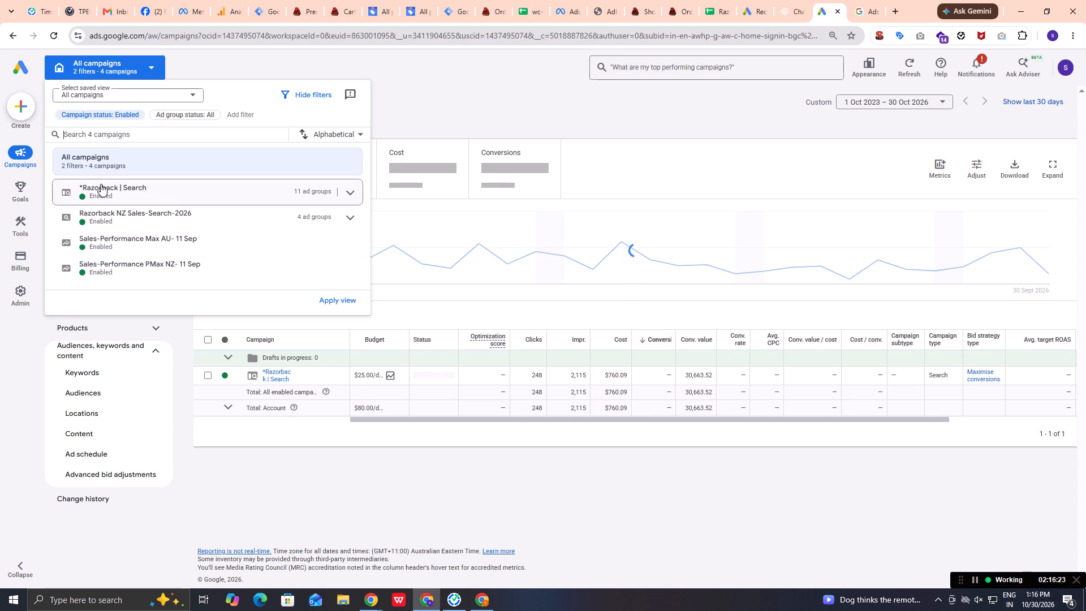
pyautogui.scroll(-1, 101, 184)
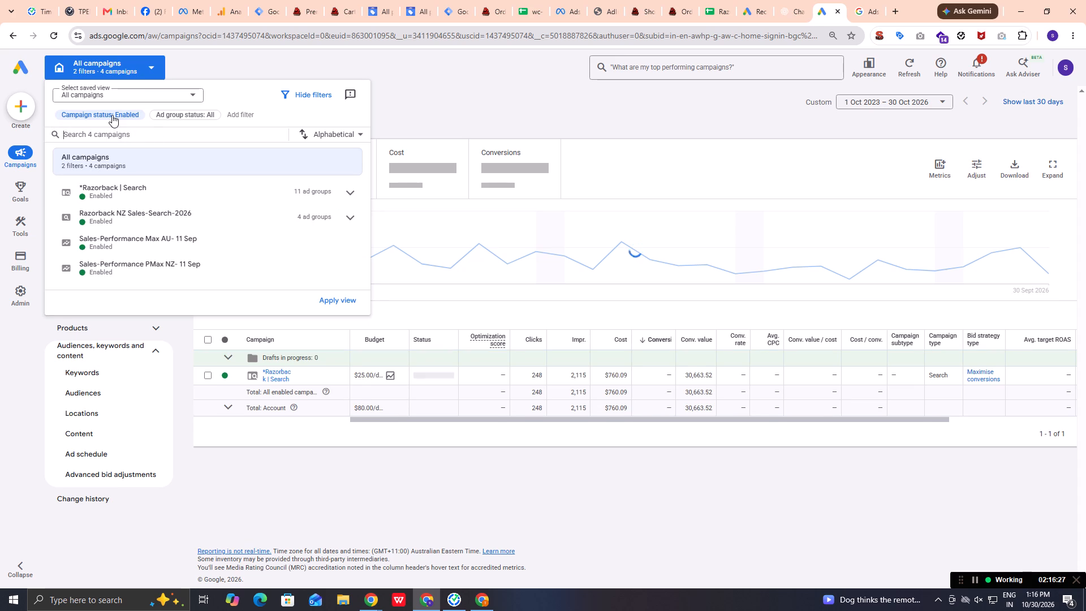
pyautogui.click(112, 115)
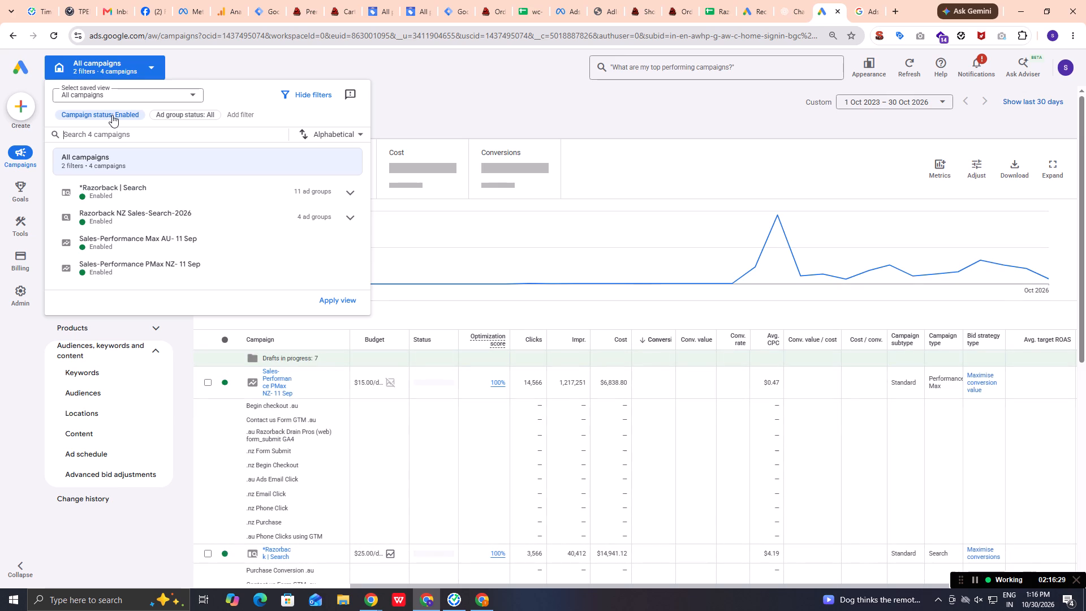
pyautogui.doubleClick(112, 115)
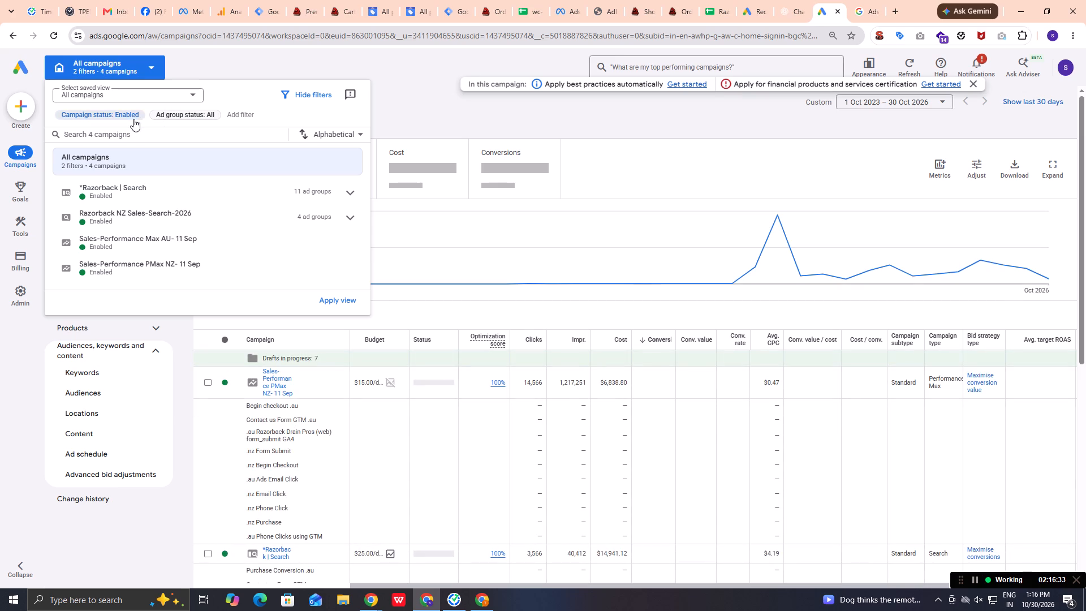
pyautogui.click(133, 97)
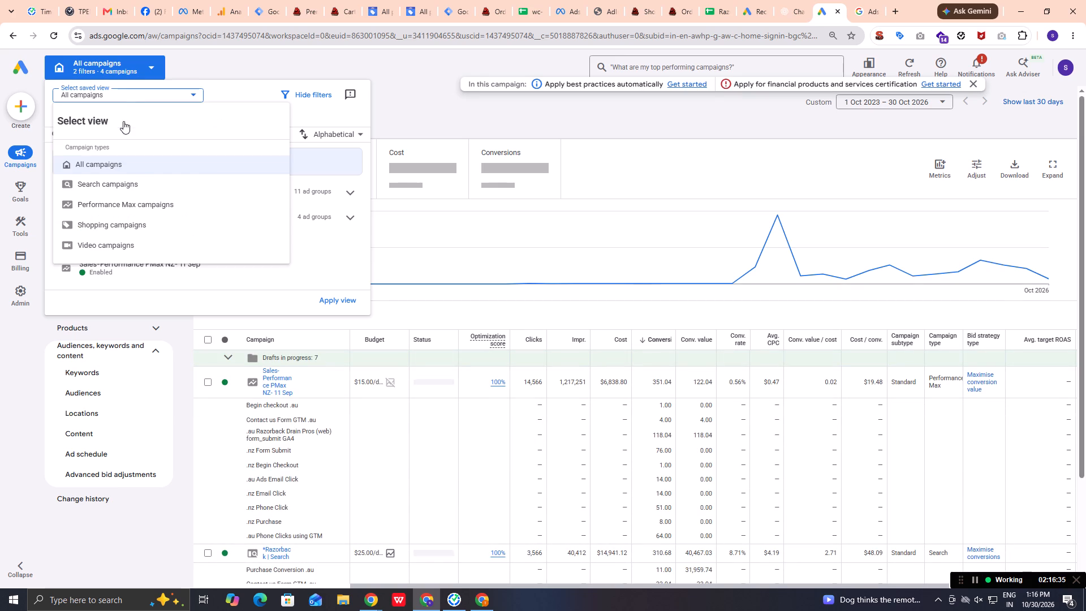
pyautogui.click(218, 93)
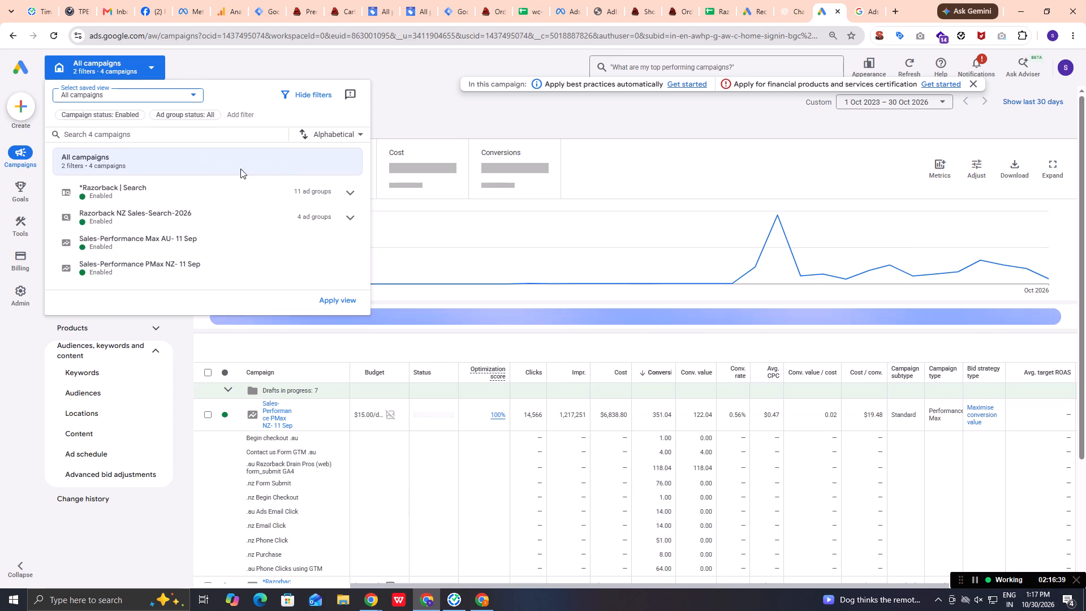
pyautogui.scroll(-2, 222, 241)
pyautogui.click(135, 117)
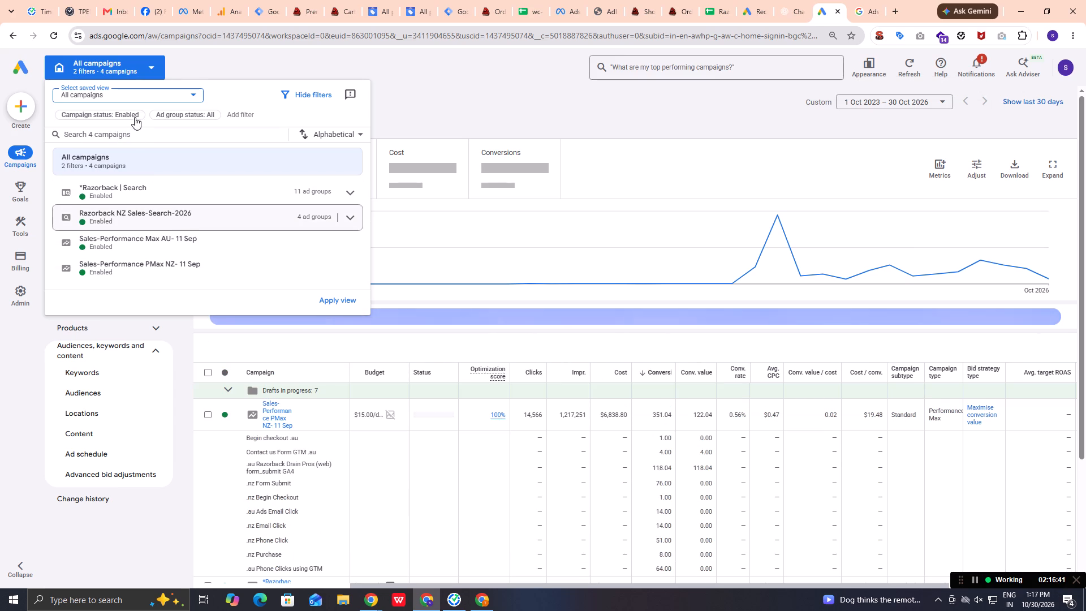
pyautogui.click(101, 150)
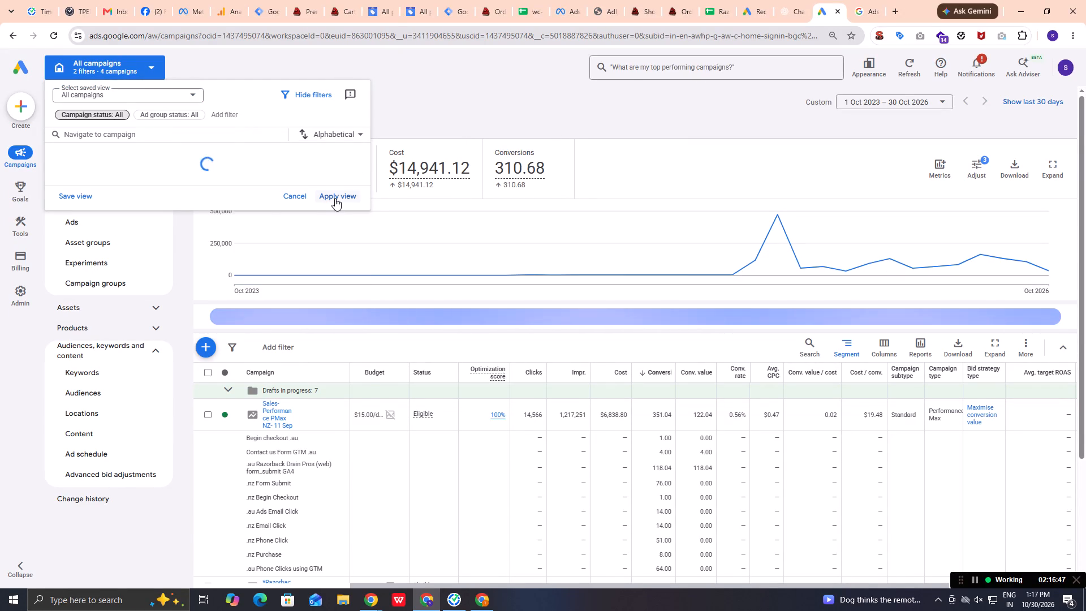
pyautogui.click(330, 519)
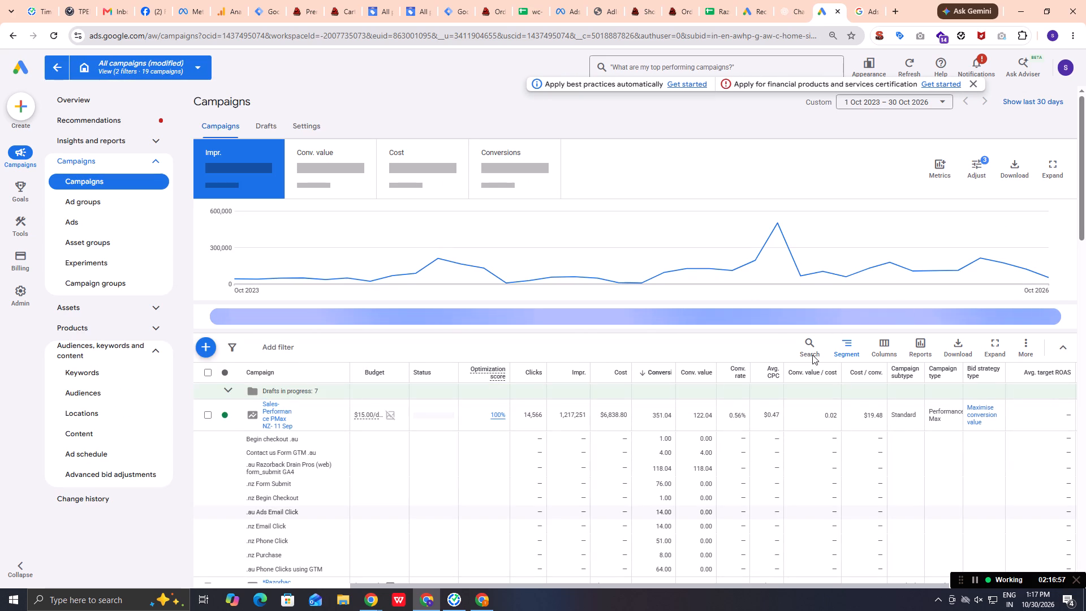
# Remove the conversion action segmentation from the Campaigns table so each campaign shows as a single row.
pyautogui.click(843, 344)
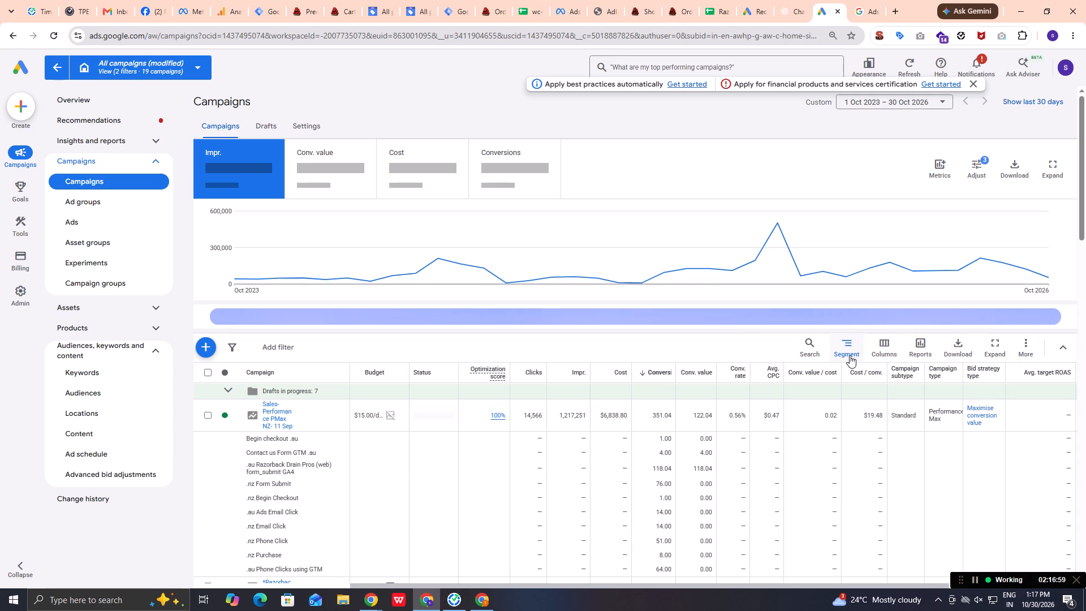
pyautogui.click(749, 242)
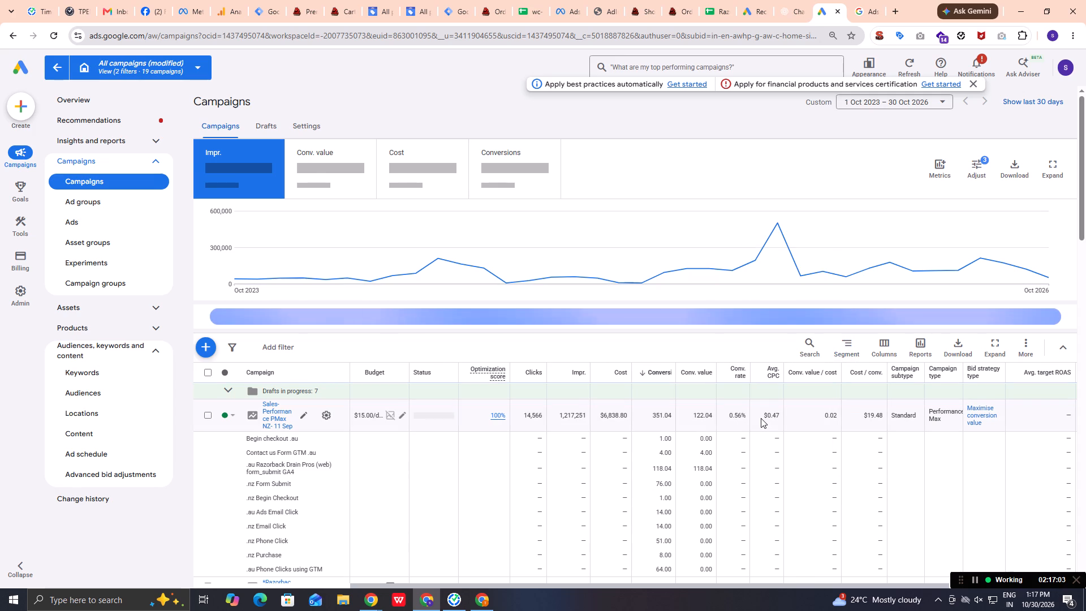
# Compare the campaigns' all-time results, sorting the table by Conversions and switching the sort order.
pyautogui.scroll(-2, 761, 418)
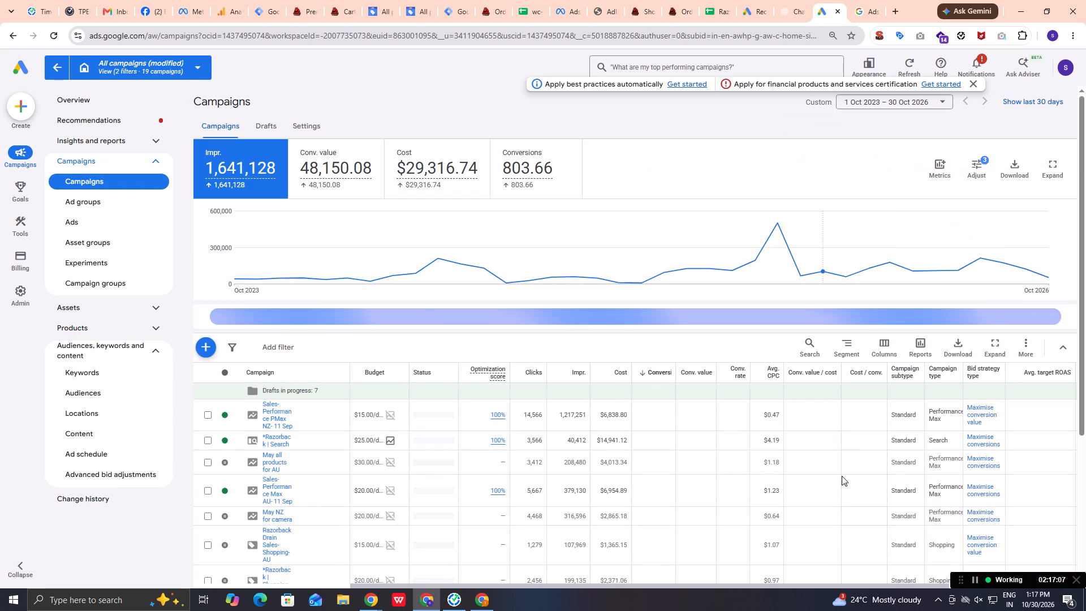
pyautogui.scroll(-2, 841, 477)
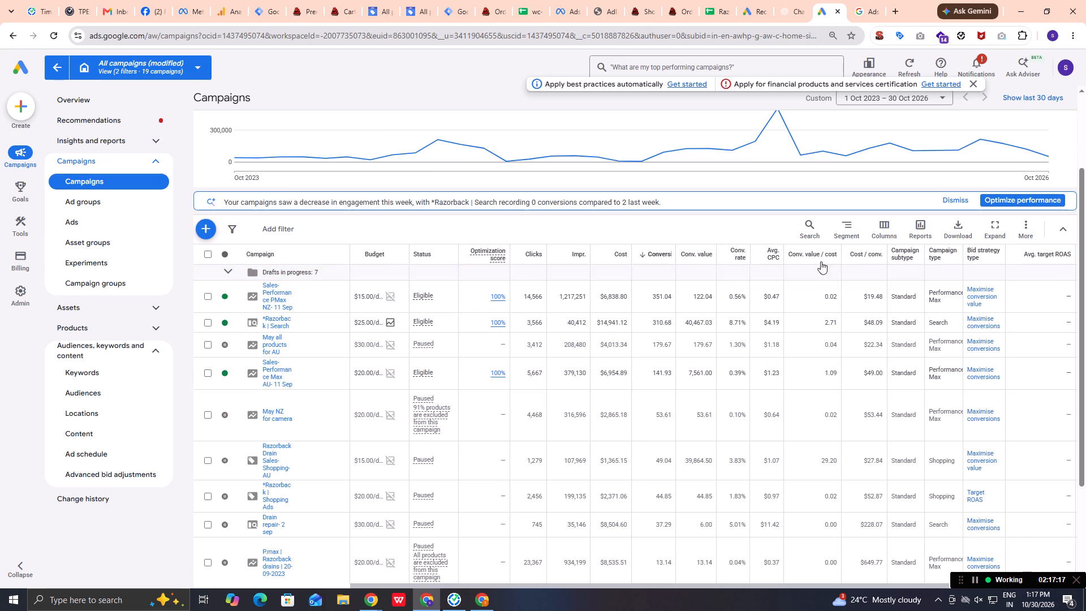
pyautogui.click(647, 256)
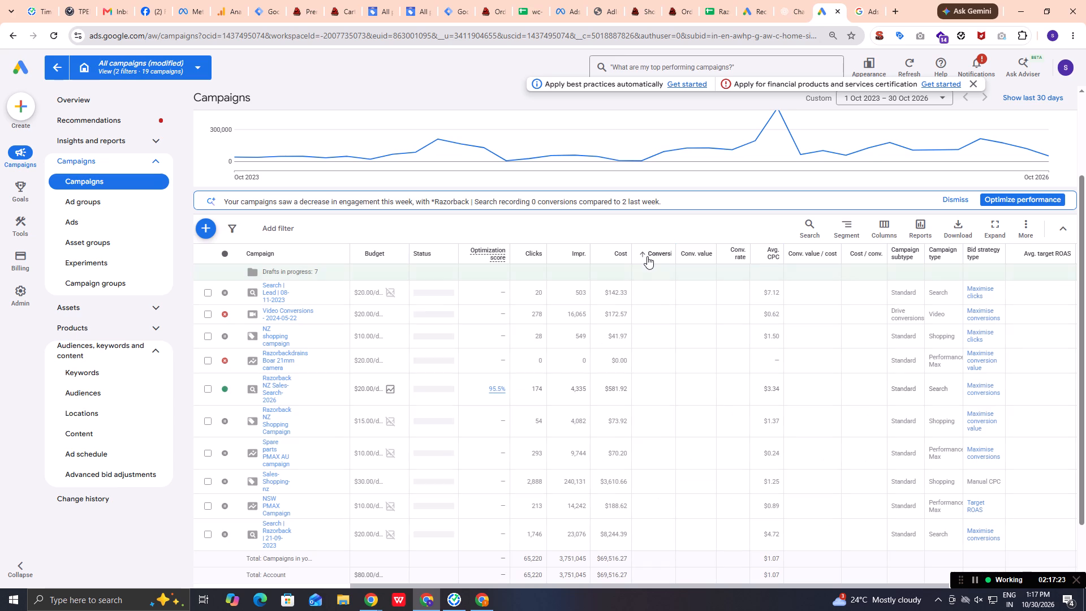
pyautogui.click(647, 256)
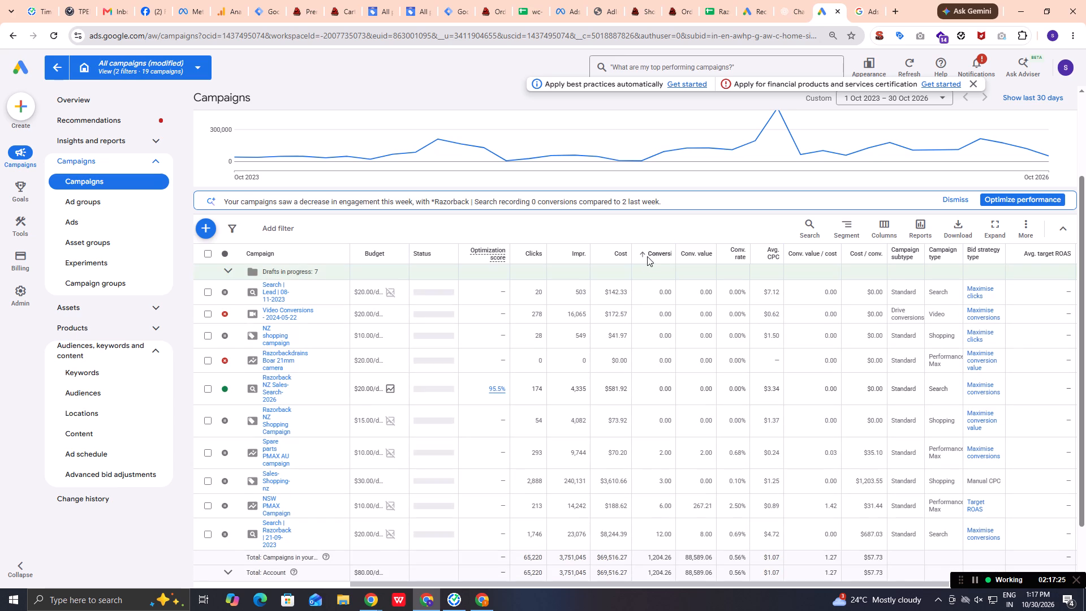
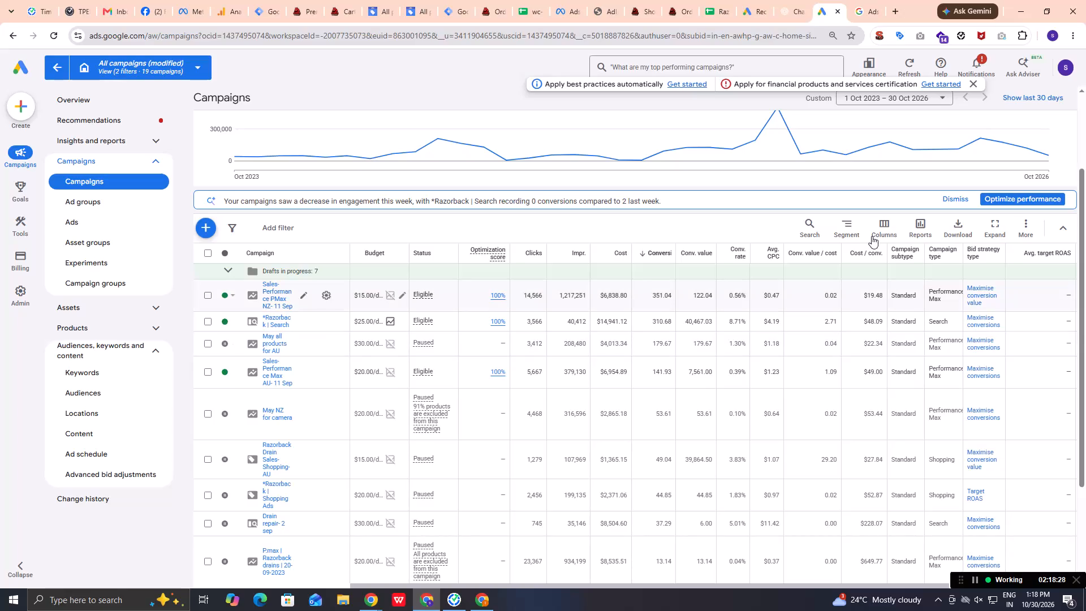
# Segment the Campaigns table by conversion action.
pyautogui.click(843, 225)
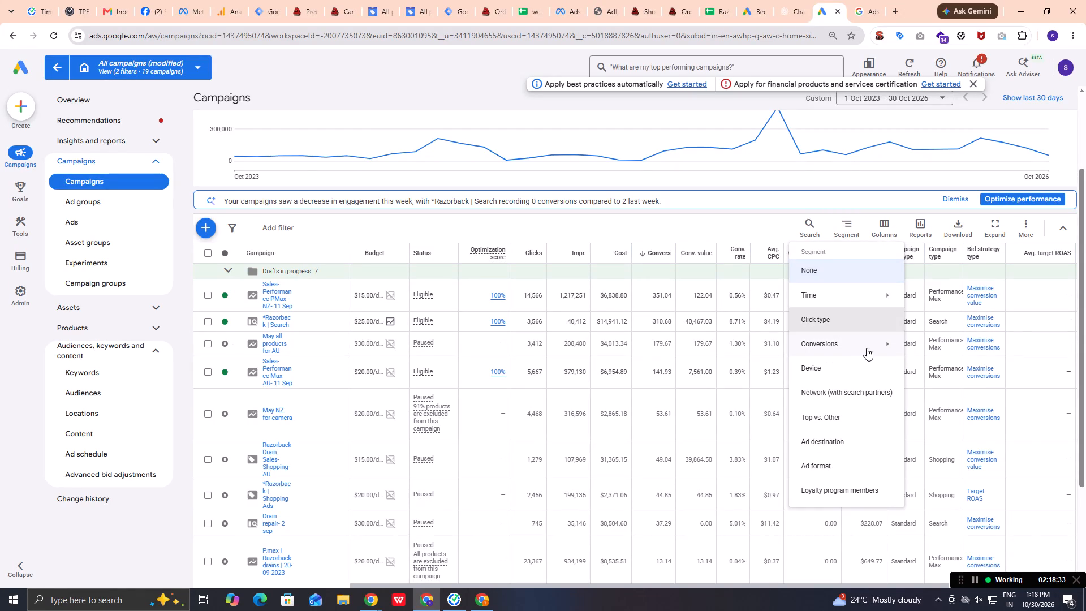
pyautogui.click(923, 346)
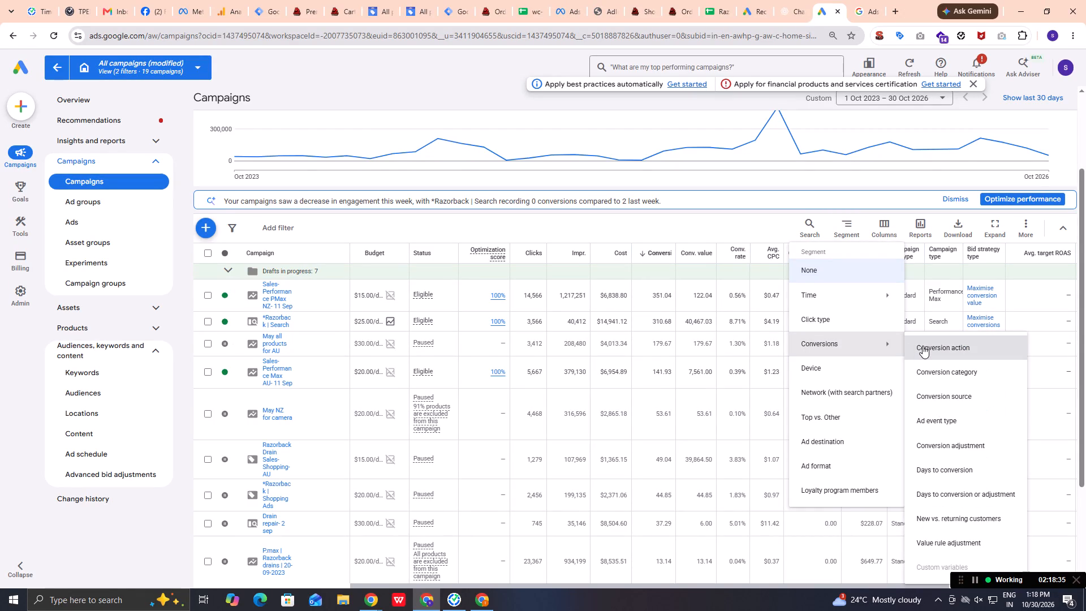
# Examine which conversion actions make up the conversions and conversion value of the top-converting campaigns.
pyautogui.scroll(-4, 923, 346)
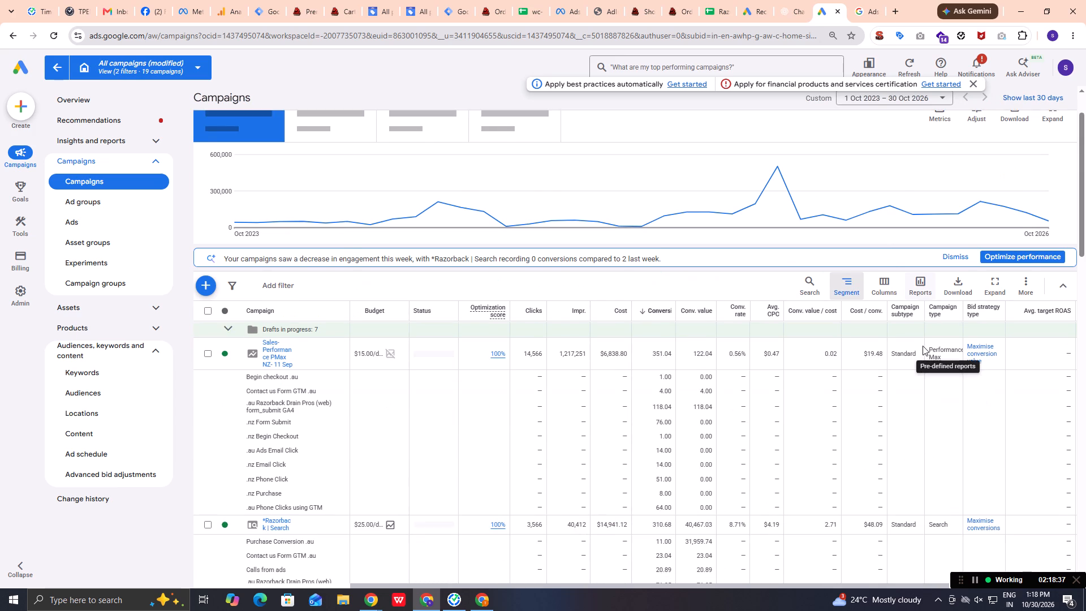
pyautogui.scroll(-7, 923, 346)
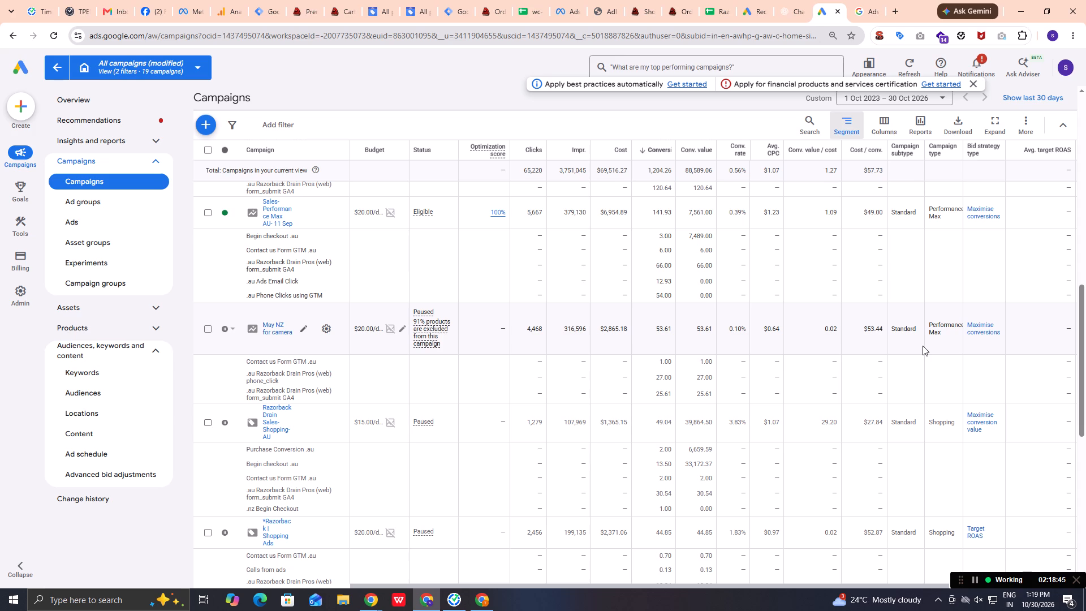
pyautogui.scroll(3, 923, 346)
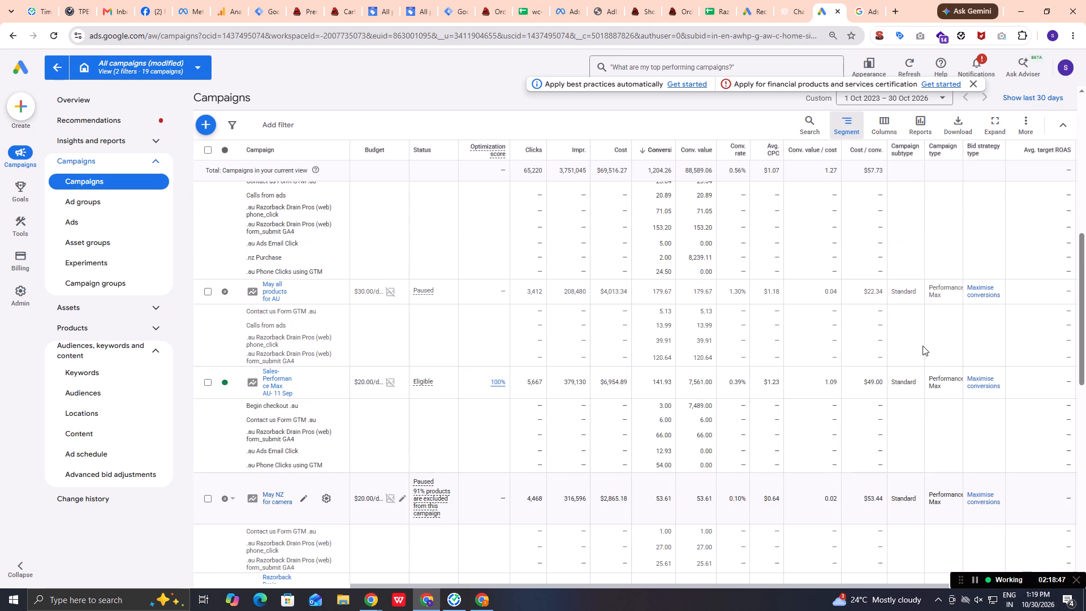
pyautogui.scroll(2, 923, 346)
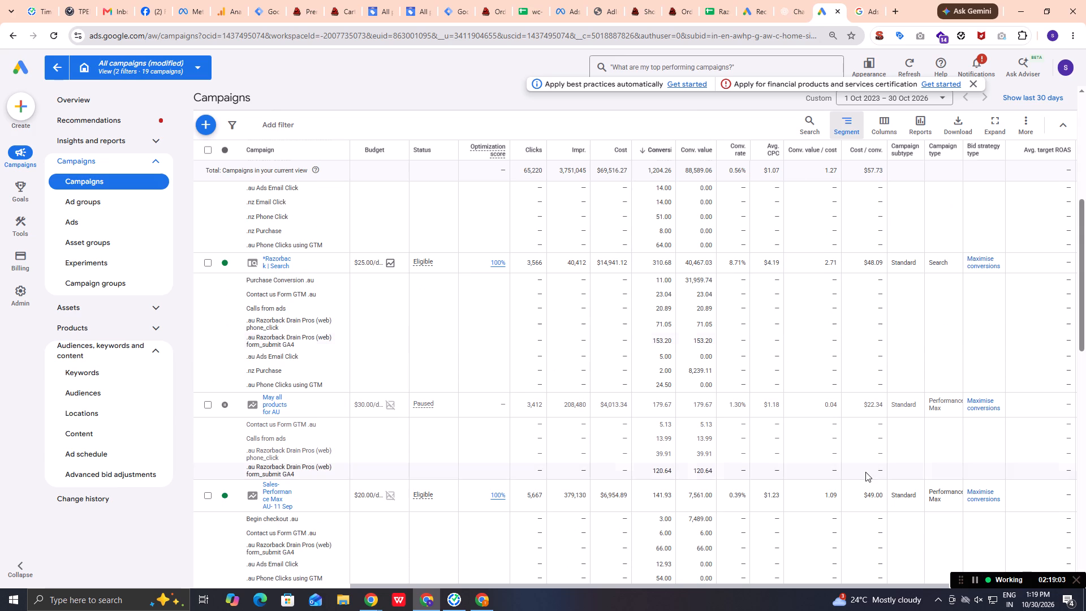
pyautogui.scroll(-1, 865, 472)
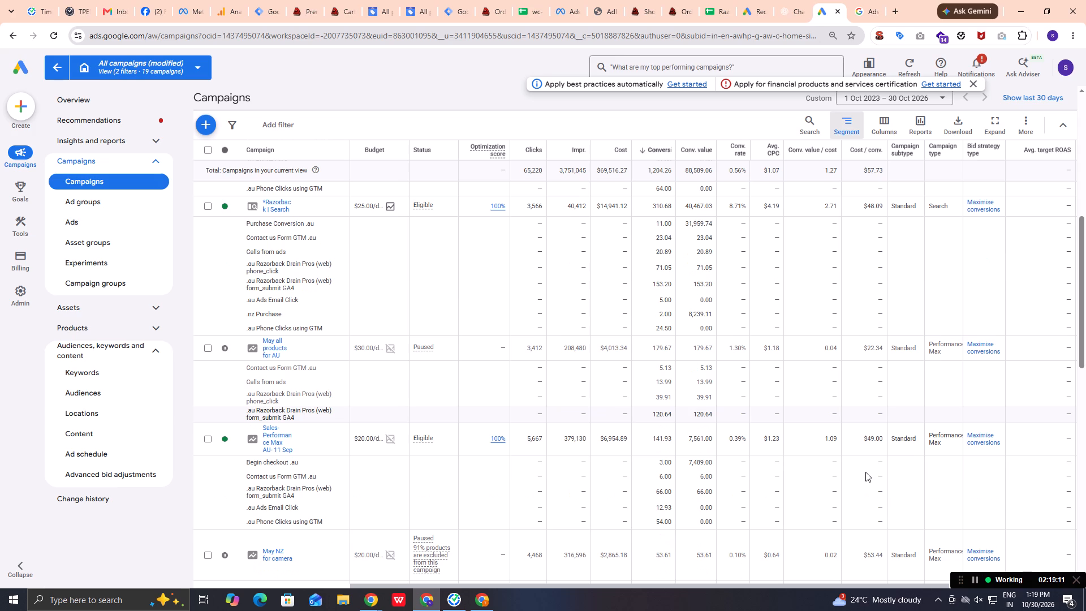
pyautogui.scroll(-2, 865, 472)
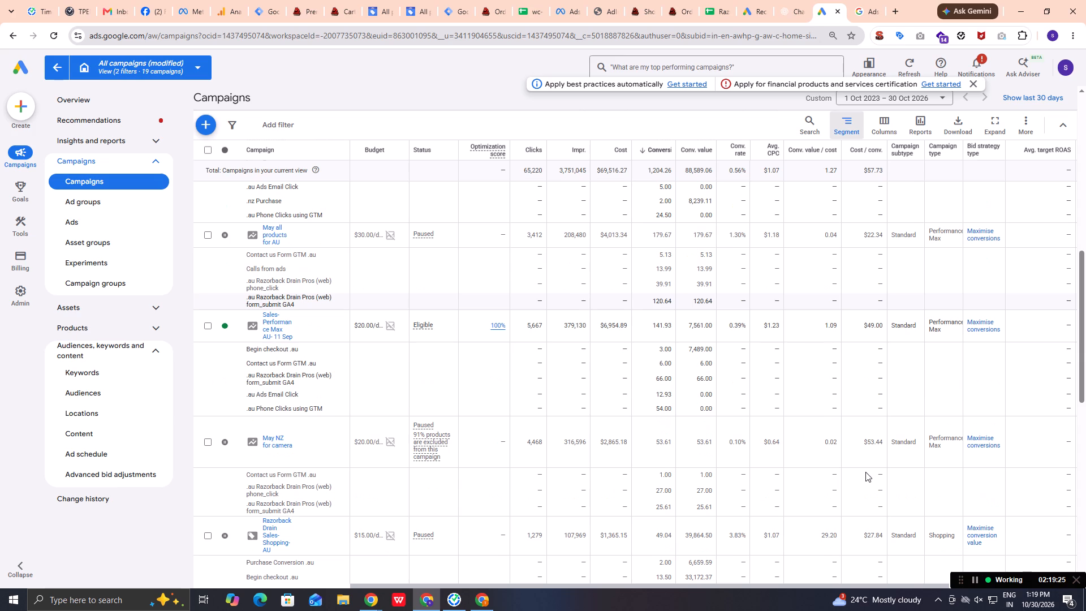
pyautogui.scroll(4, 865, 472)
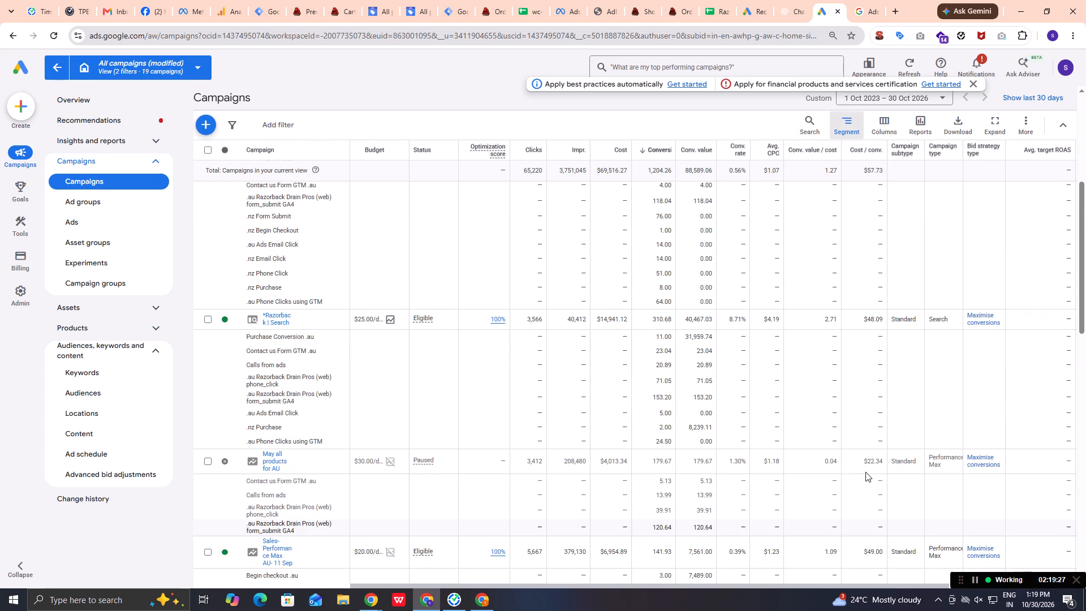
pyautogui.scroll(2, 865, 472)
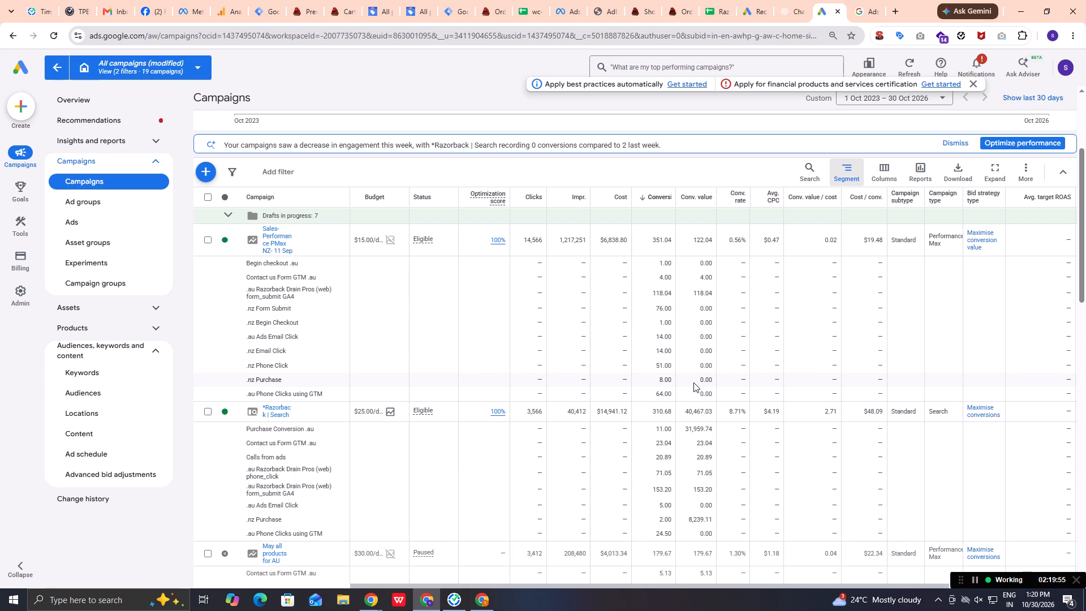
# Go through each listed campaign's conversion action breakdown, from Sales-Performance PMax NZ- 11 Sep down to Search | Razorback | 21-09-2023.
pyautogui.scroll(-2, 693, 382)
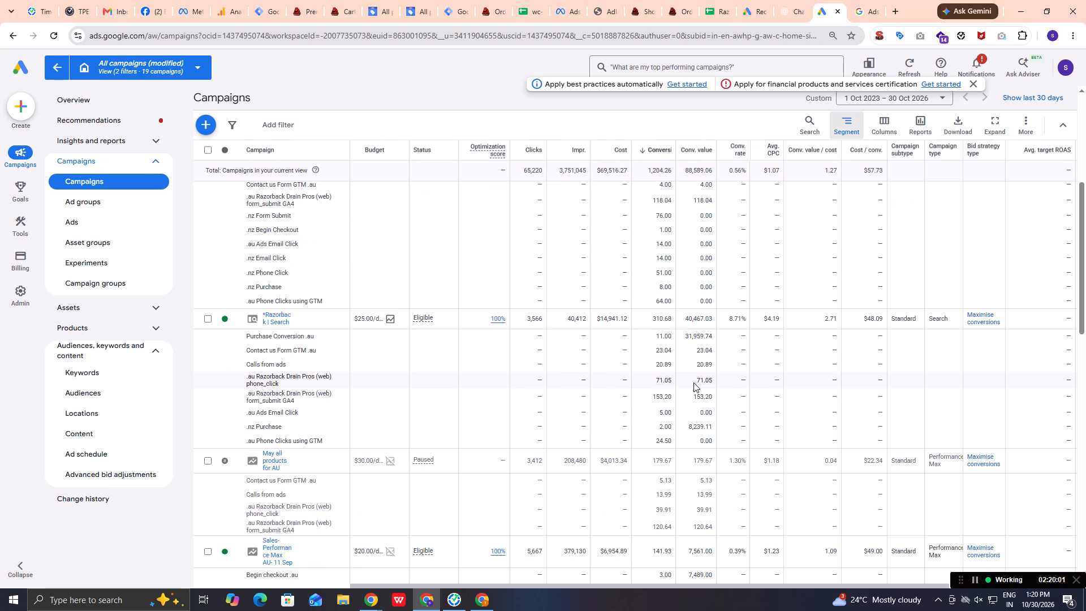
pyautogui.scroll(-1, 693, 382)
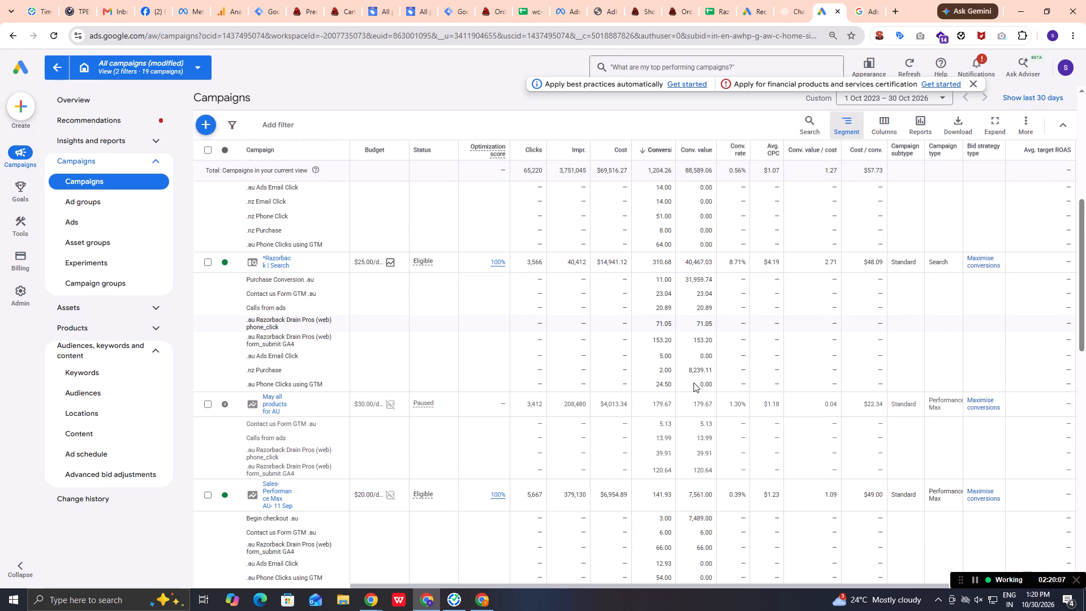
pyautogui.scroll(-1, 693, 382)
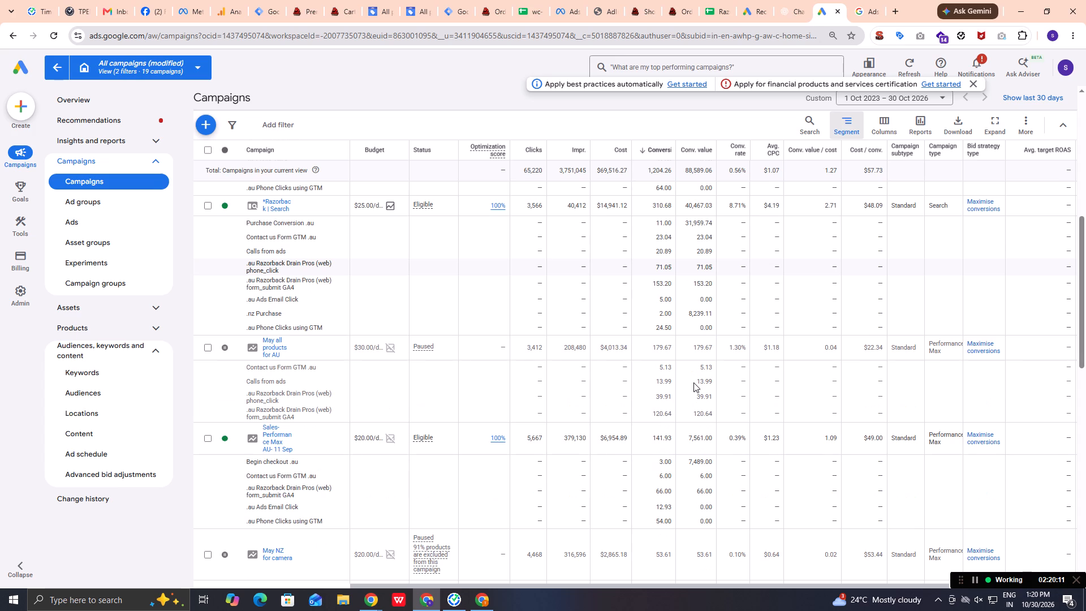
pyautogui.scroll(-1, 693, 382)
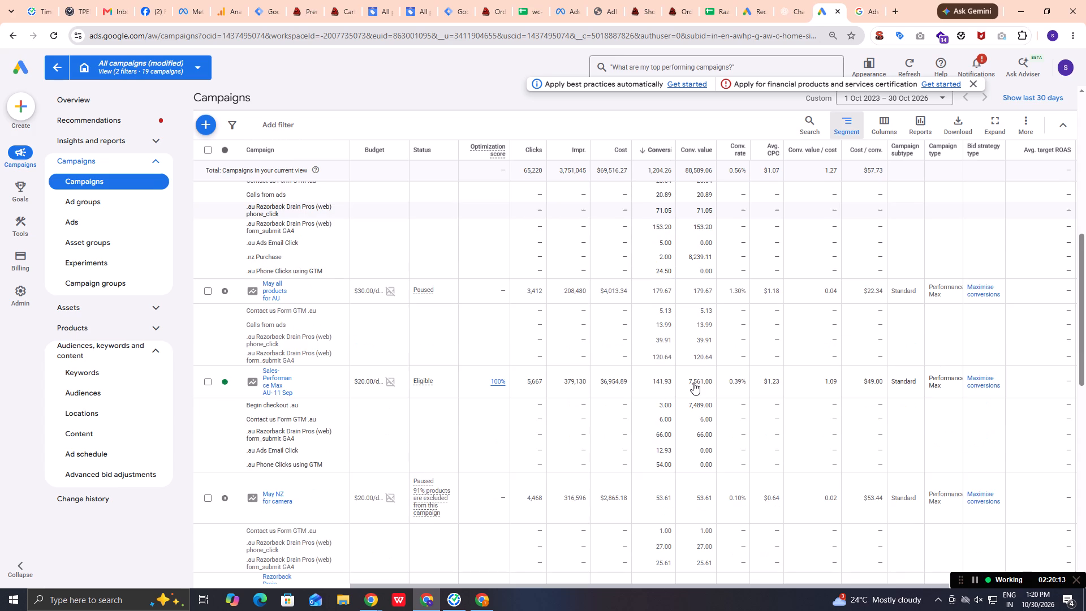
pyautogui.scroll(-1, 693, 382)
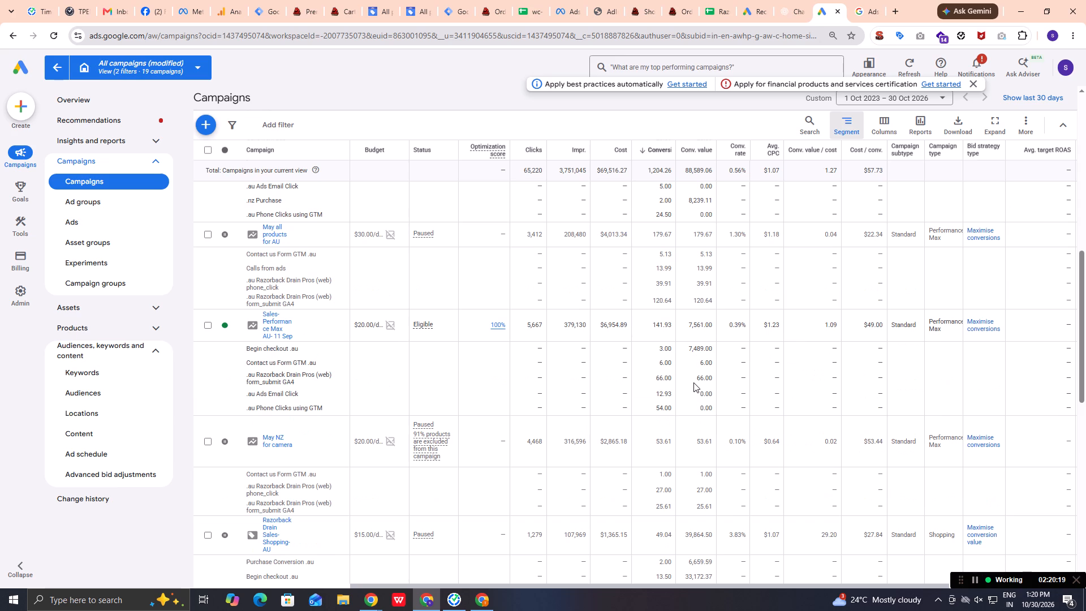
pyautogui.scroll(-1, 693, 382)
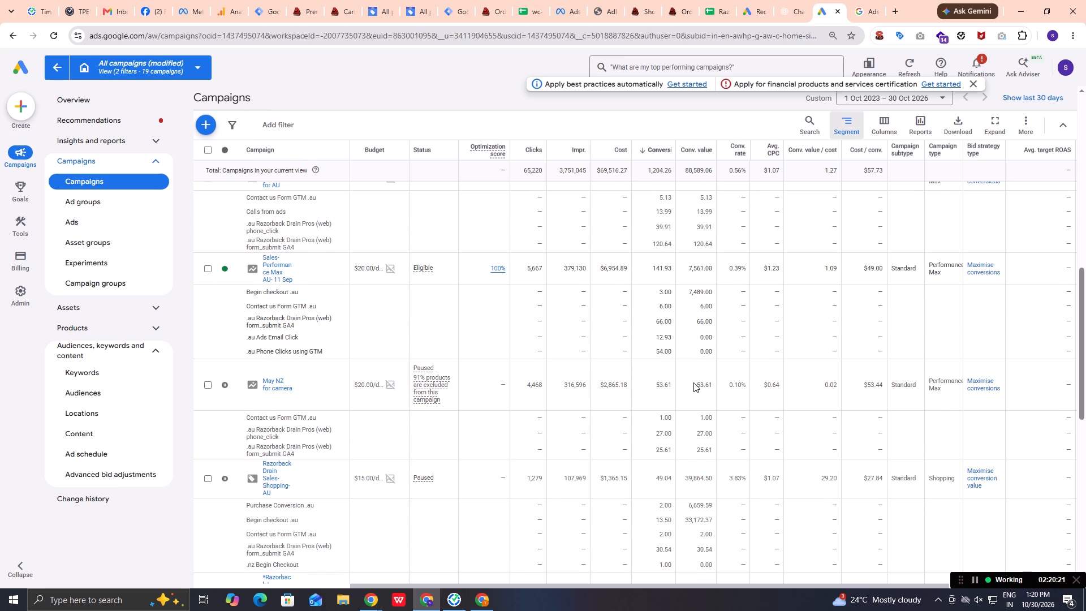
pyautogui.scroll(-1, 693, 382)
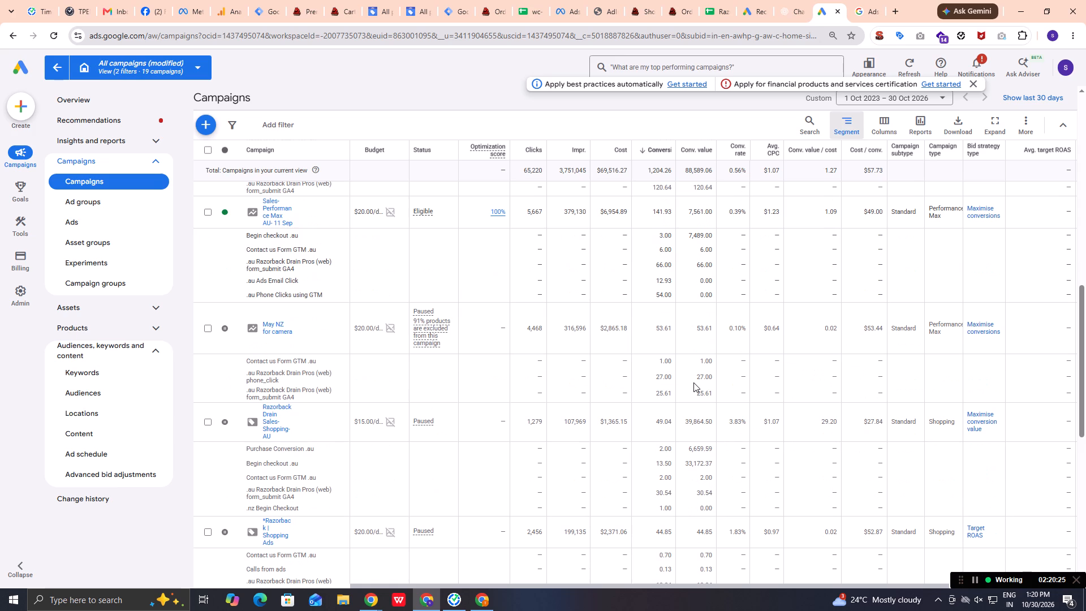
pyautogui.scroll(-1, 693, 382)
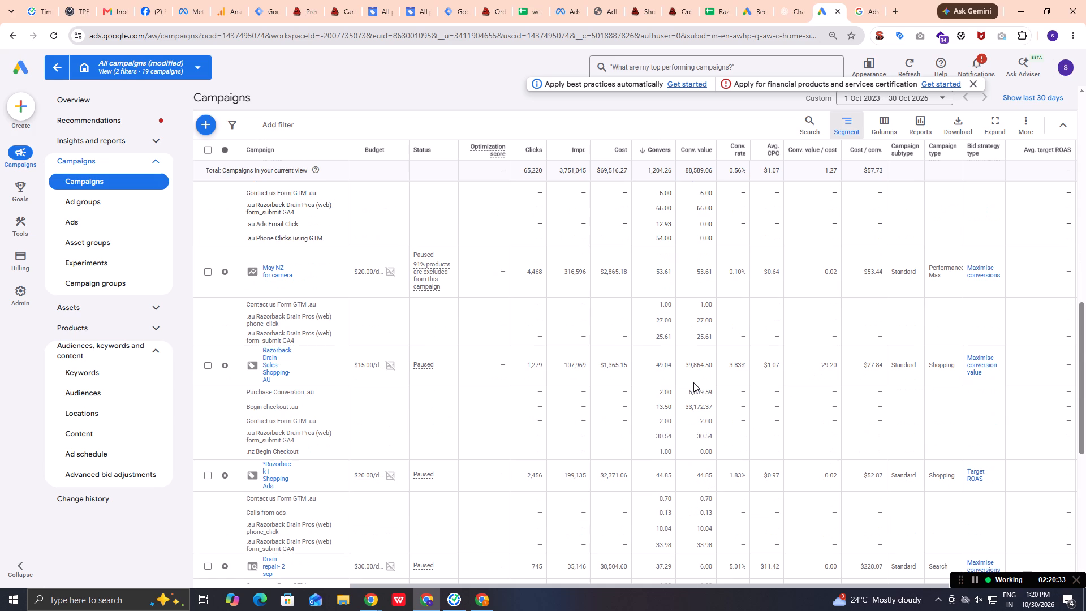
pyautogui.scroll(-4, 693, 382)
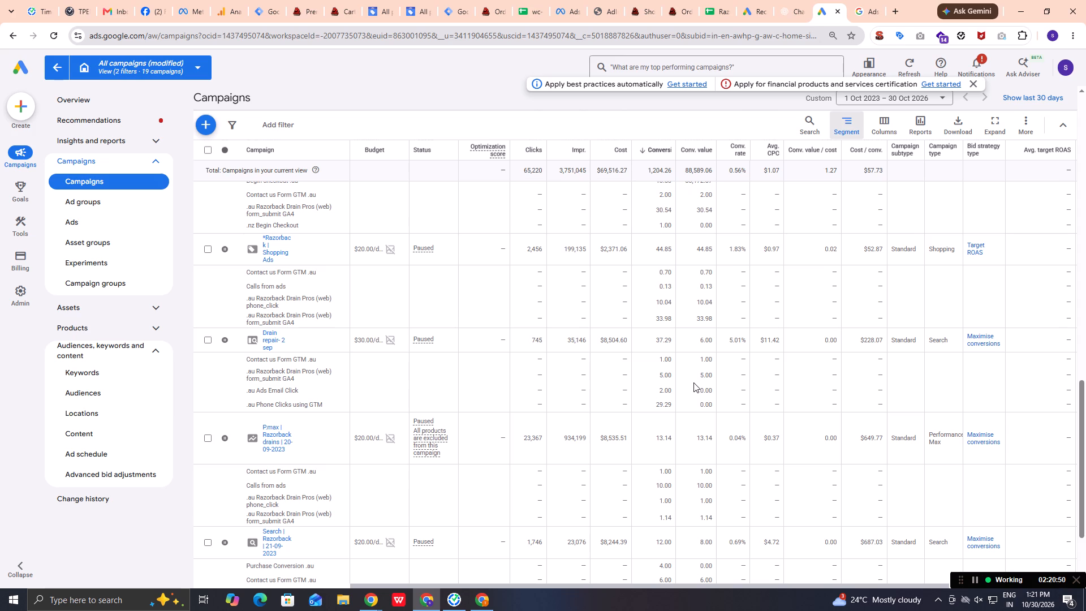
pyautogui.scroll(-1, 693, 382)
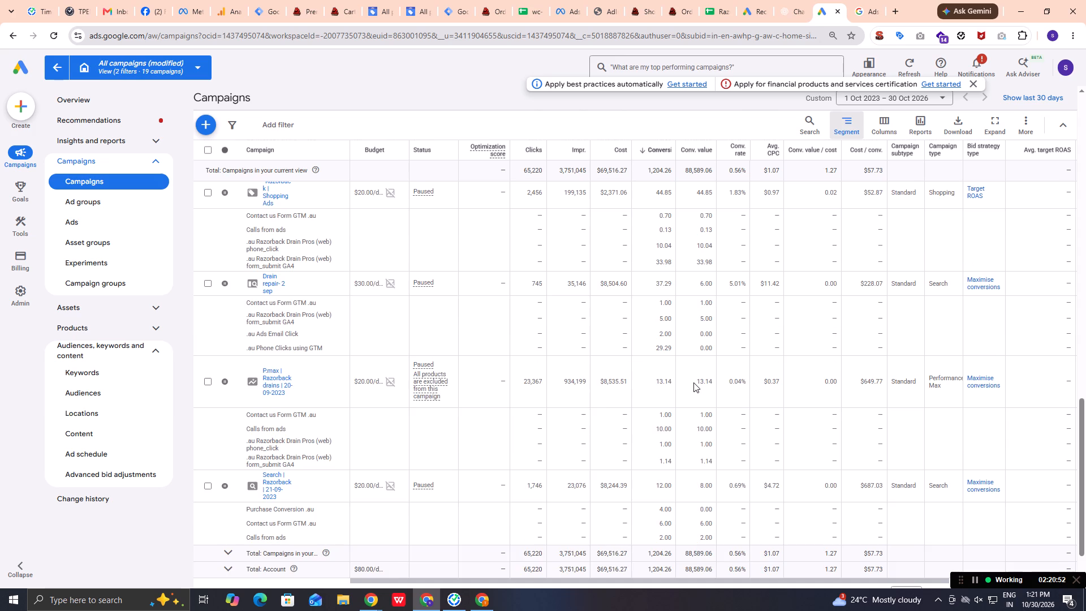
pyautogui.scroll(-1, 693, 382)
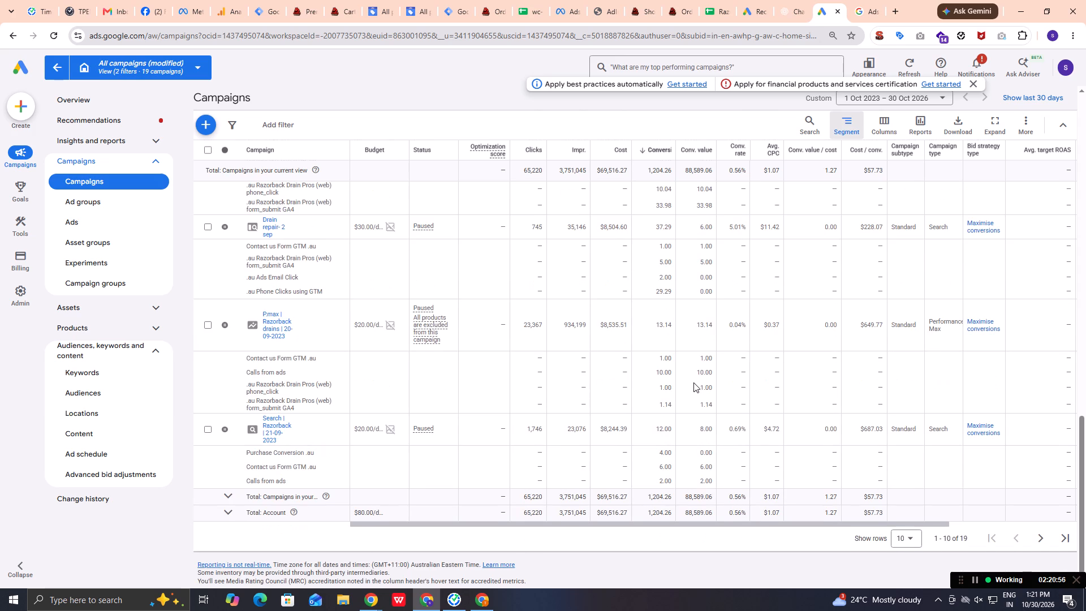
# Increase the number of rows shown per page in the Campaigns table so more campaigns are listed.
pyautogui.scroll(-1, 693, 382)
pyautogui.click(910, 528)
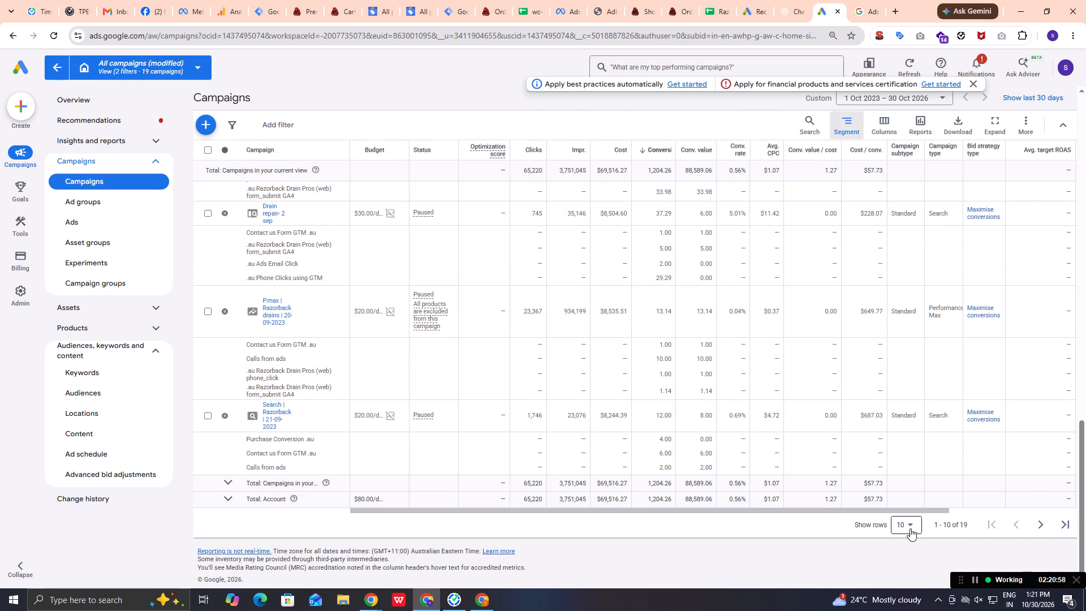
pyautogui.click(907, 515)
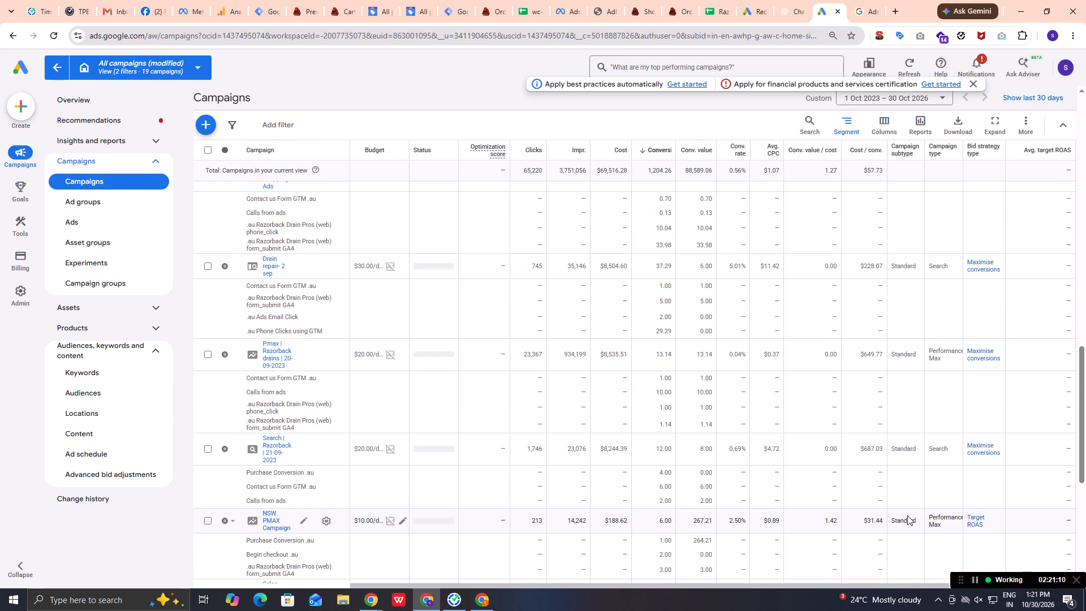
# Check the conversion actions of the lowest-converting campaigns and open the paused Sales-Shopping- nz campaign.
pyautogui.scroll(-1, 907, 515)
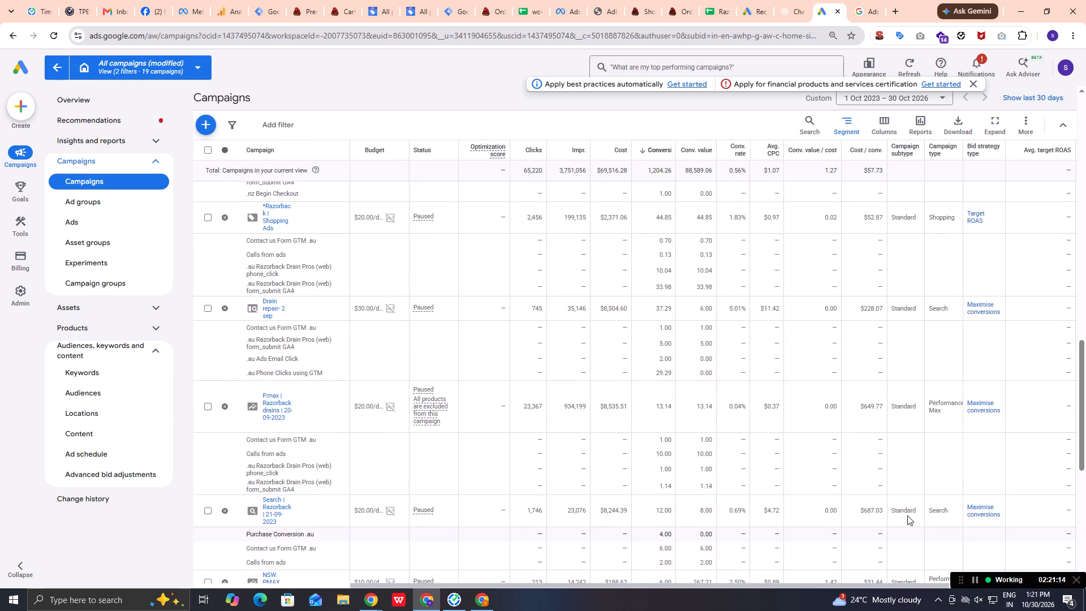
pyautogui.scroll(-2, 907, 515)
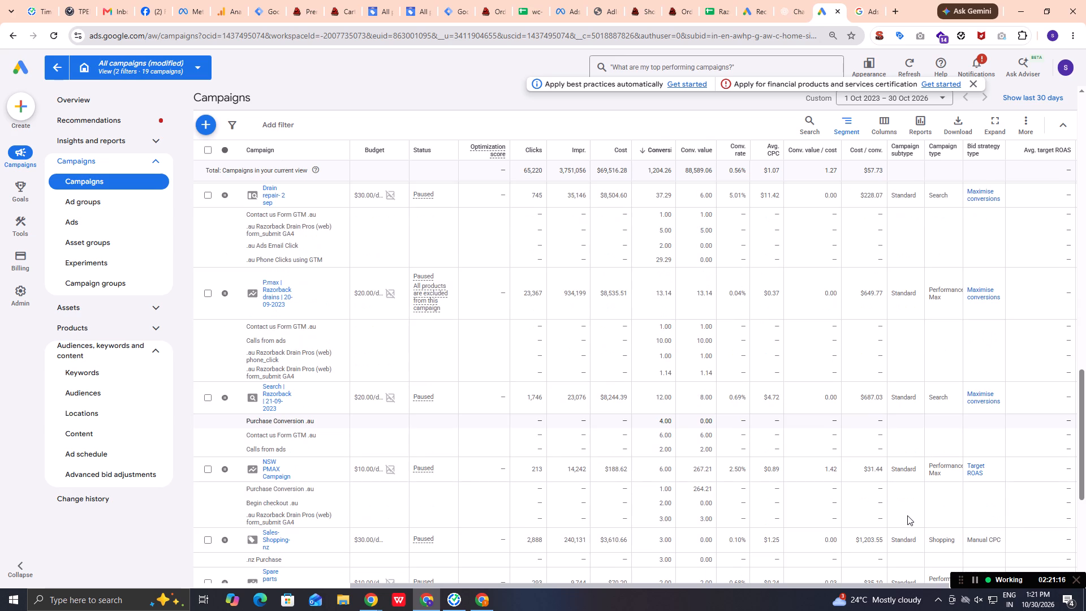
pyautogui.scroll(-2, 907, 515)
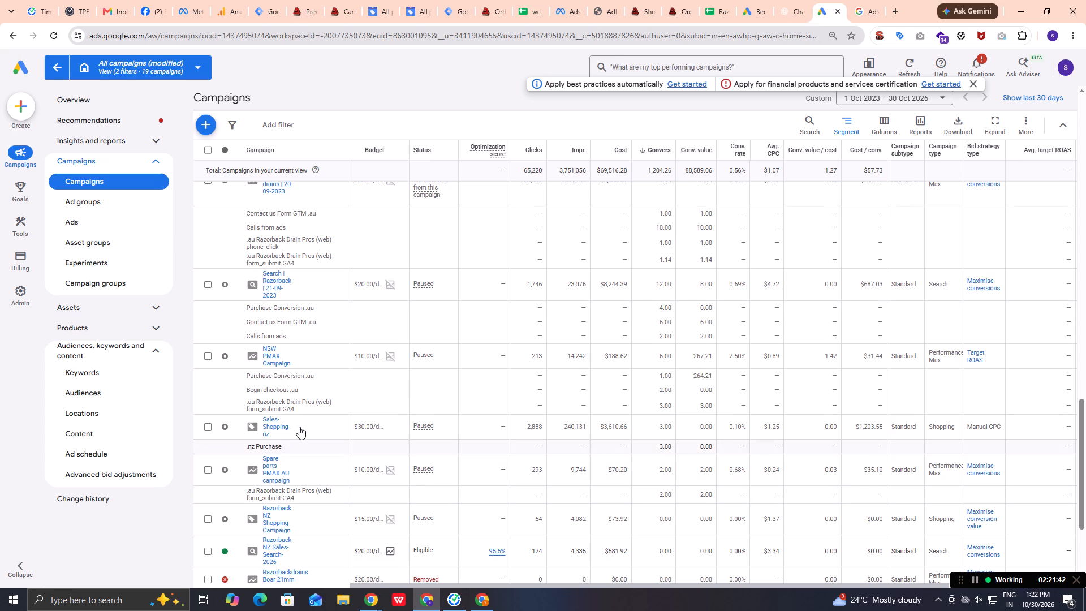
pyautogui.click(269, 429)
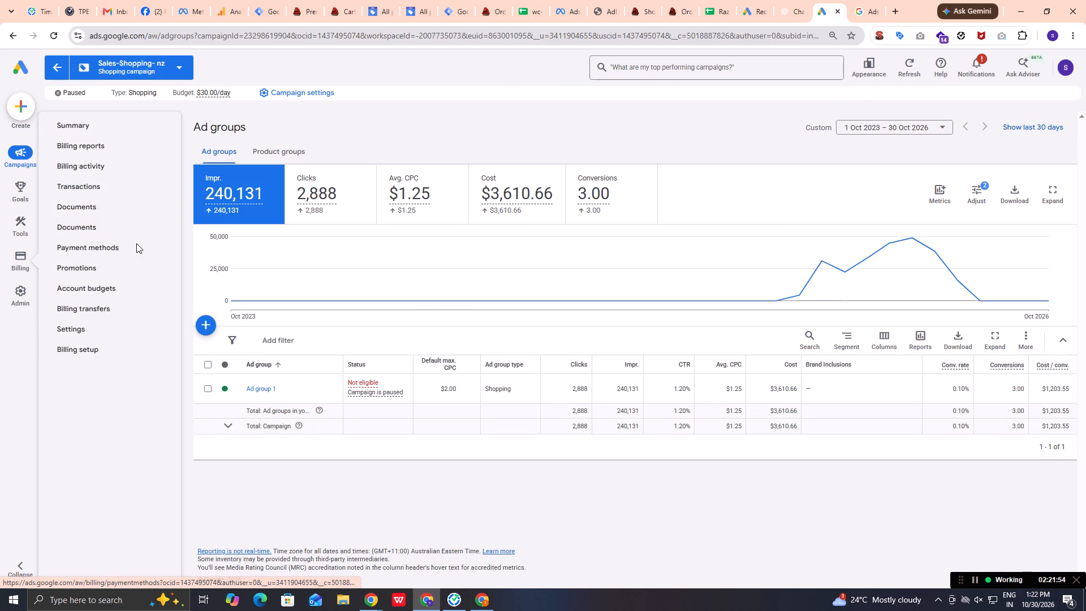
# Review the Sales-Shopping- nz campaign's ads and ad groups, narrowing the Brand Inclusions column in the ad group table.
pyautogui.click(69, 247)
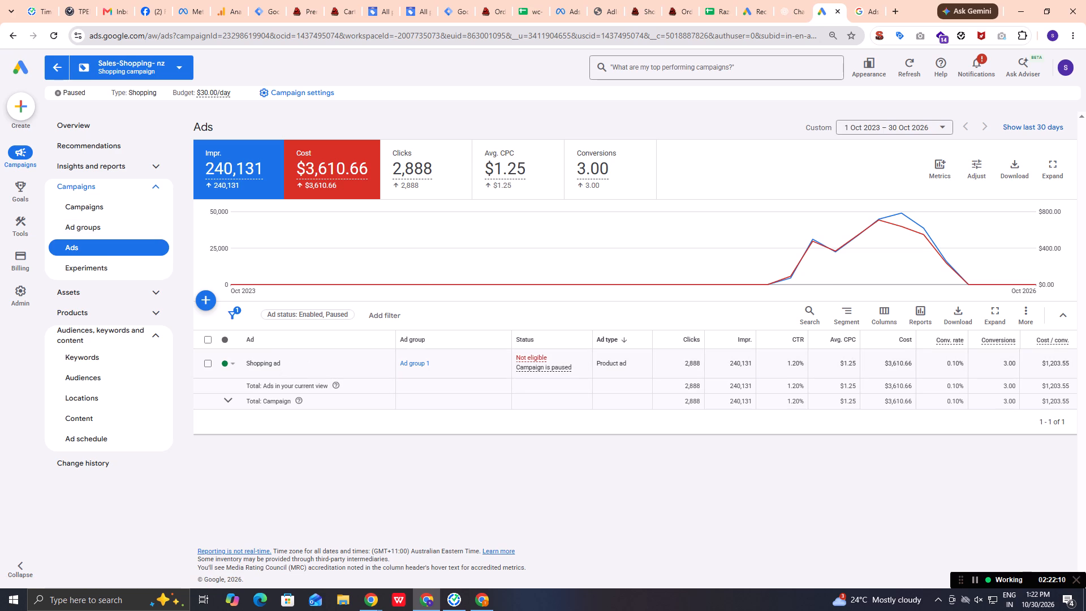
pyautogui.click(96, 229)
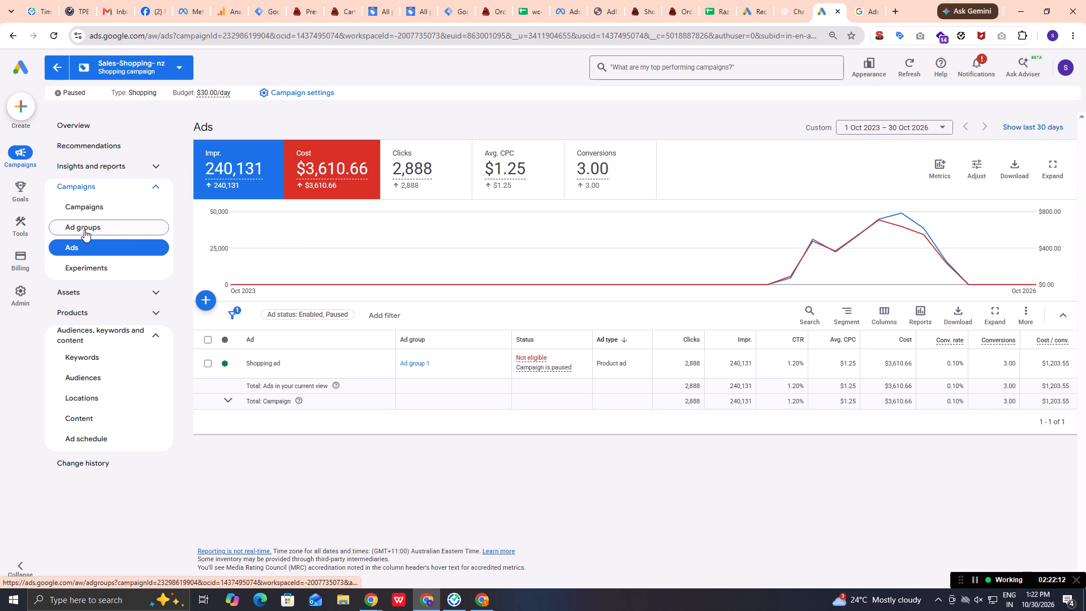
pyautogui.click(84, 230)
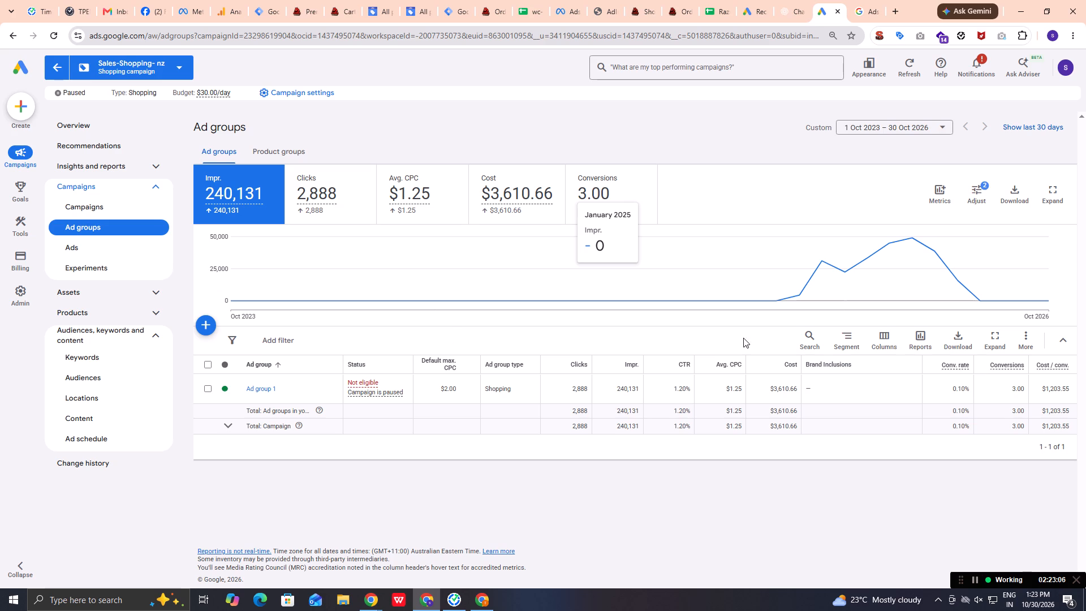
pyautogui.moveTo(924, 364); pyautogui.dragTo(861, 371)
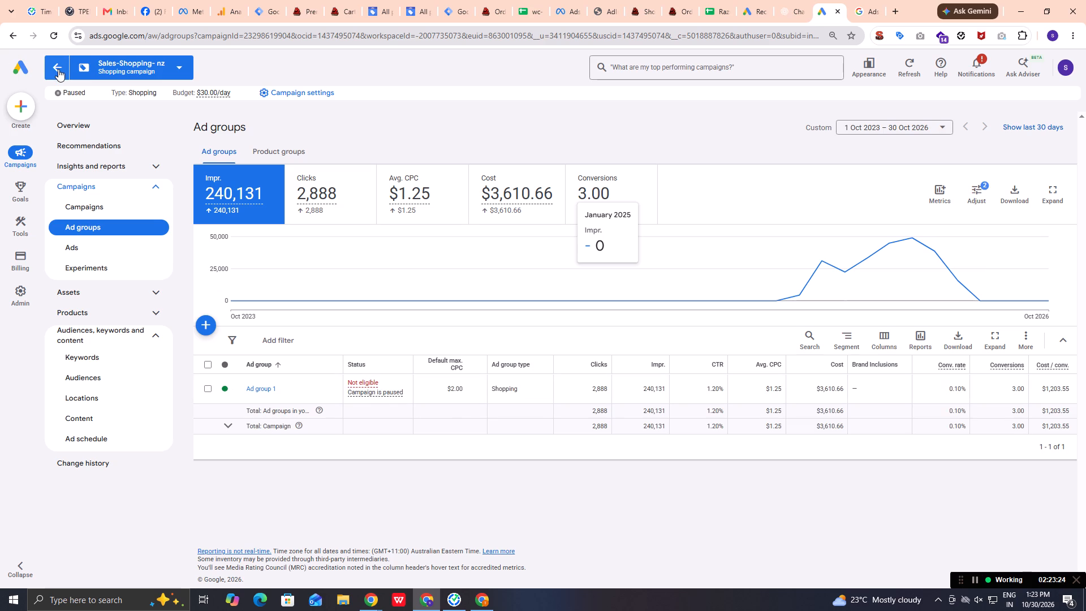
# Open the settings of the Sales-Shopping- nz campaign.
pyautogui.click(84, 206)
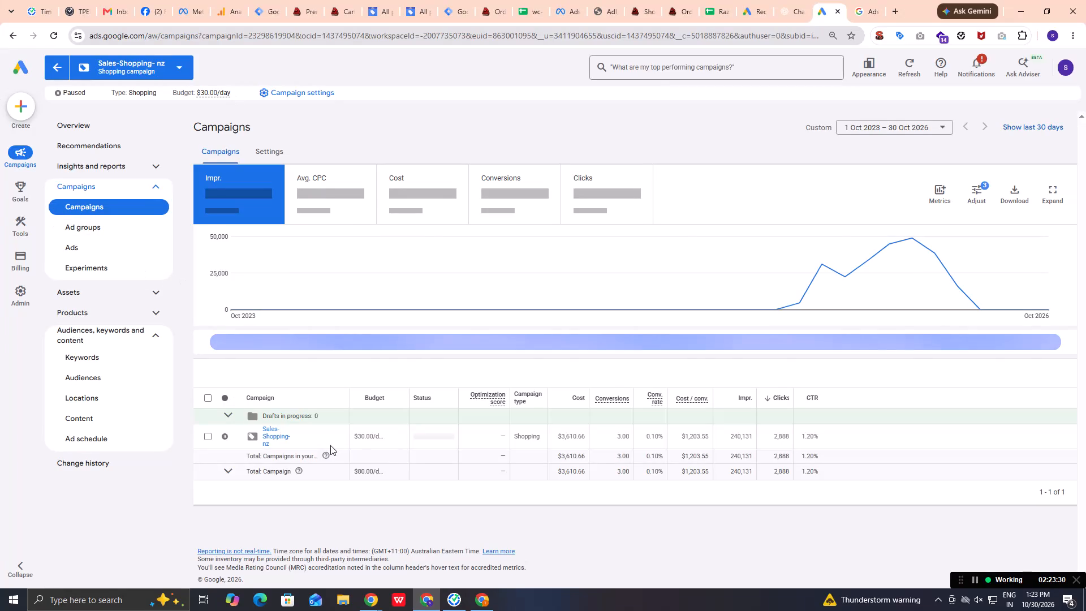
pyautogui.click(326, 437)
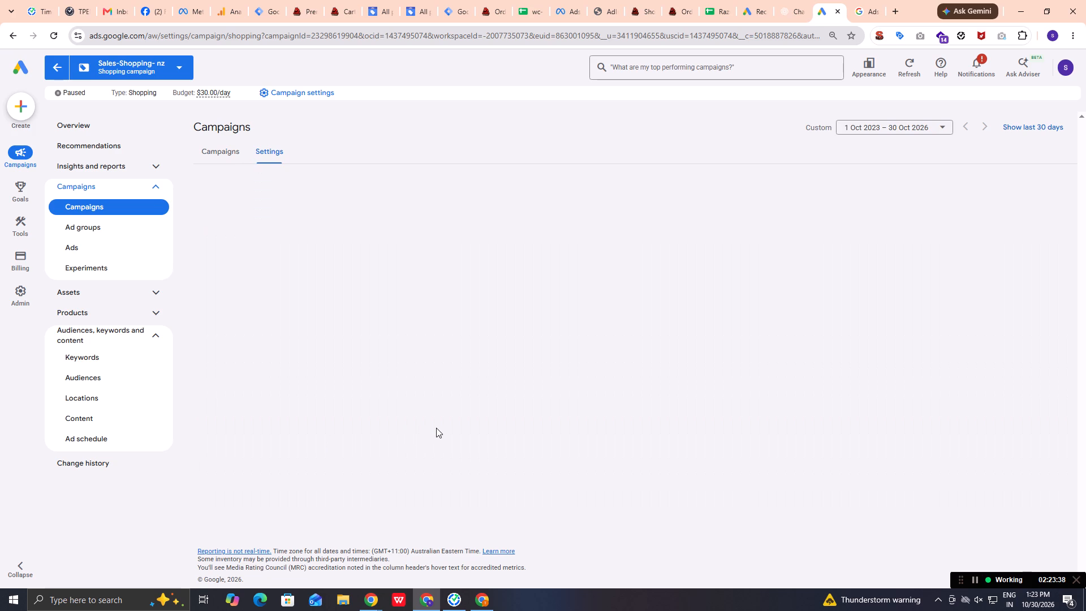
pyautogui.click(226, 150)
pyautogui.click(266, 150)
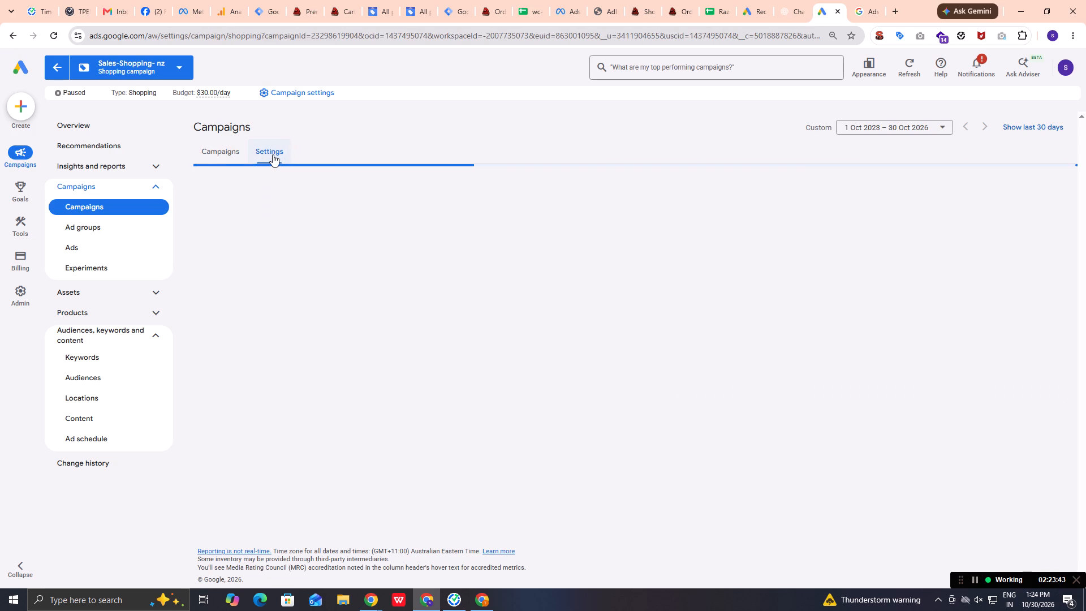
pyautogui.click(273, 154)
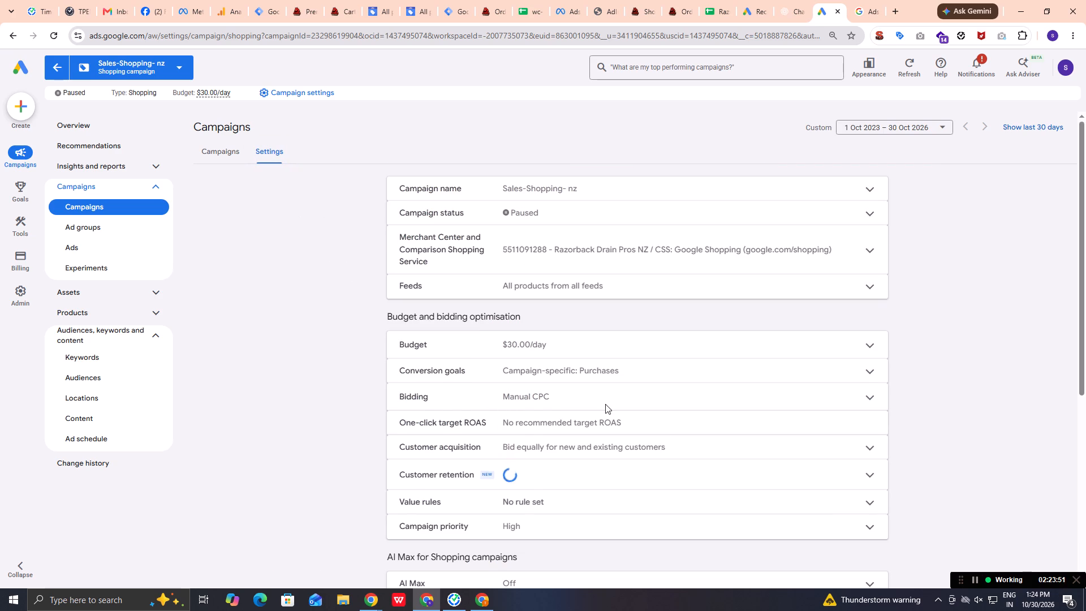
# Check the bid strategy options for Sales-Shopping- nz, cancel without changing the bidding, and look over the remaining campaign settings.
pyautogui.click(605, 404)
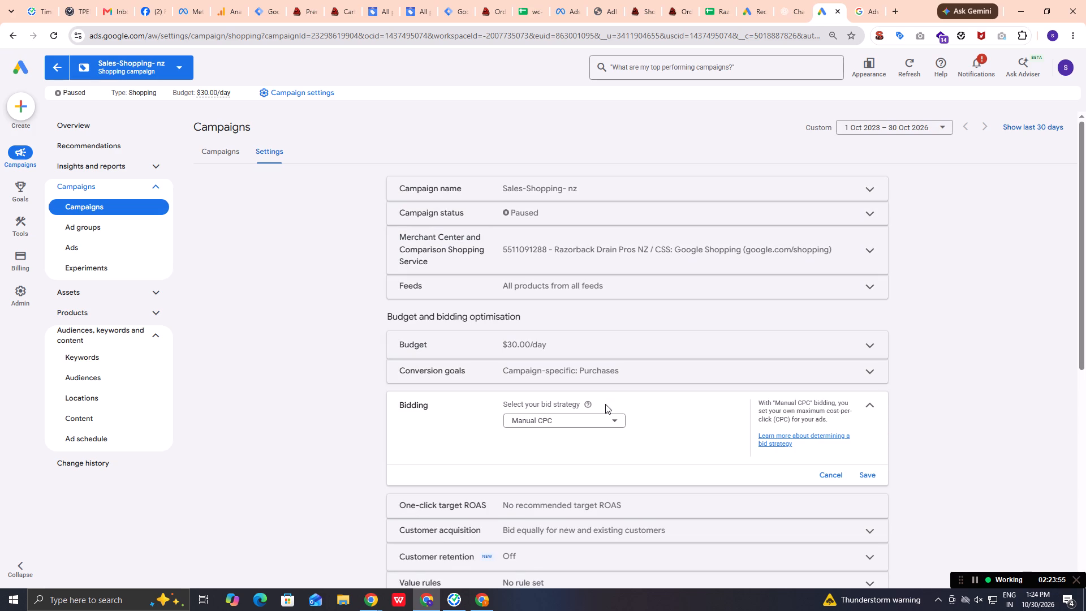
pyautogui.scroll(-1, 605, 404)
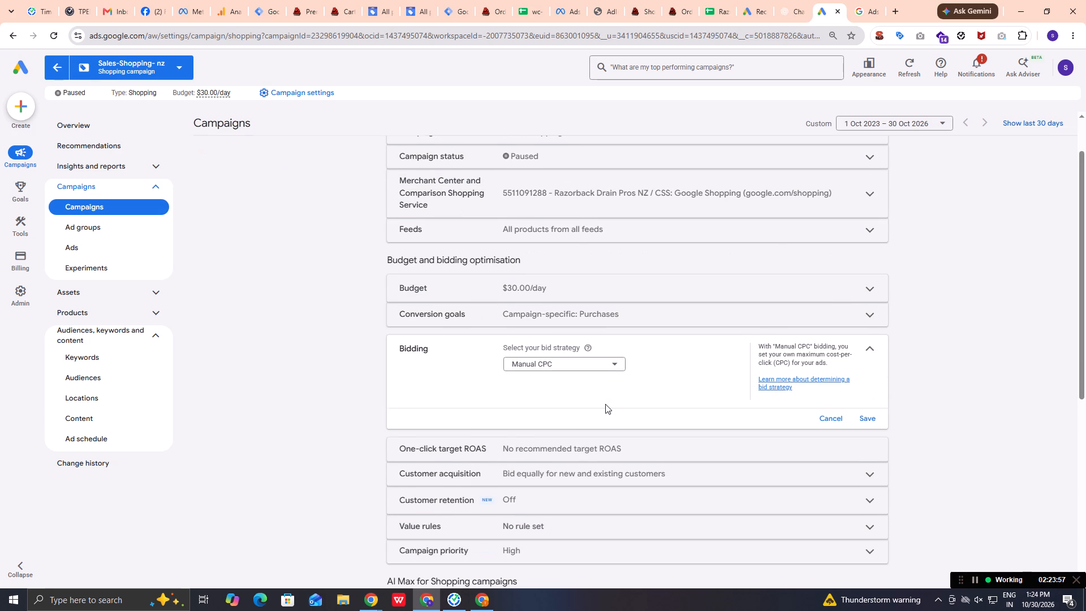
pyautogui.click(585, 452)
pyautogui.click(593, 363)
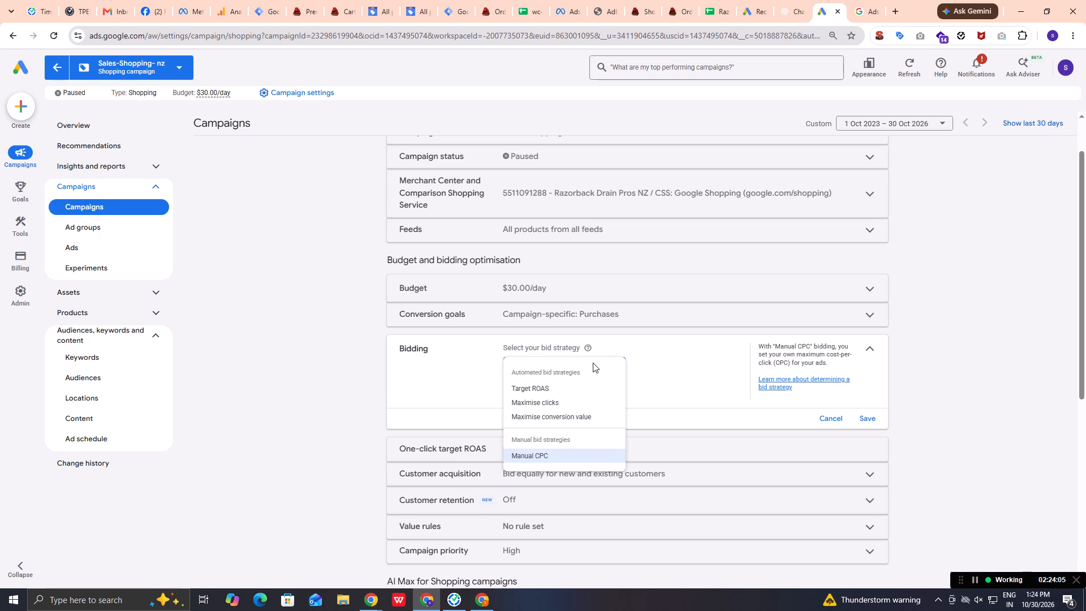
pyautogui.click(827, 423)
pyautogui.scroll(-4, 635, 444)
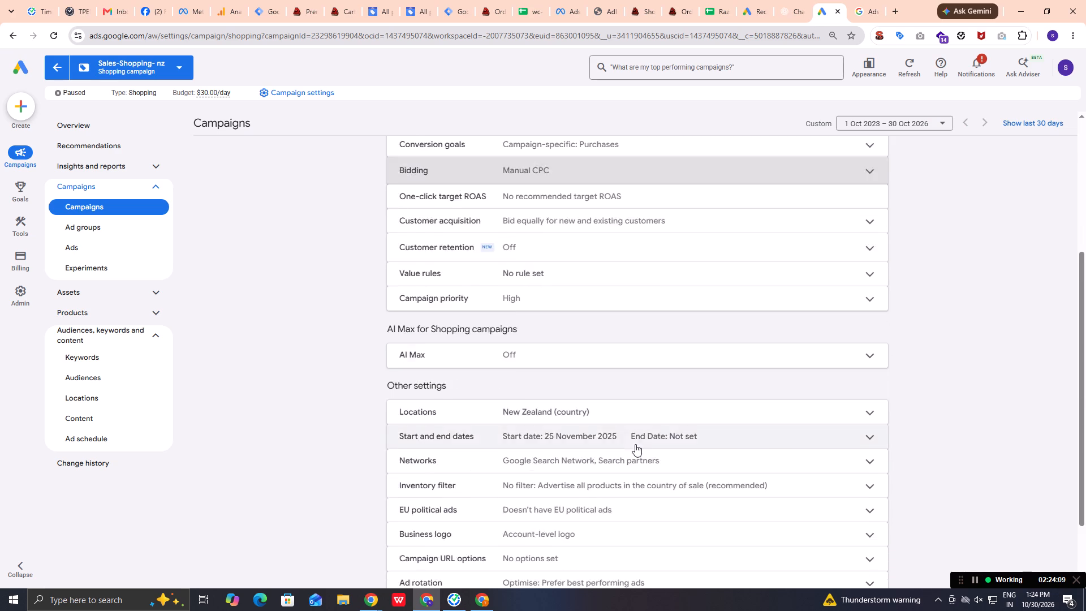
# Return from the Sales-Shopping- nz settings to the account-wide Campaigns table.
pyautogui.click(50, 66)
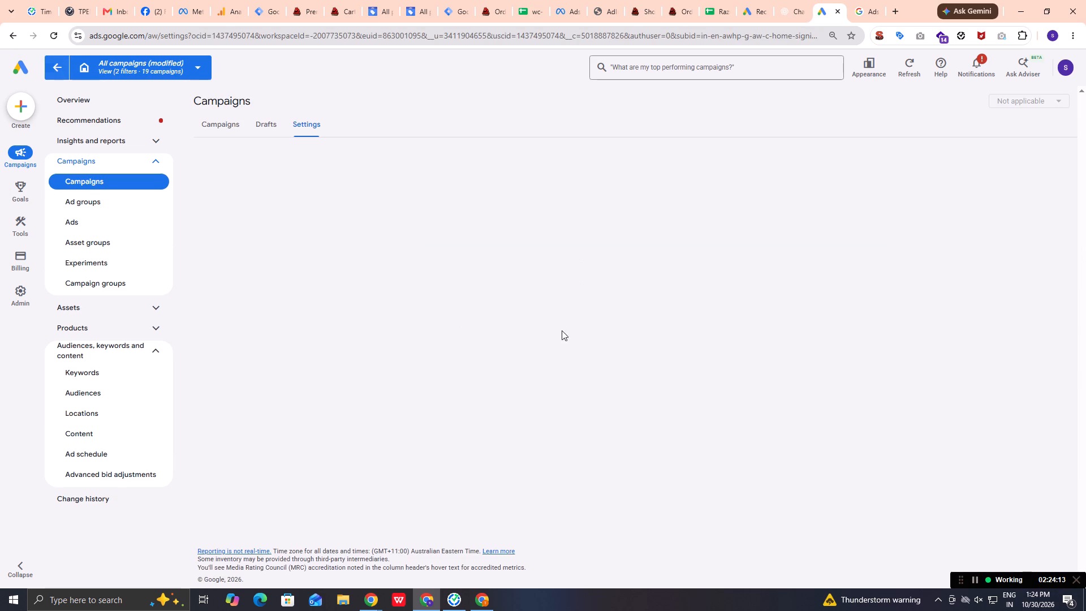
pyautogui.click(230, 124)
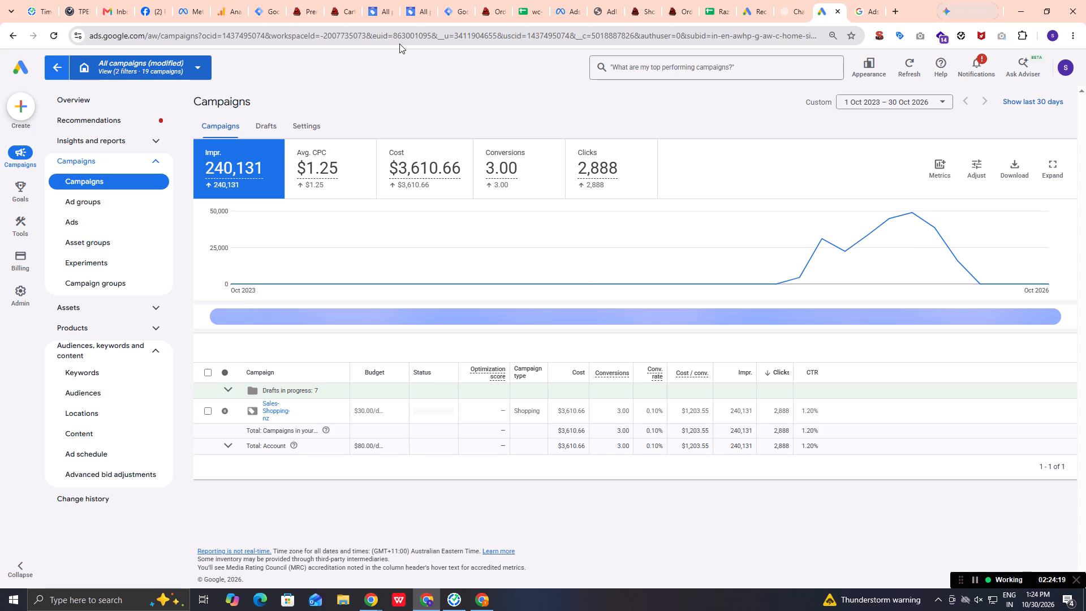
pyautogui.click(65, 65)
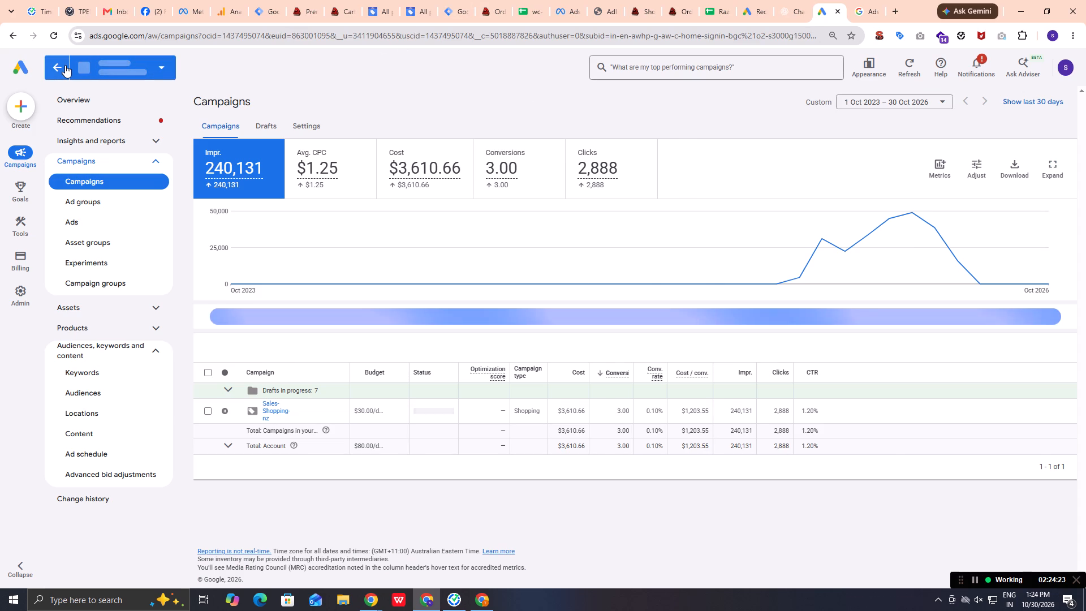
# Examine the conversion action breakdown of the campaigns from Sales-Performance PMax NZ- 11 Sep down to Razorback NZ Sales-Search-2026.
pyautogui.scroll(-2, 420, 444)
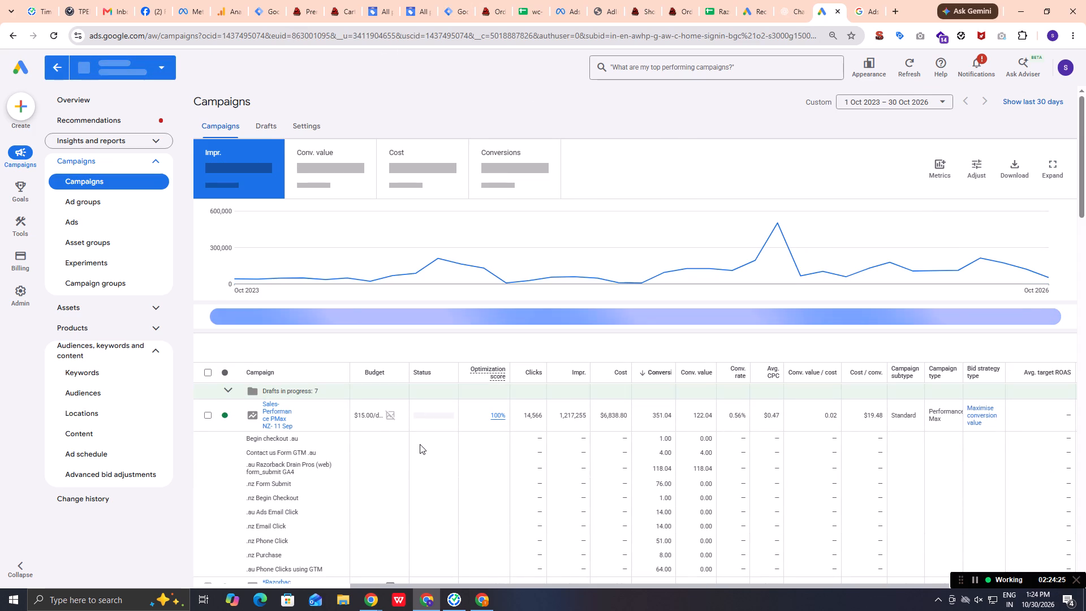
pyautogui.scroll(-1, 420, 444)
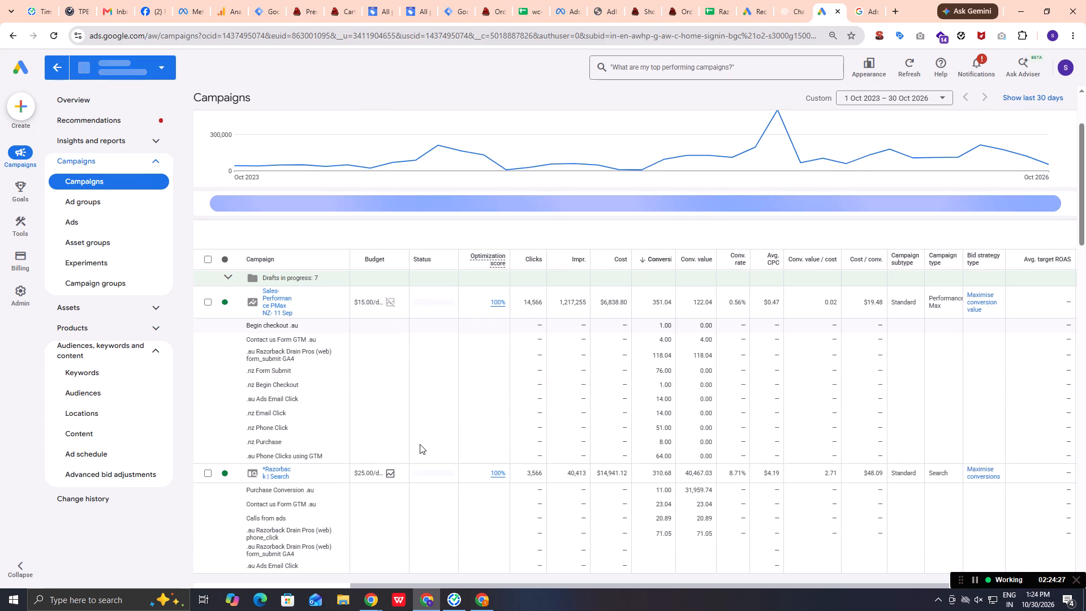
pyautogui.scroll(-3, 420, 444)
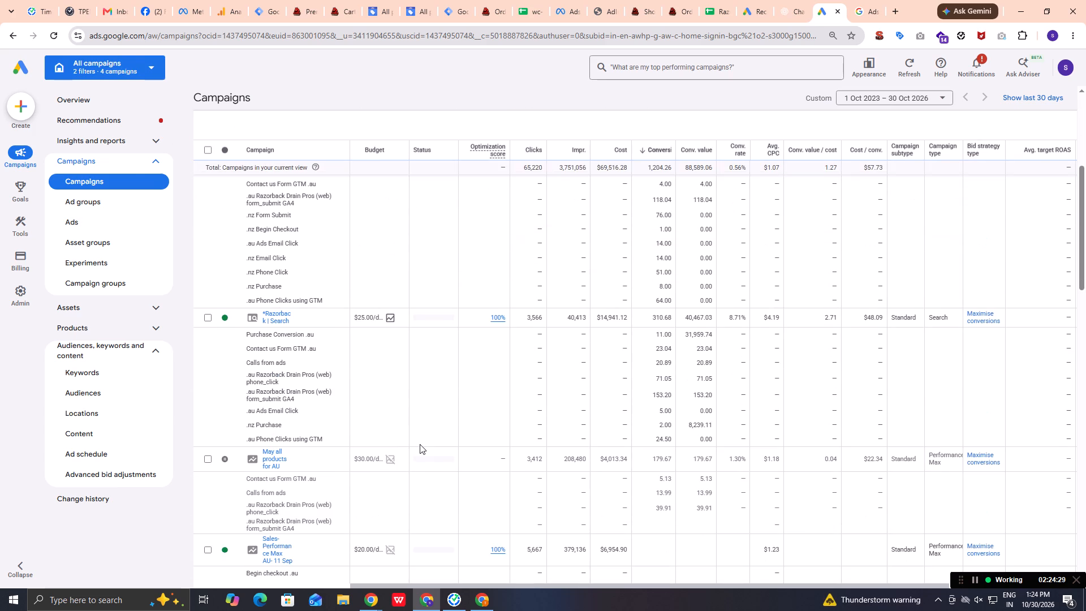
pyautogui.scroll(-1, 420, 444)
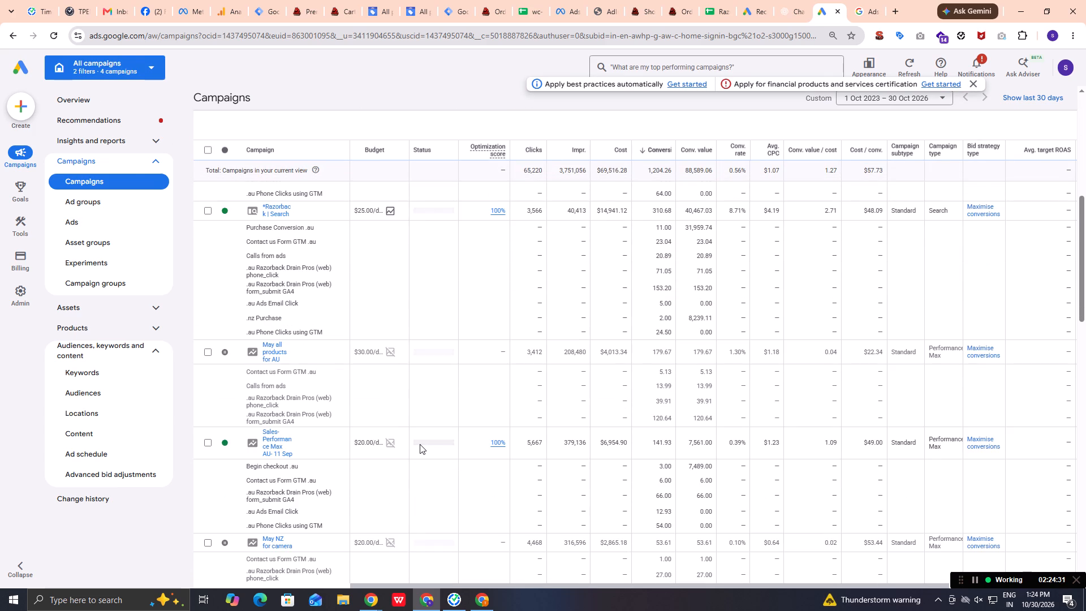
pyautogui.scroll(1, 420, 444)
pyautogui.scroll(-2, 420, 444)
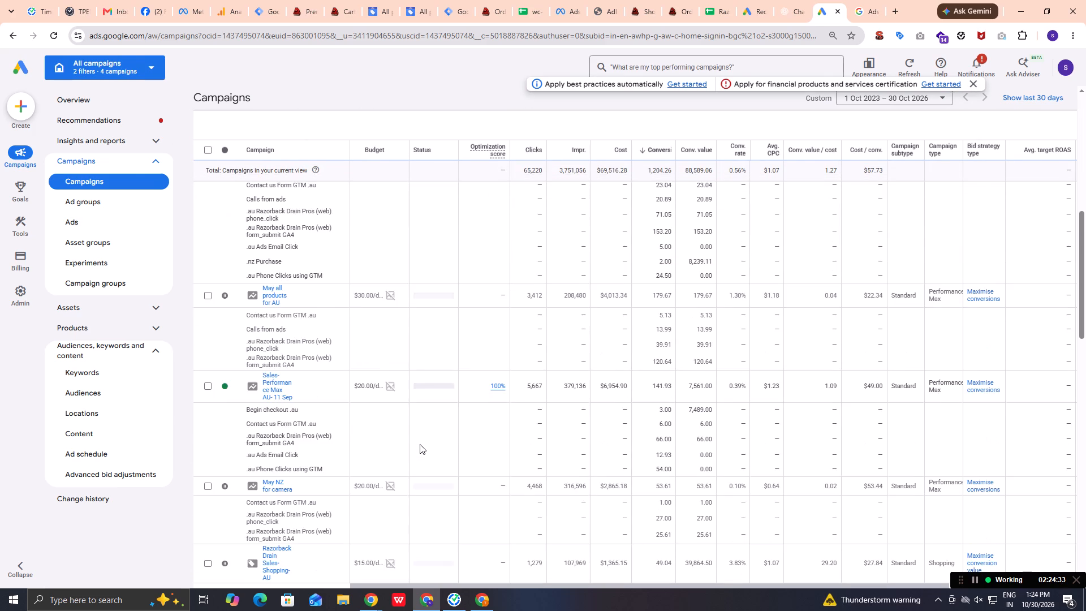
pyautogui.scroll(-5, 420, 444)
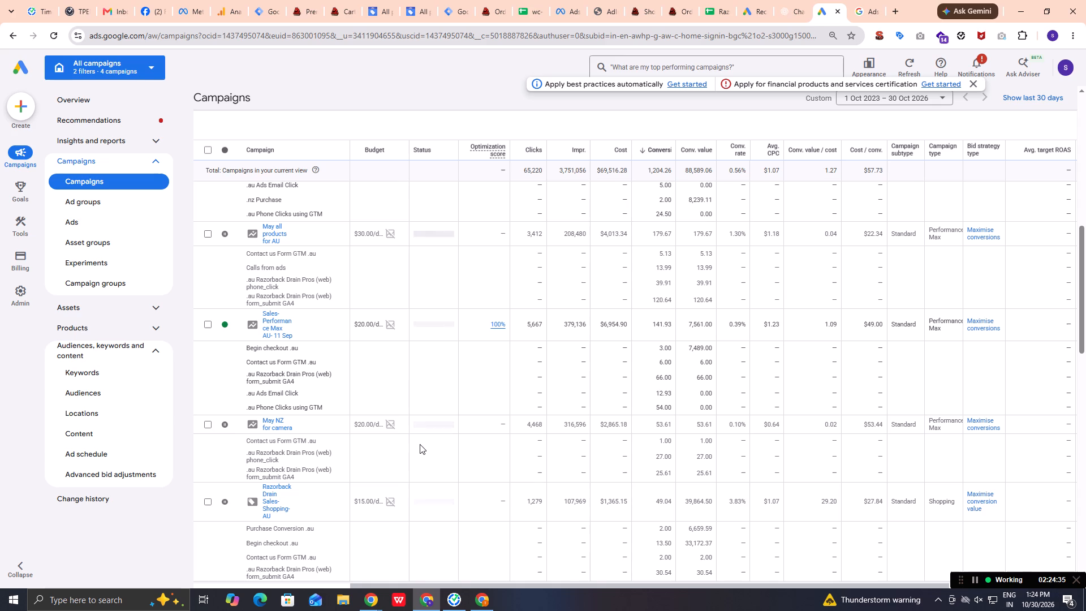
pyautogui.scroll(1, 420, 444)
pyautogui.scroll(-3, 420, 444)
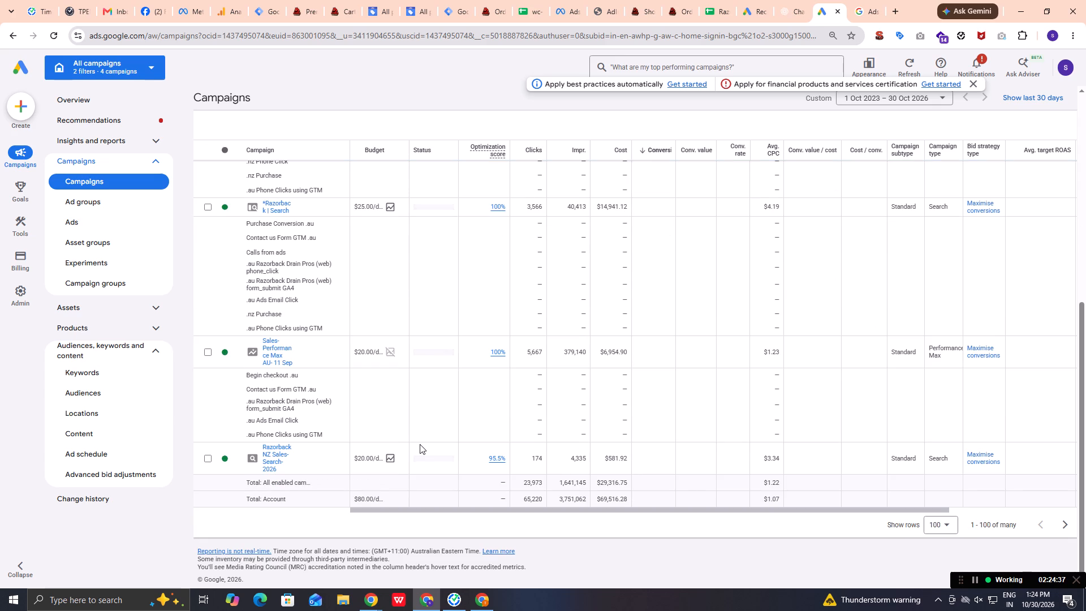
pyautogui.scroll(1, 420, 444)
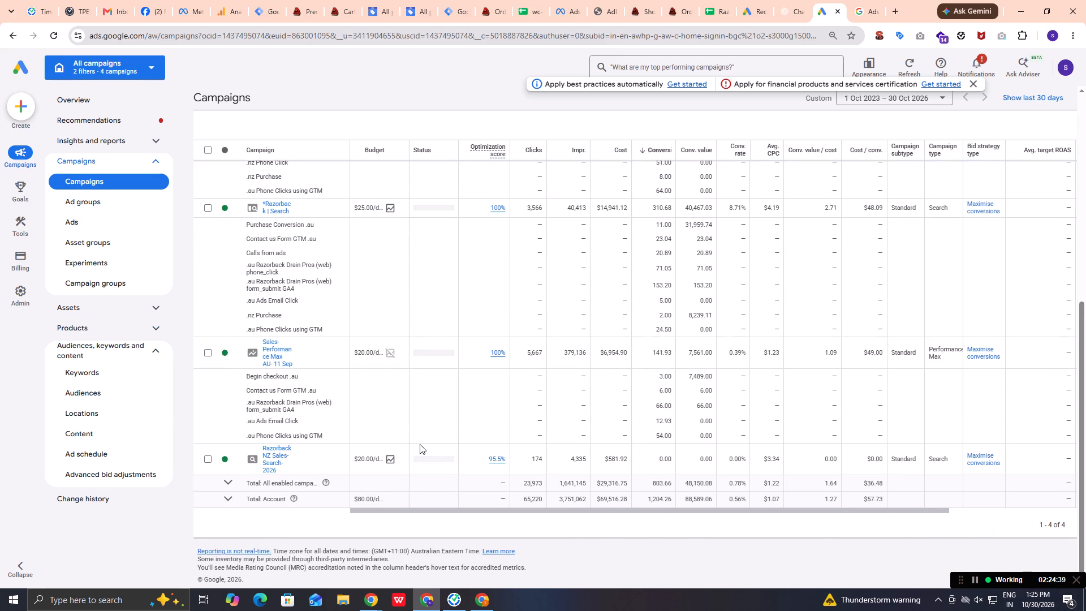
pyautogui.scroll(2, 420, 444)
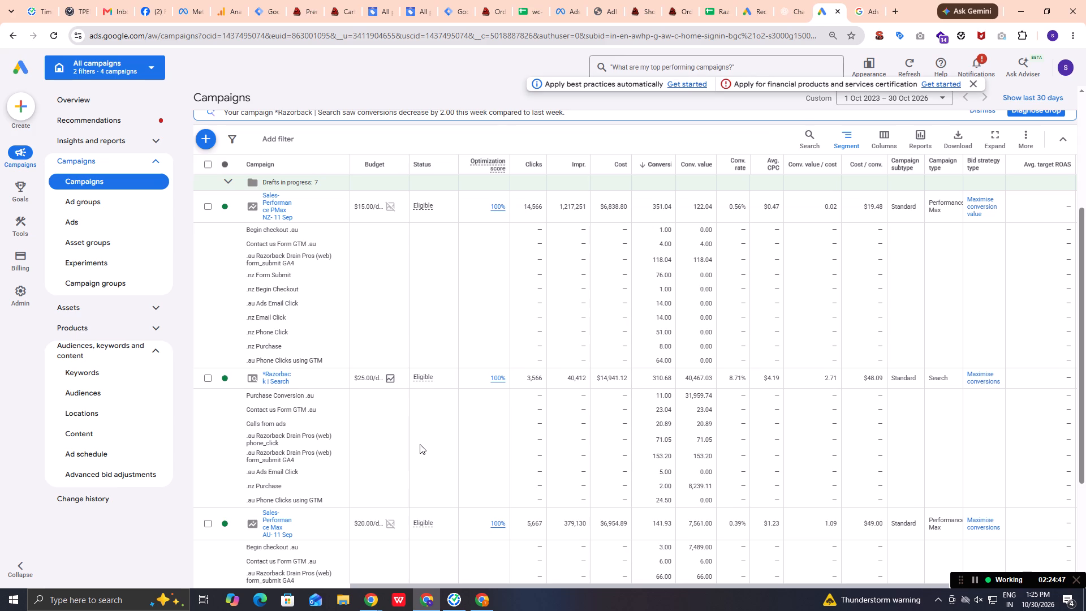
pyautogui.scroll(-5, 420, 444)
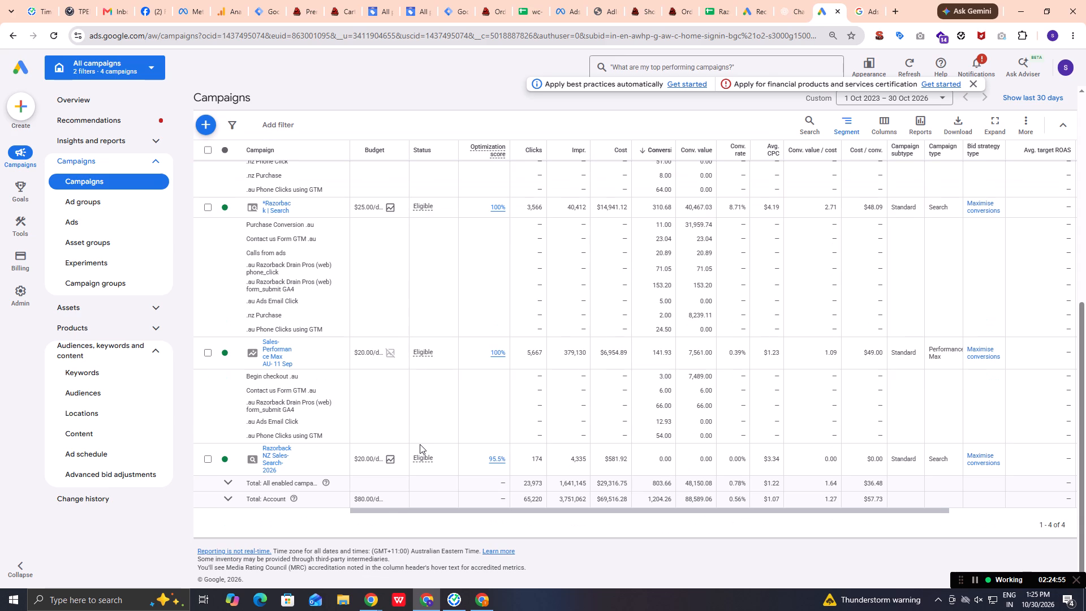
pyautogui.scroll(1, 420, 444)
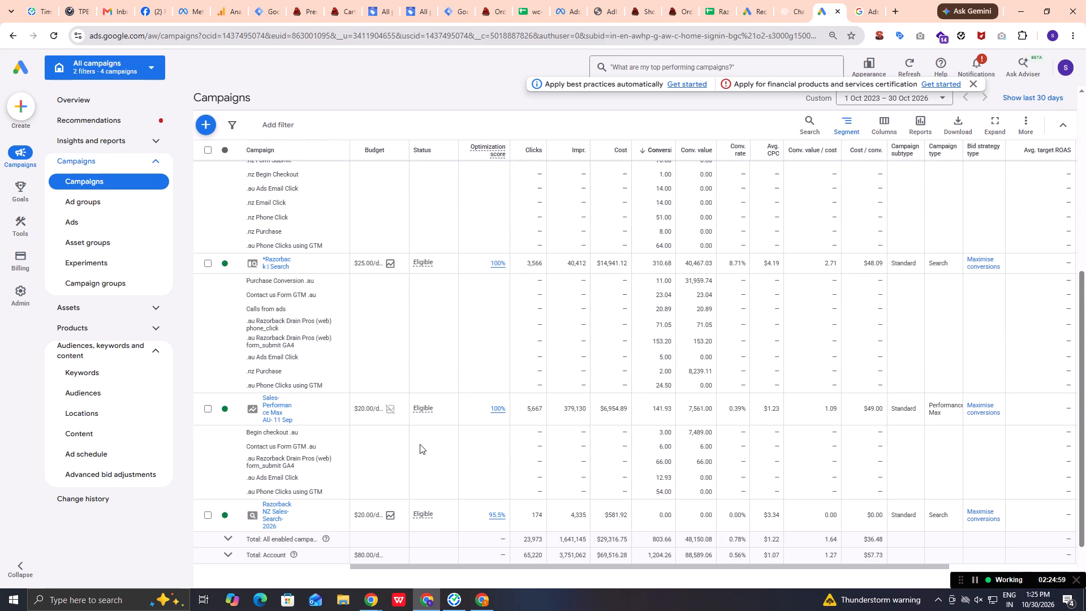
pyautogui.scroll(1, 420, 444)
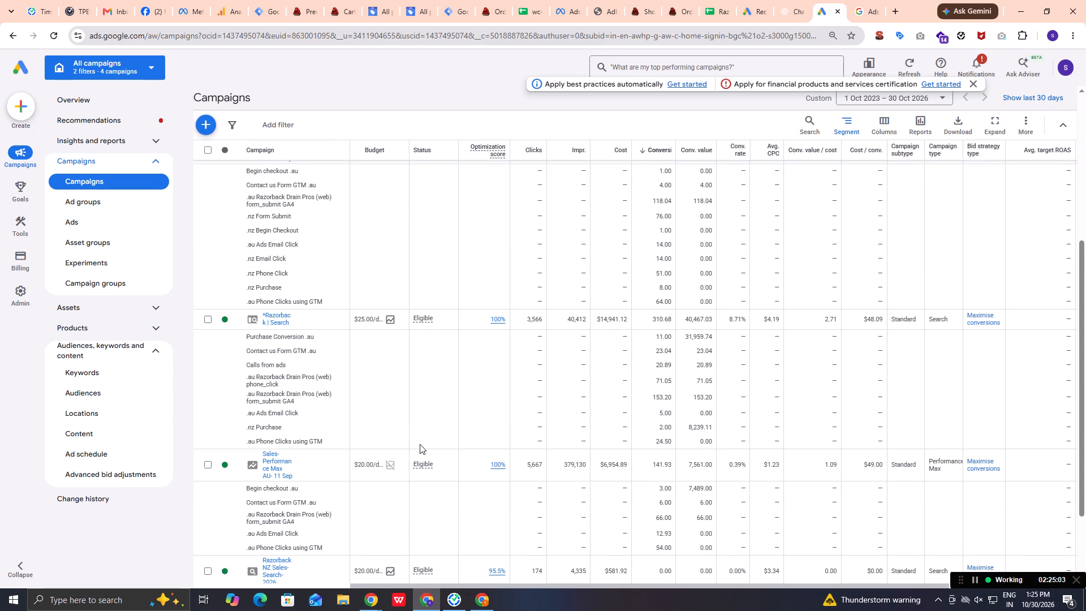
pyautogui.scroll(2, 420, 444)
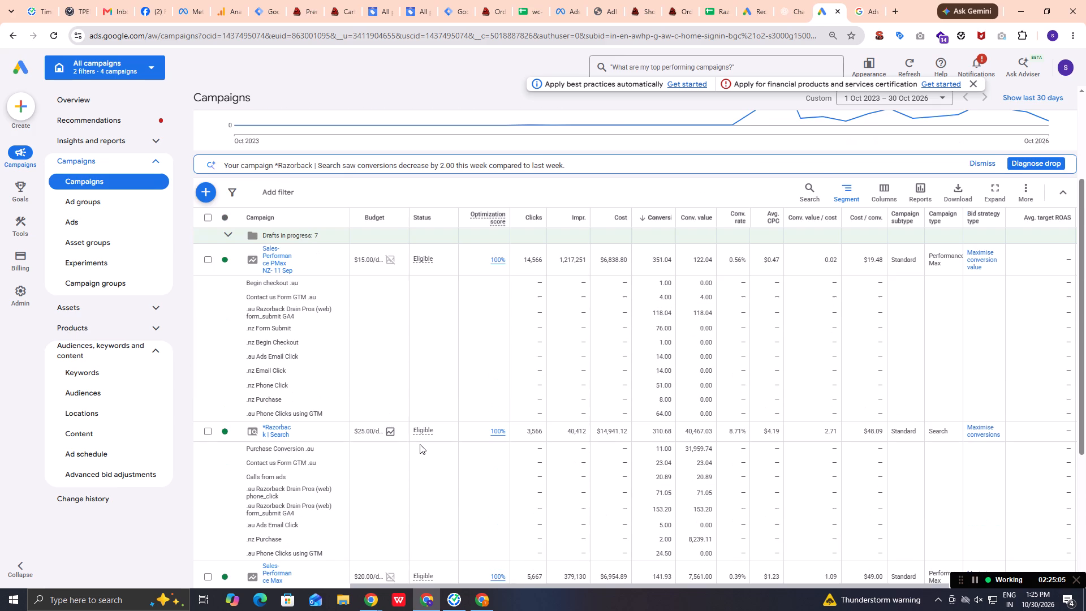
# Set the campaign status filter of the All campaigns view to All and apply the view.
pyautogui.scroll(1, 420, 444)
pyautogui.click(114, 66)
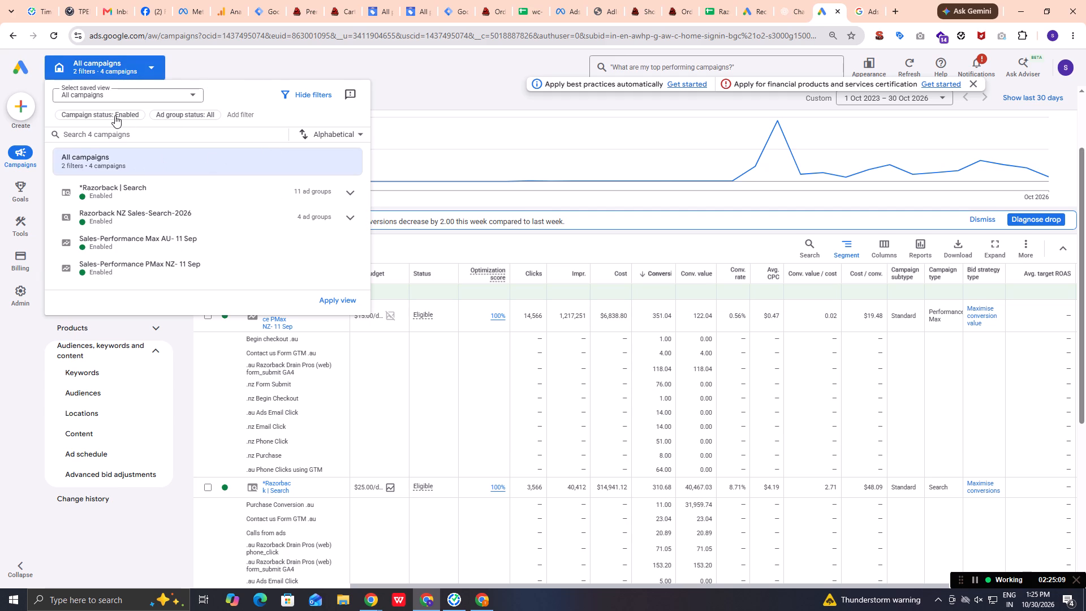
pyautogui.click(113, 115)
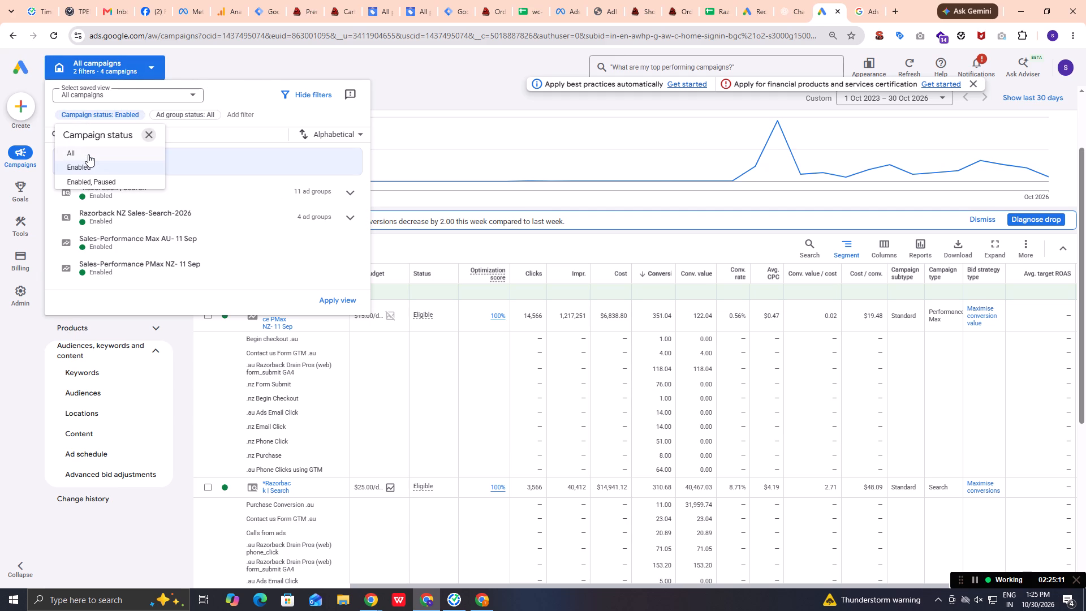
pyautogui.click(88, 150)
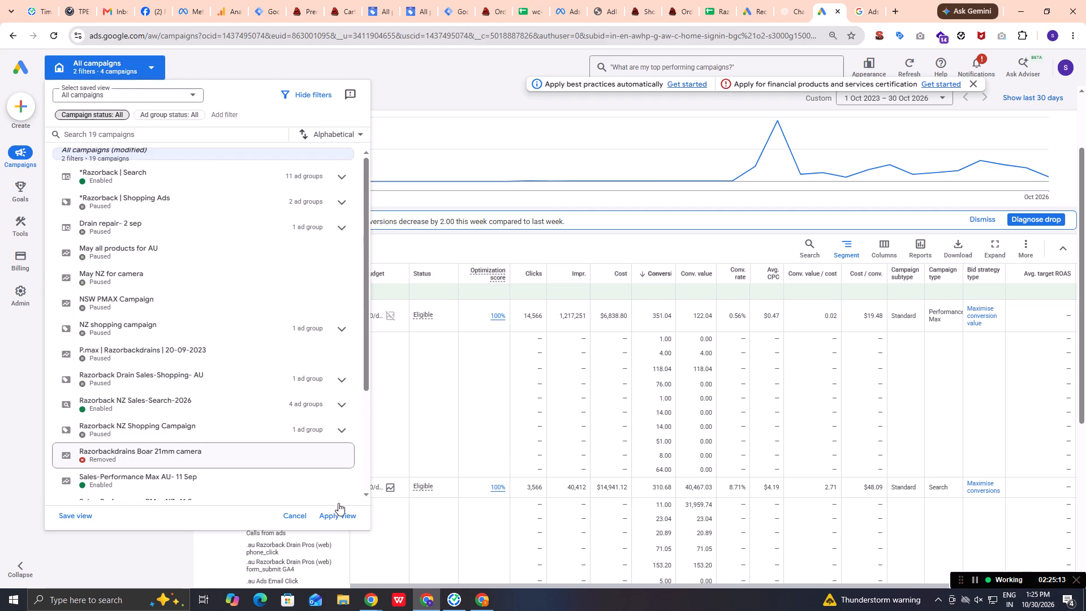
pyautogui.click(335, 520)
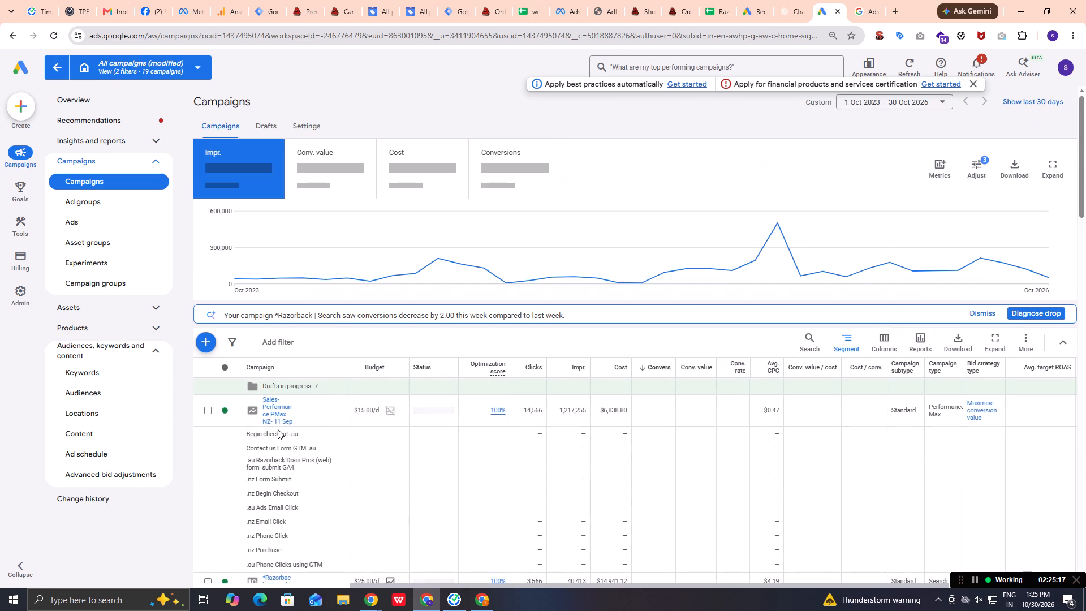
# Skim the all-status campaigns table with its conversion action rows down to Search | Razorback | 21-09-2023, ending at the account summary.
pyautogui.scroll(-3, 278, 429)
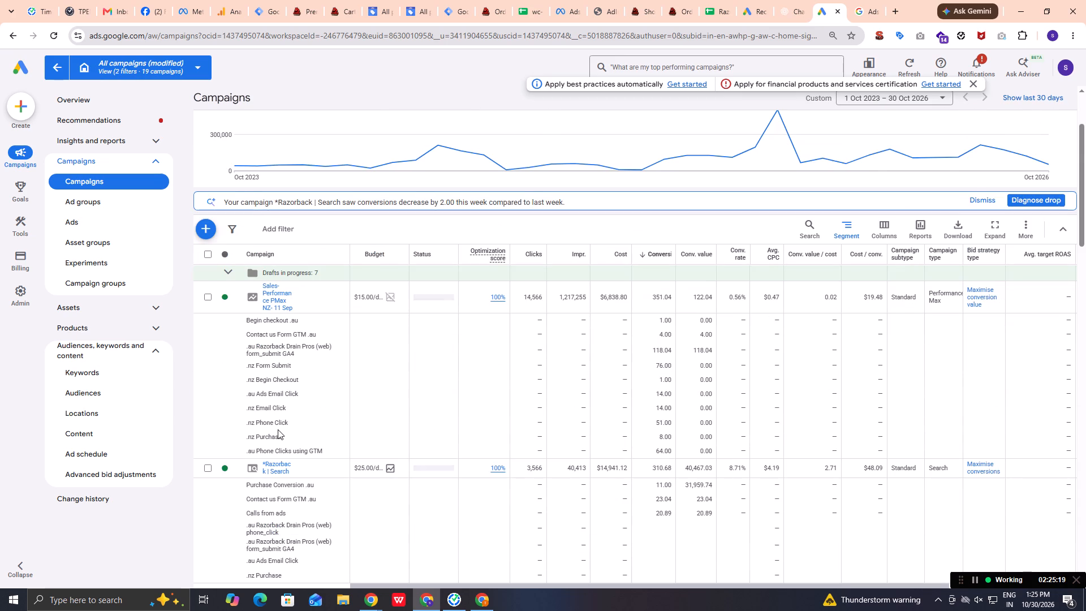
pyautogui.scroll(-3, 278, 429)
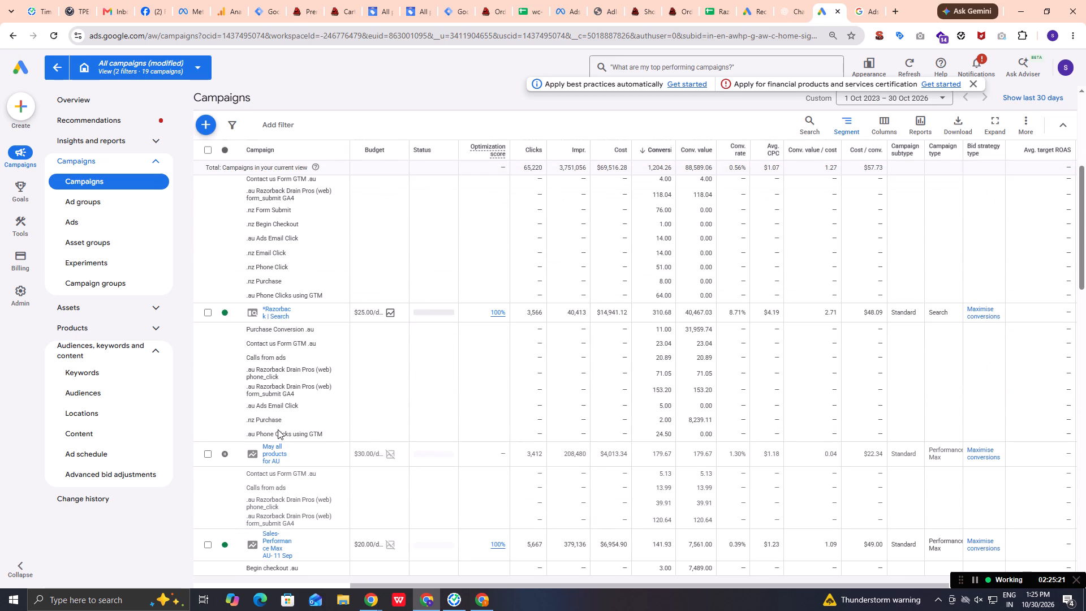
pyautogui.scroll(-7, 278, 429)
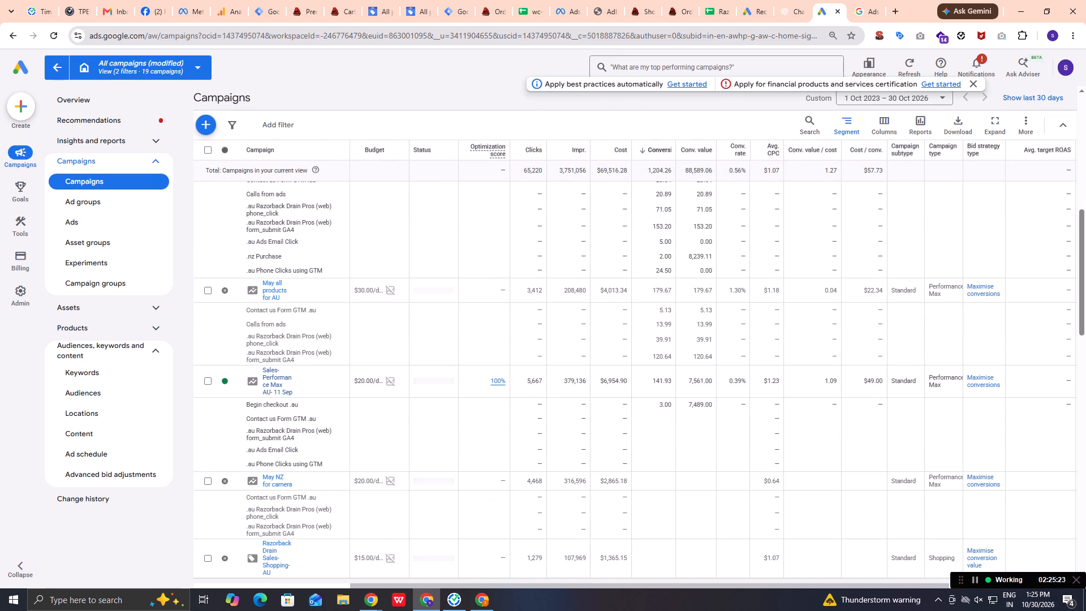
pyautogui.scroll(-2, 278, 429)
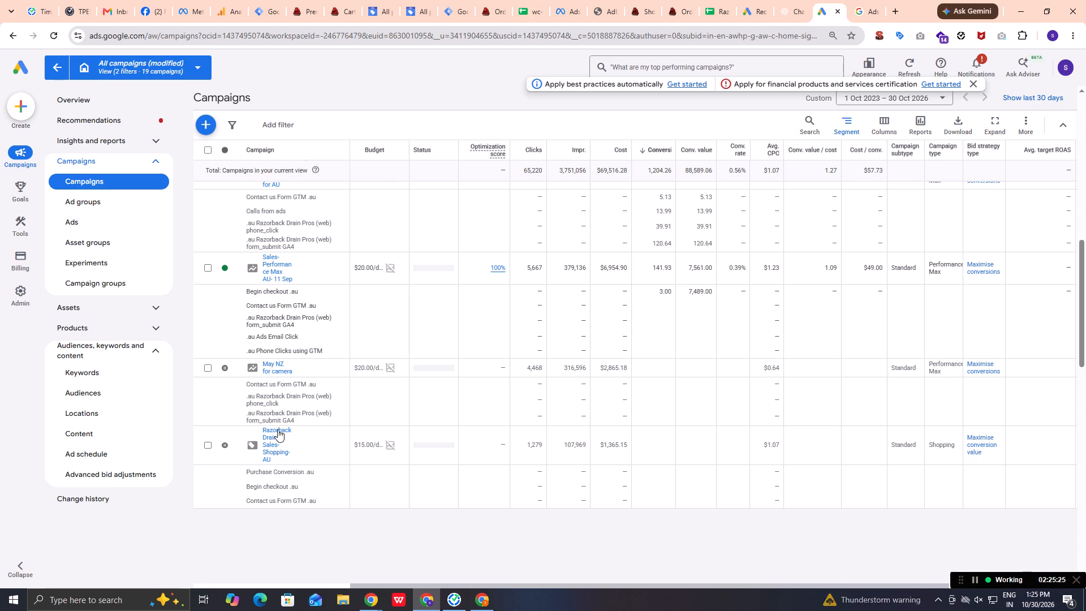
pyautogui.scroll(-1, 278, 429)
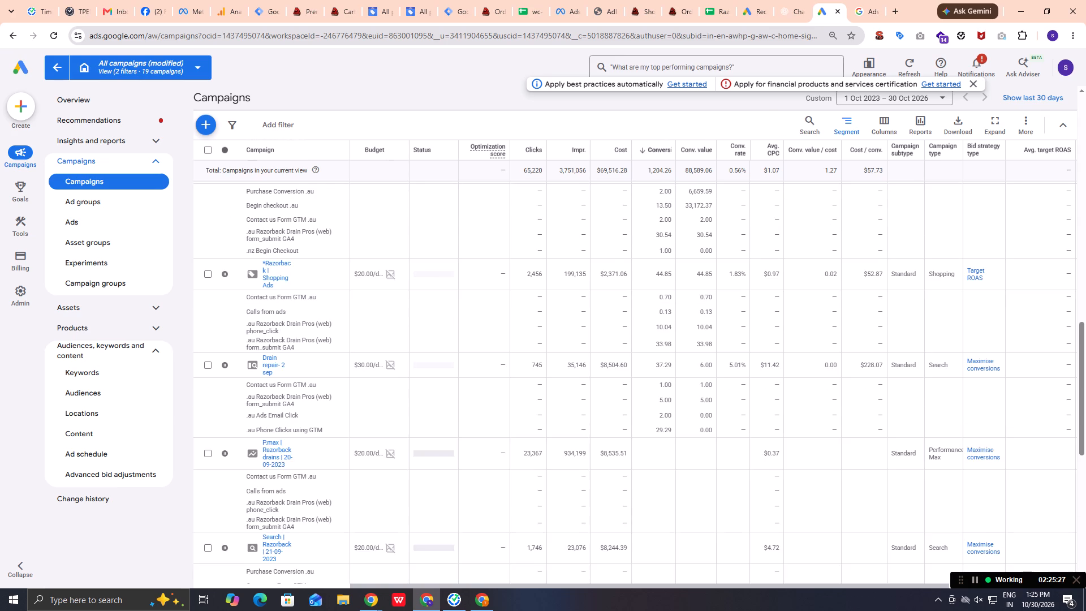
pyautogui.scroll(1, 278, 429)
pyautogui.scroll(-2, 278, 429)
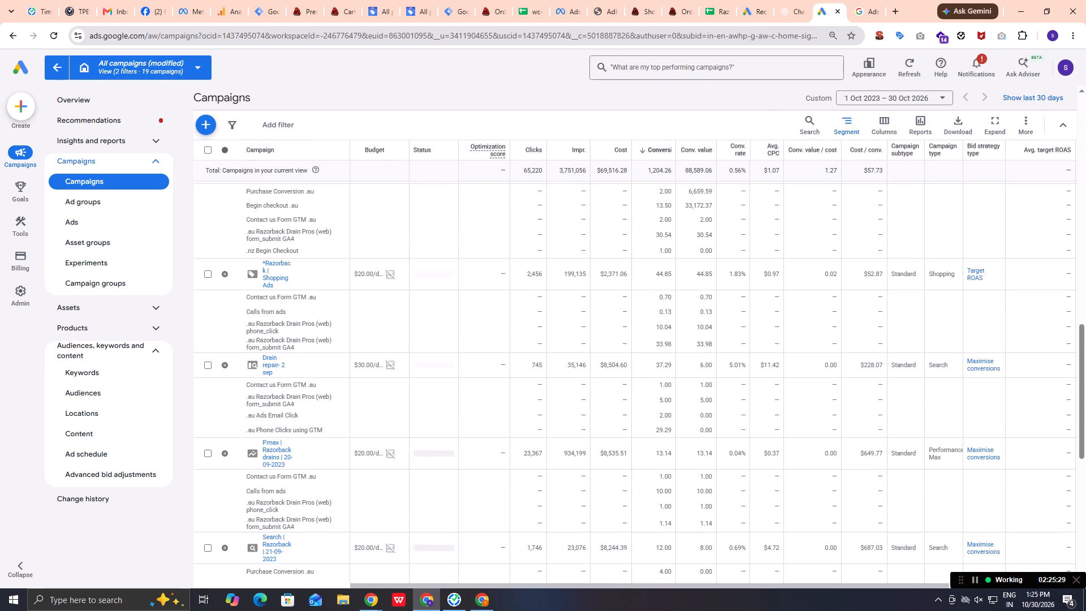
pyautogui.scroll(1, 278, 429)
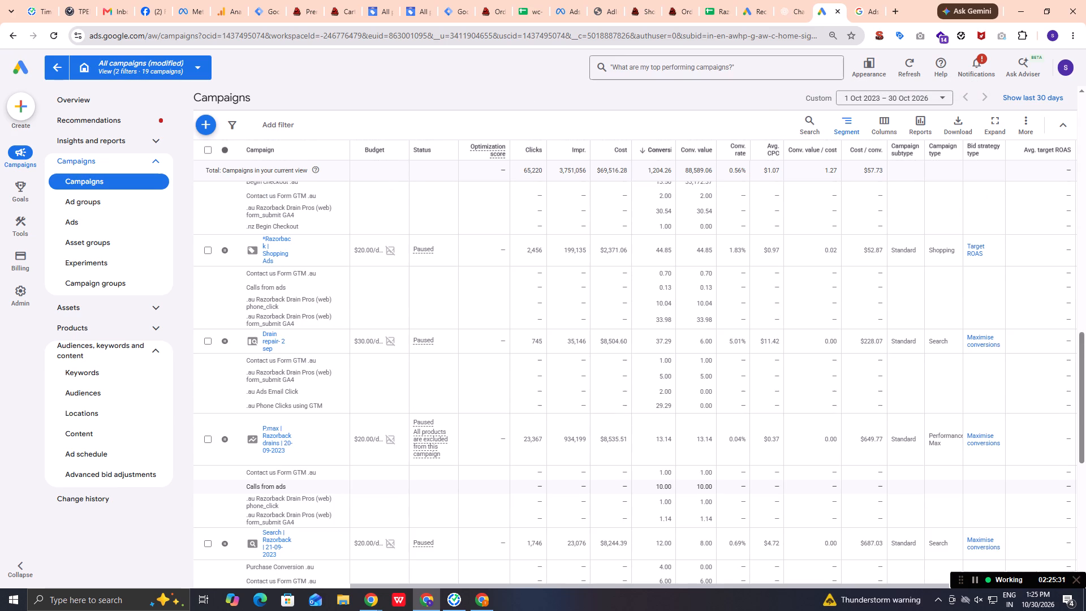
pyautogui.scroll(5, 278, 429)
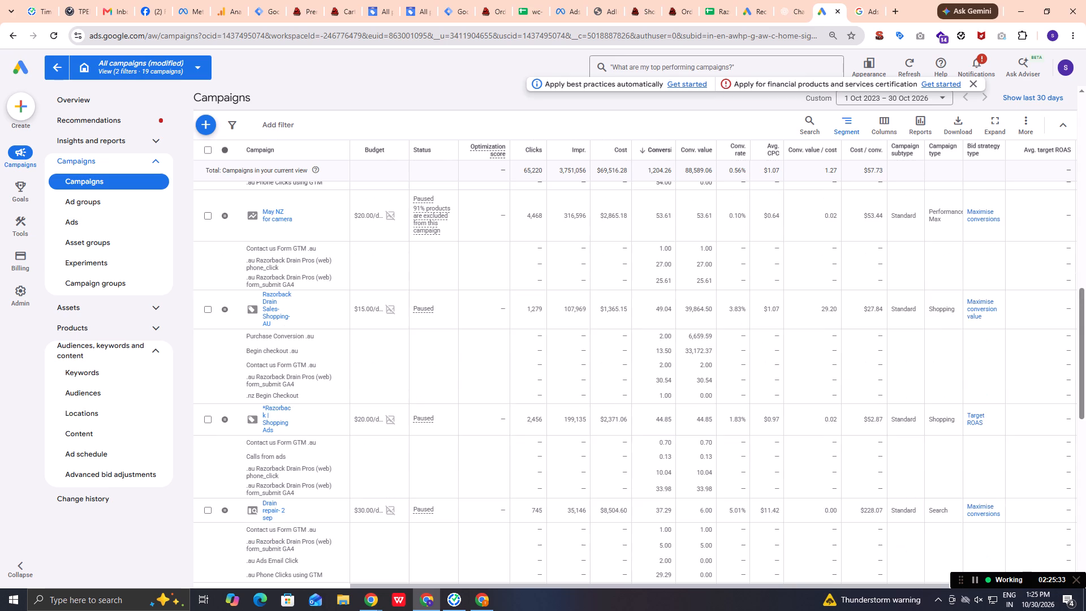
pyautogui.scroll(15, 278, 429)
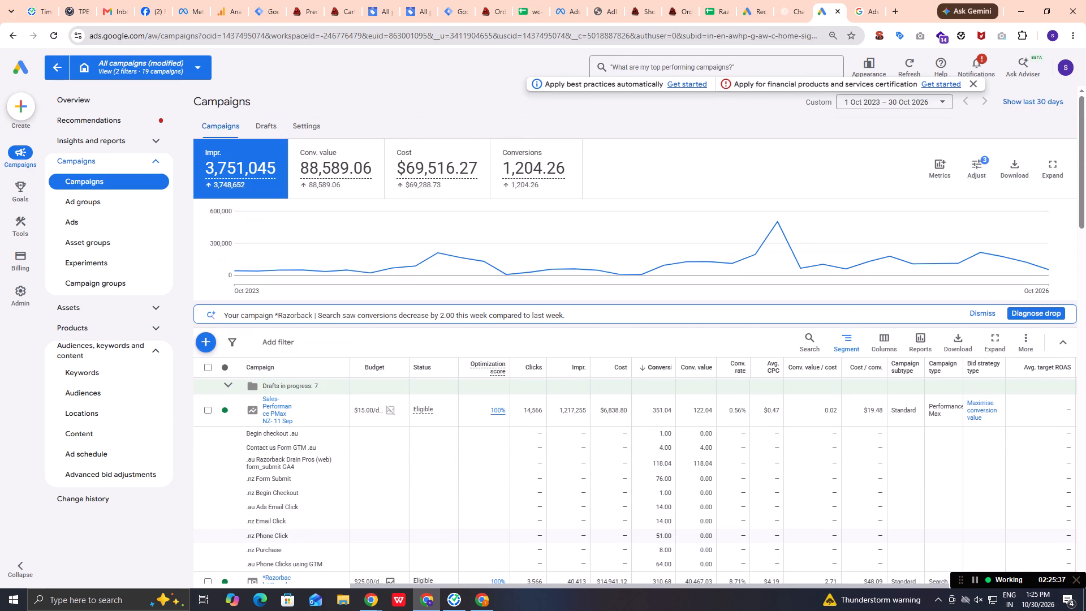
# Compare the conversion actions of Sales-Performance PMax NZ- 11 Sep and *Razorback | Search, including the campaigns' CTR and Avg. CPM columns.
pyautogui.scroll(-1, 278, 429)
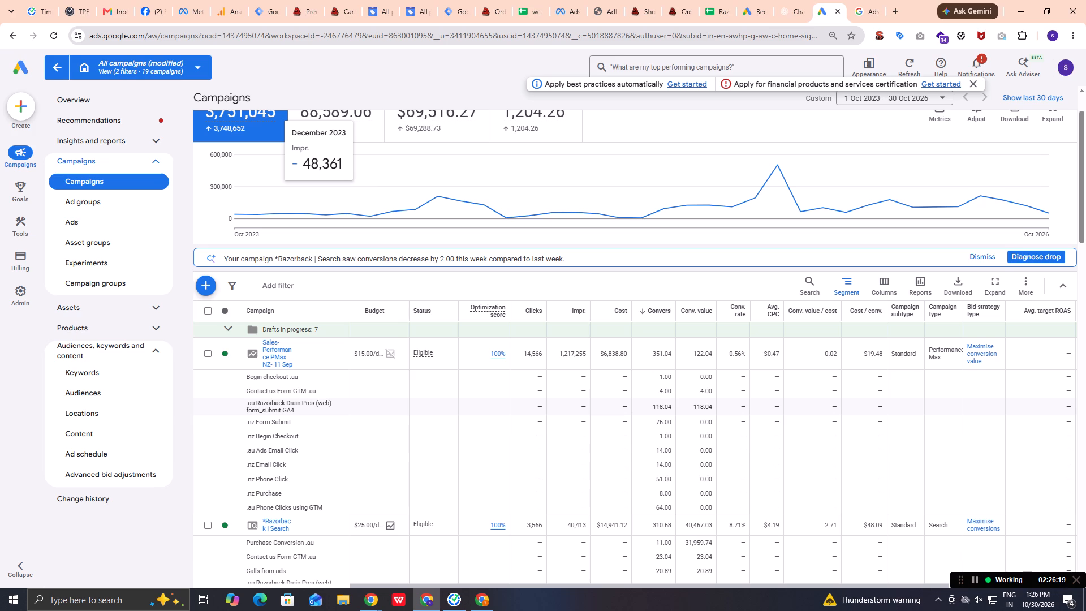
pyautogui.scroll(-2, 290, 540)
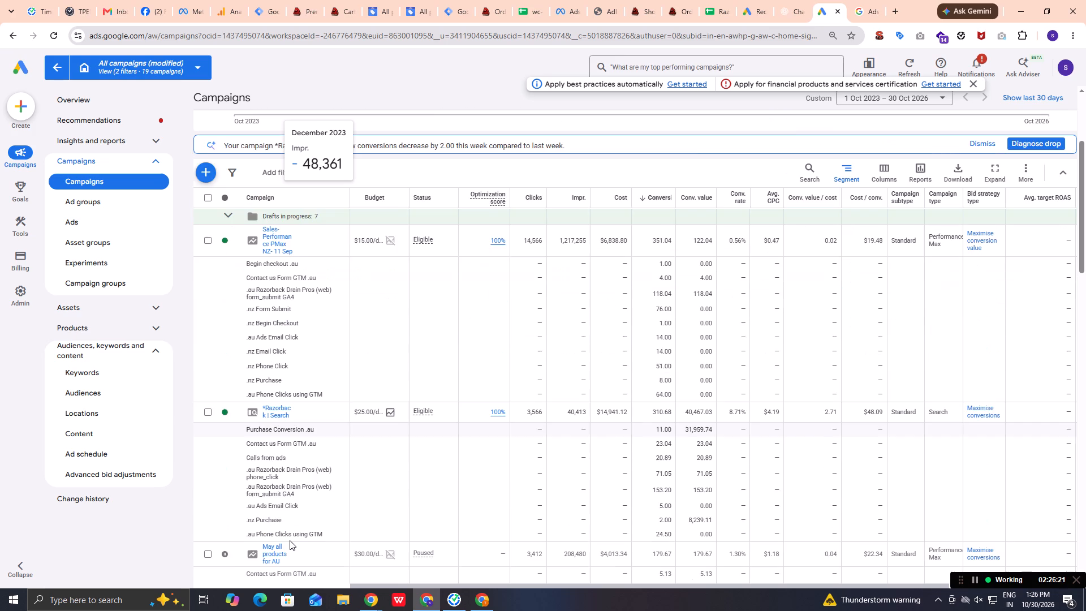
pyautogui.scroll(-1, 290, 540)
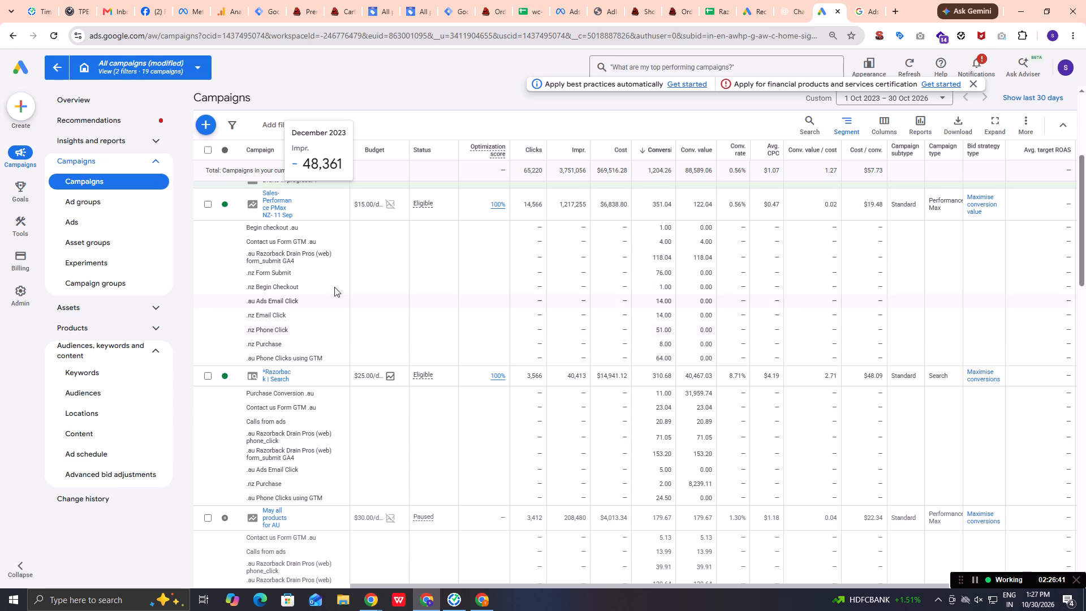
pyautogui.scroll(1, 306, 315)
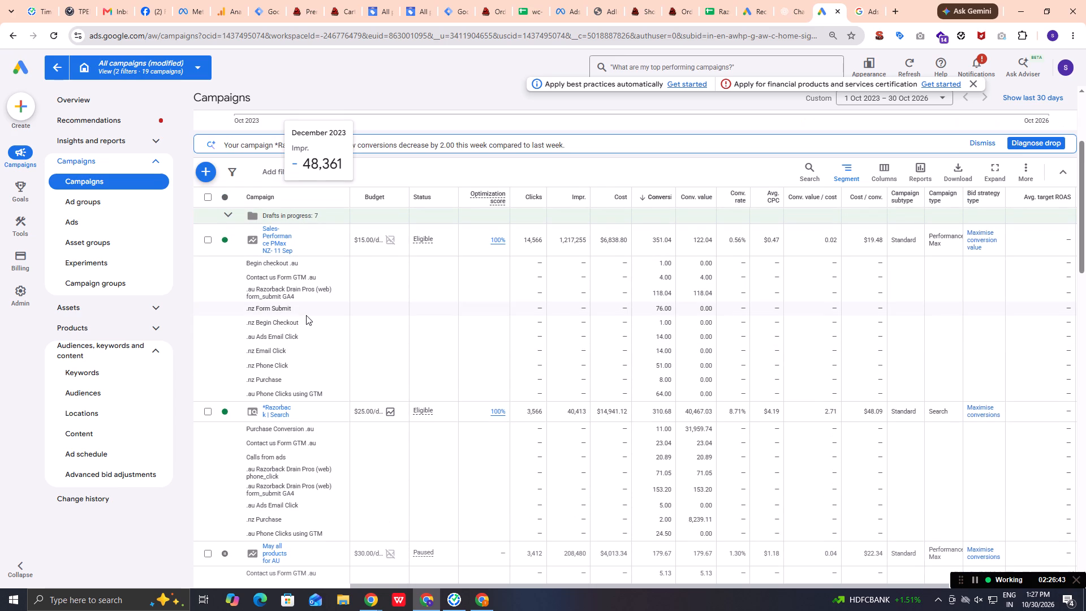
pyautogui.scroll(1, 306, 315)
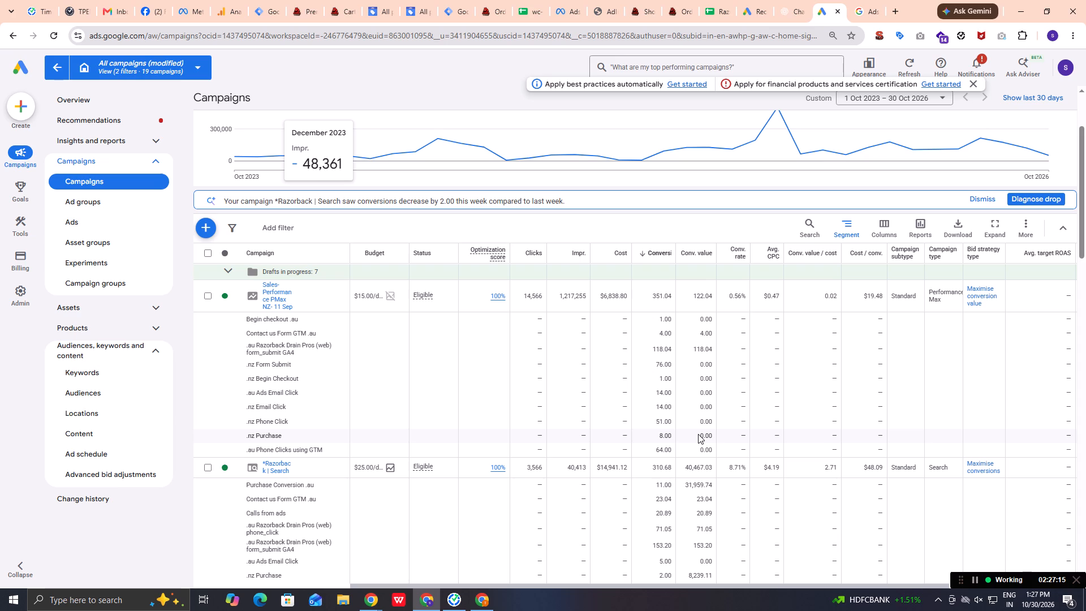
pyautogui.scroll(-2, 650, 487)
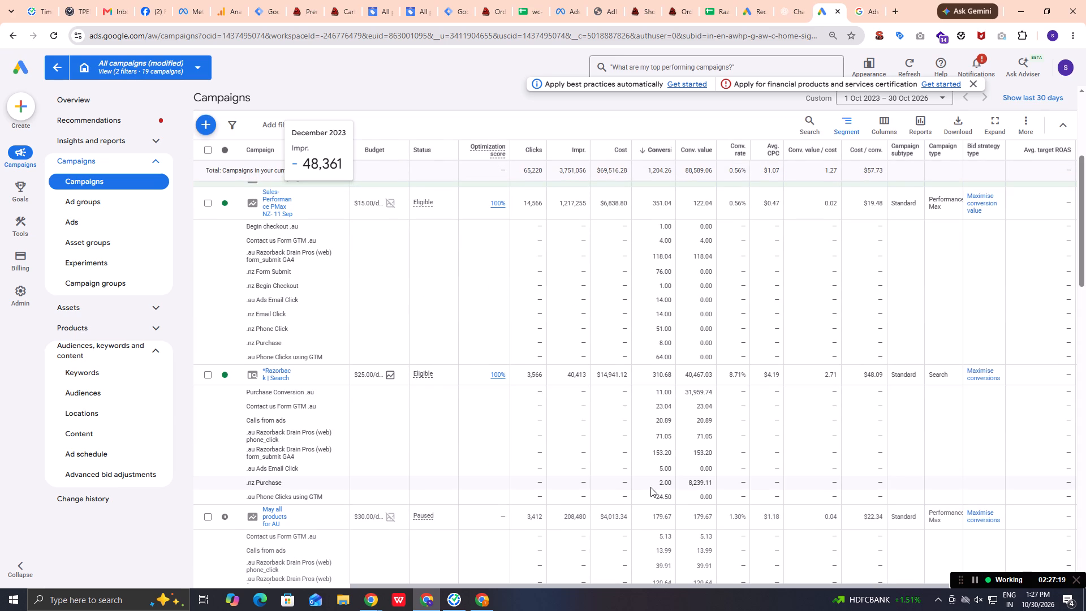
pyautogui.scroll(-1, 650, 487)
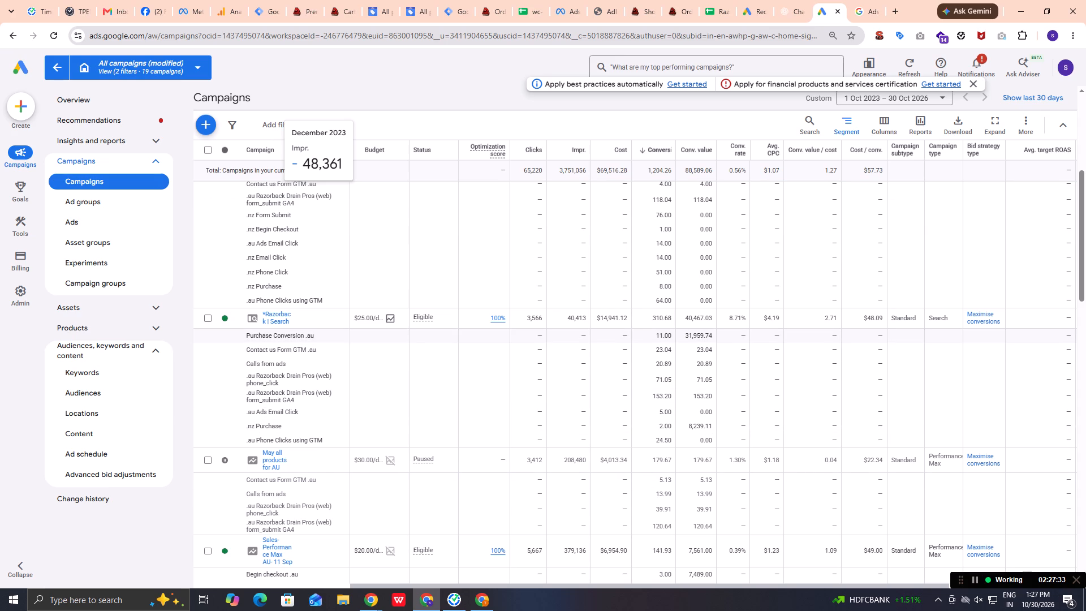
pyautogui.scroll(3, 660, 336)
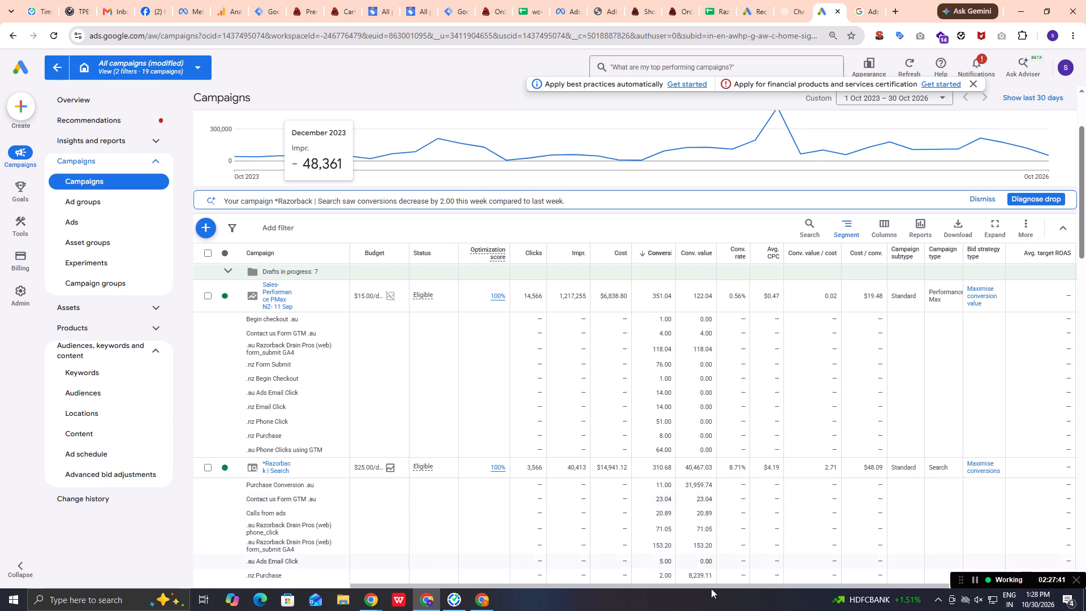
pyautogui.moveTo(714, 585); pyautogui.dragTo(899, 580)
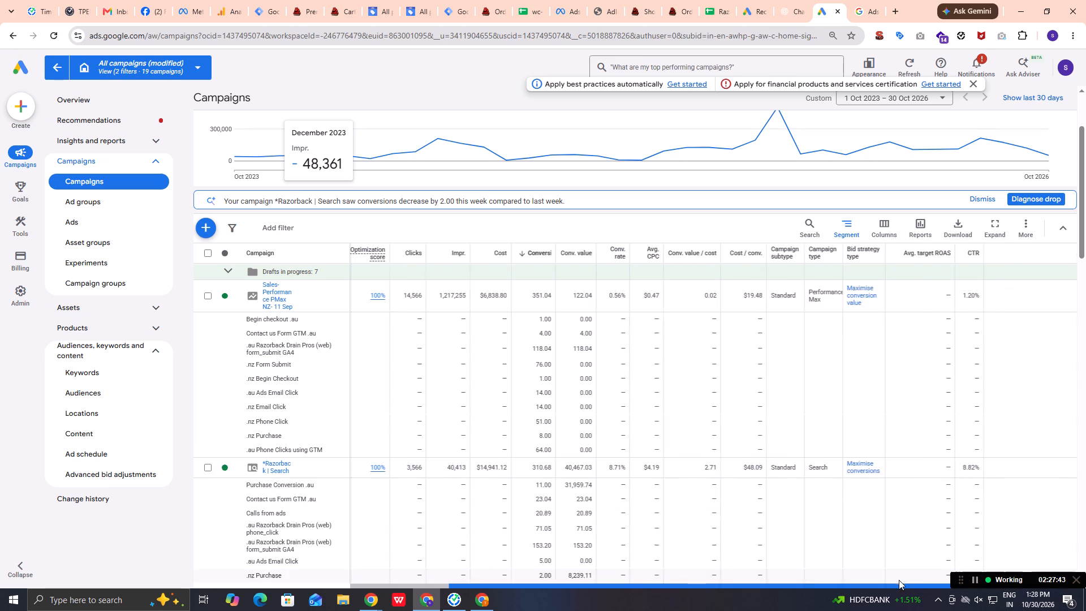
pyautogui.moveTo(899, 580); pyautogui.dragTo(958, 572)
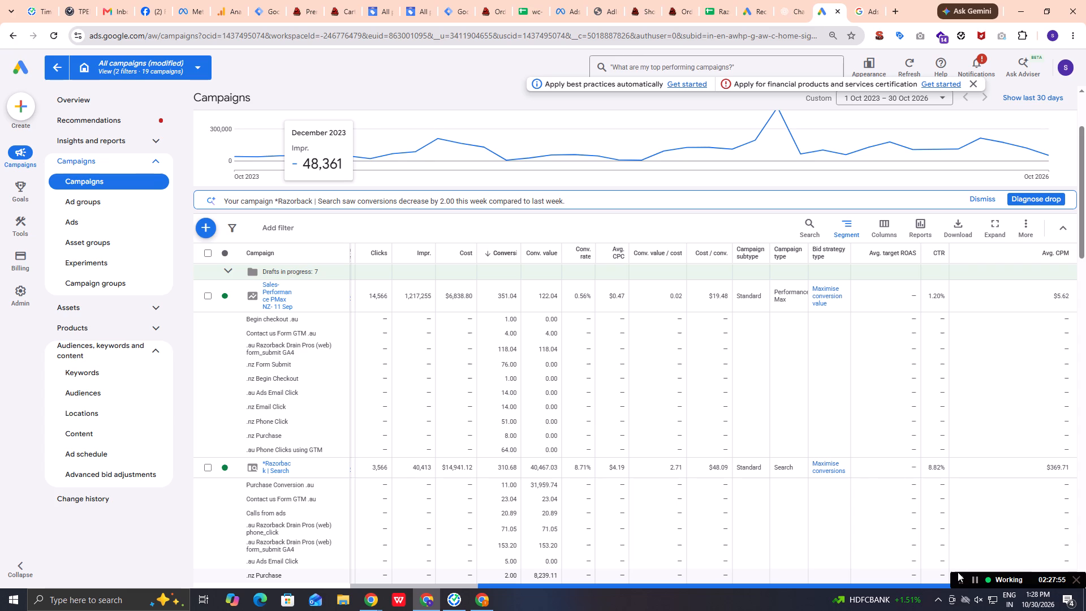
pyautogui.moveTo(958, 572); pyautogui.dragTo(448, 606)
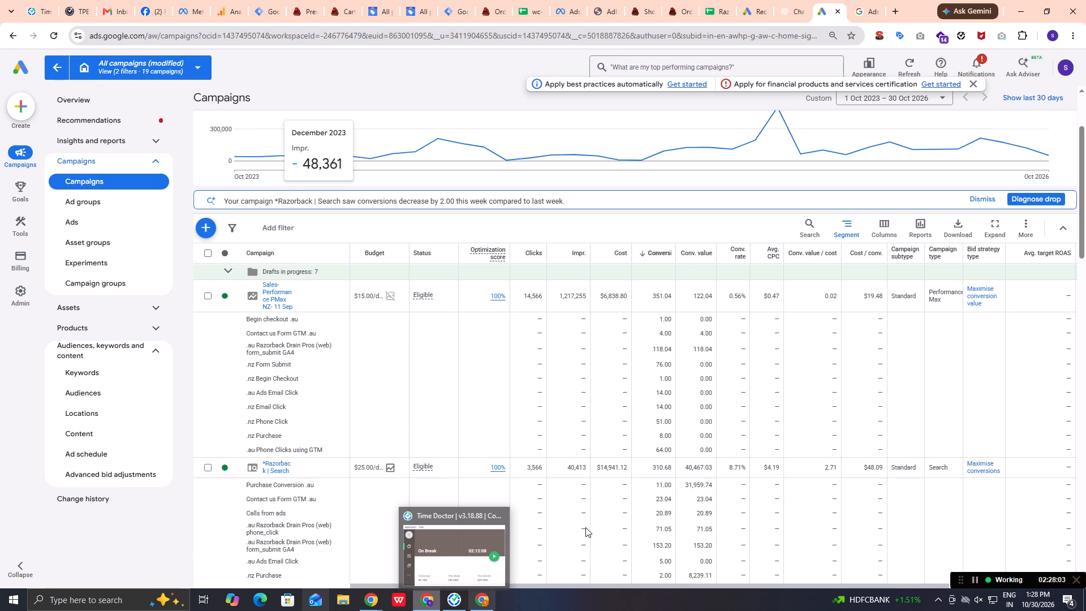
# Examine the conversion action breakdown of the campaigns from May all products for AU down to *Razorback | Shopping Ads.
pyautogui.scroll(-2, 585, 527)
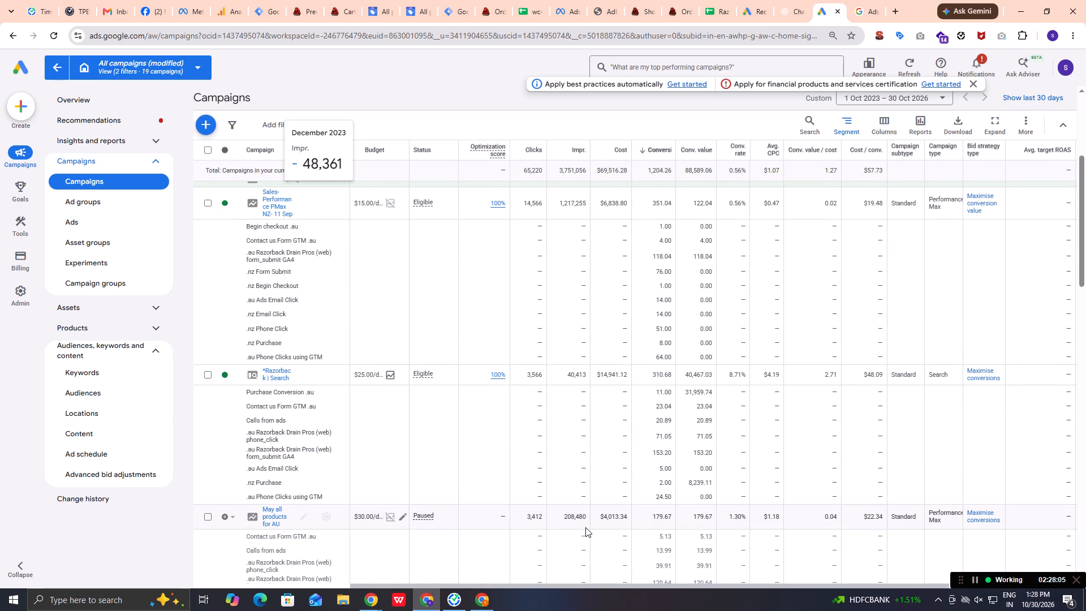
pyautogui.scroll(-1, 585, 527)
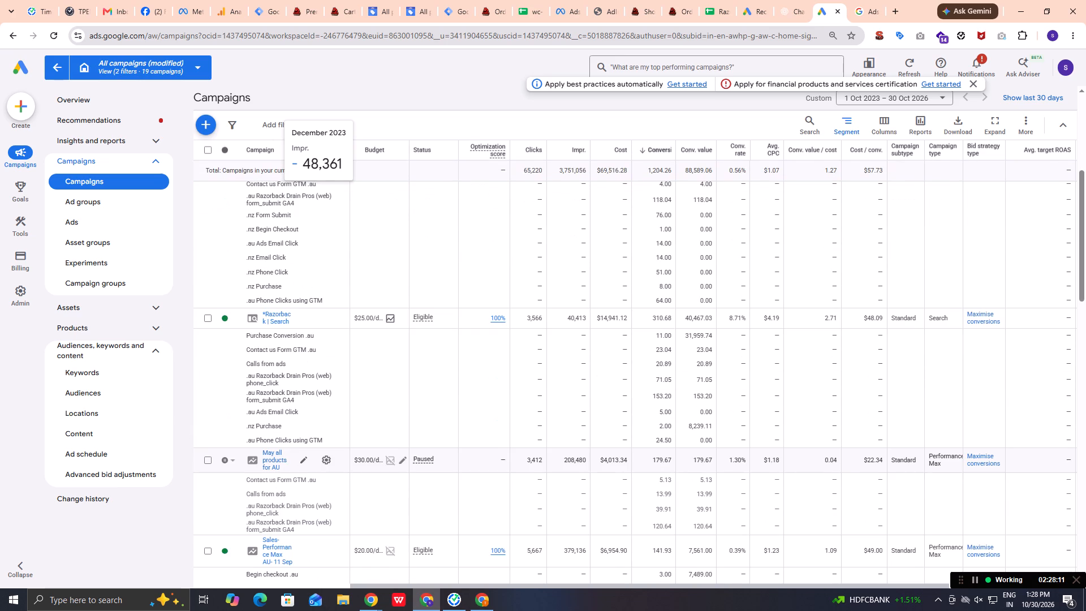
pyautogui.scroll(-1, 585, 527)
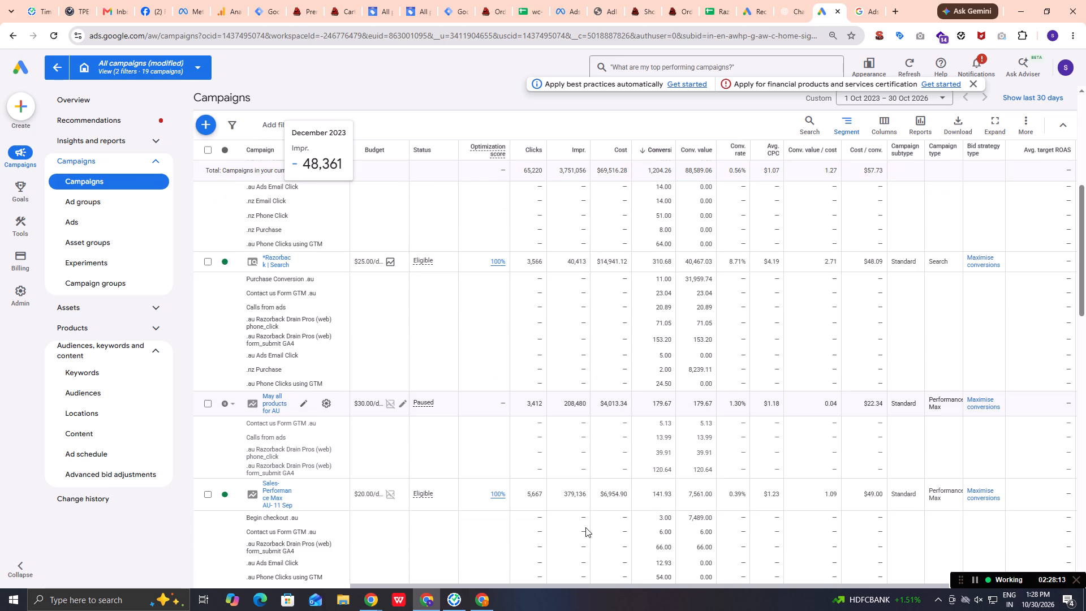
pyautogui.scroll(-1, 585, 527)
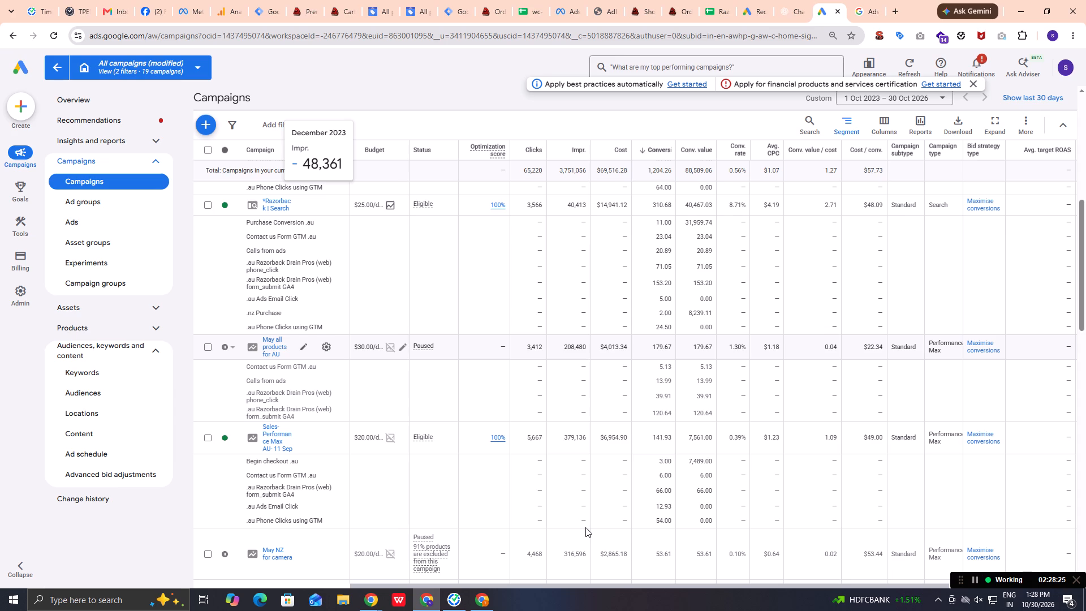
pyautogui.scroll(-1, 585, 527)
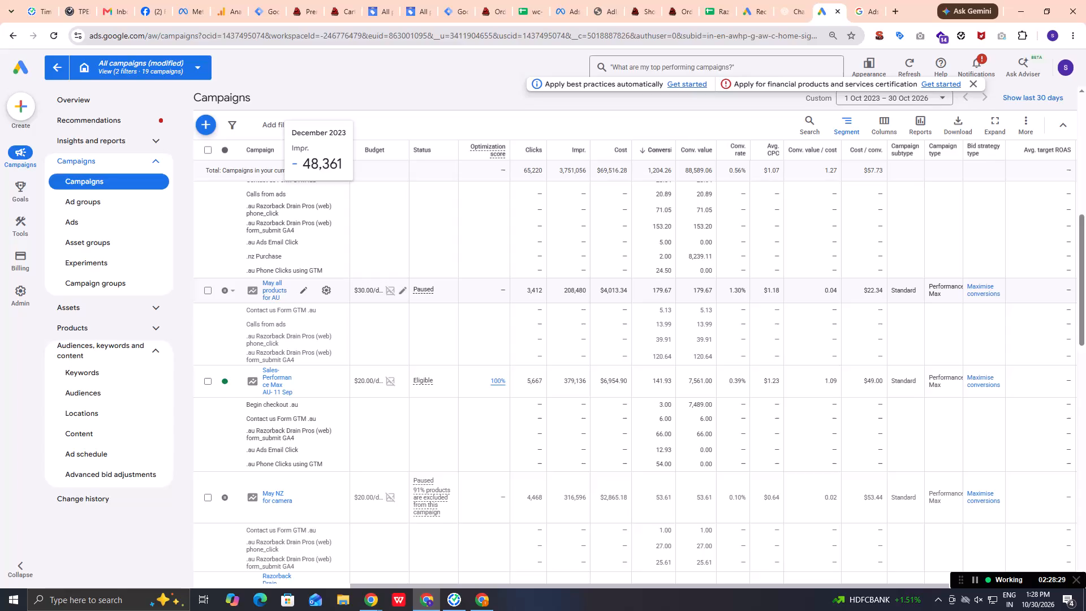
pyautogui.scroll(-2, 585, 527)
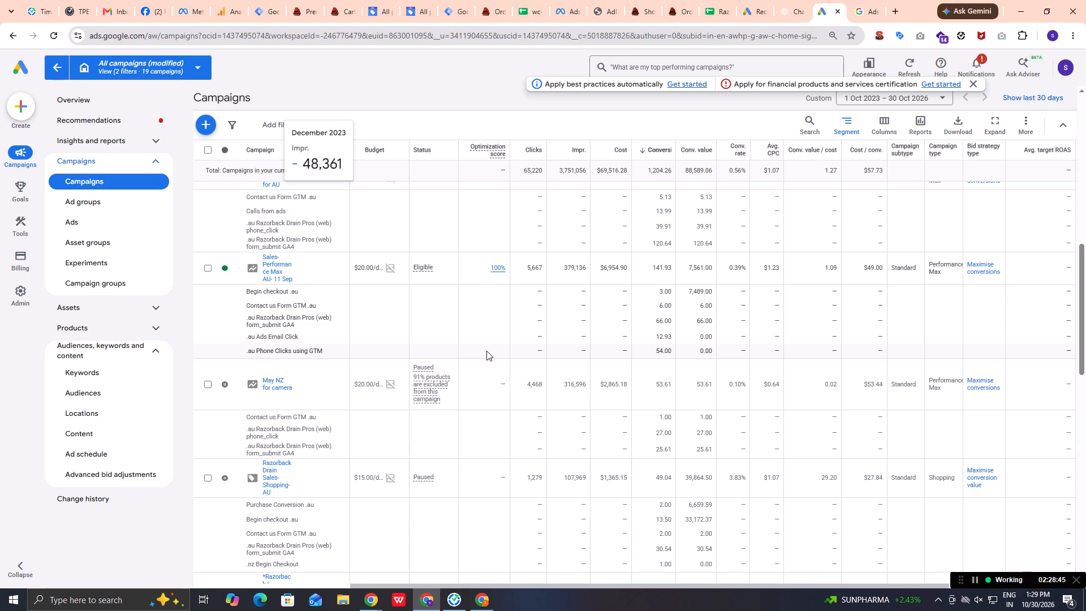
pyautogui.scroll(-1, 486, 351)
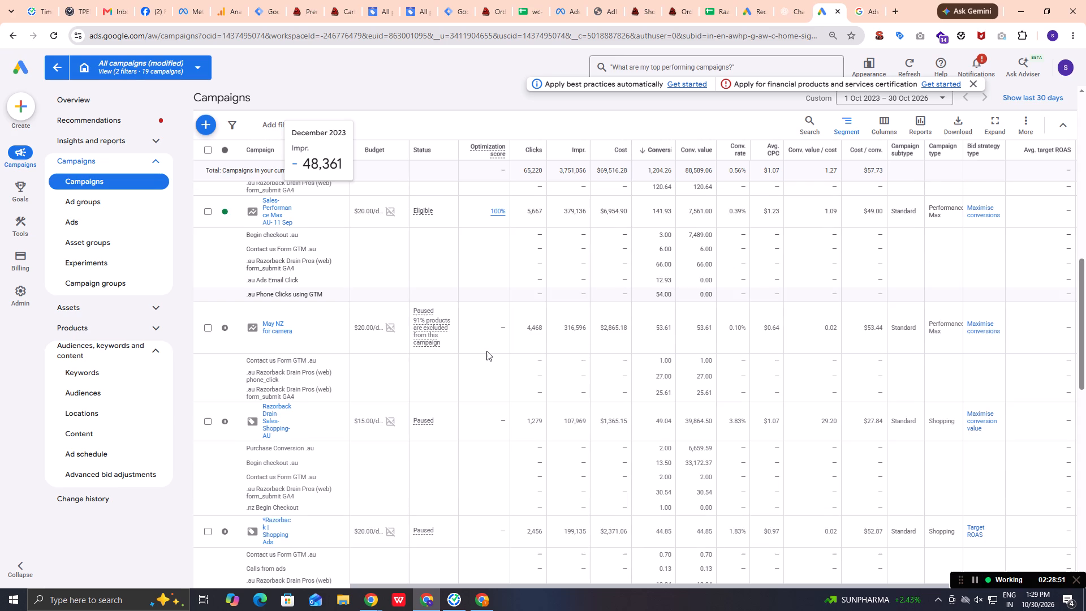
pyautogui.scroll(-1, 486, 351)
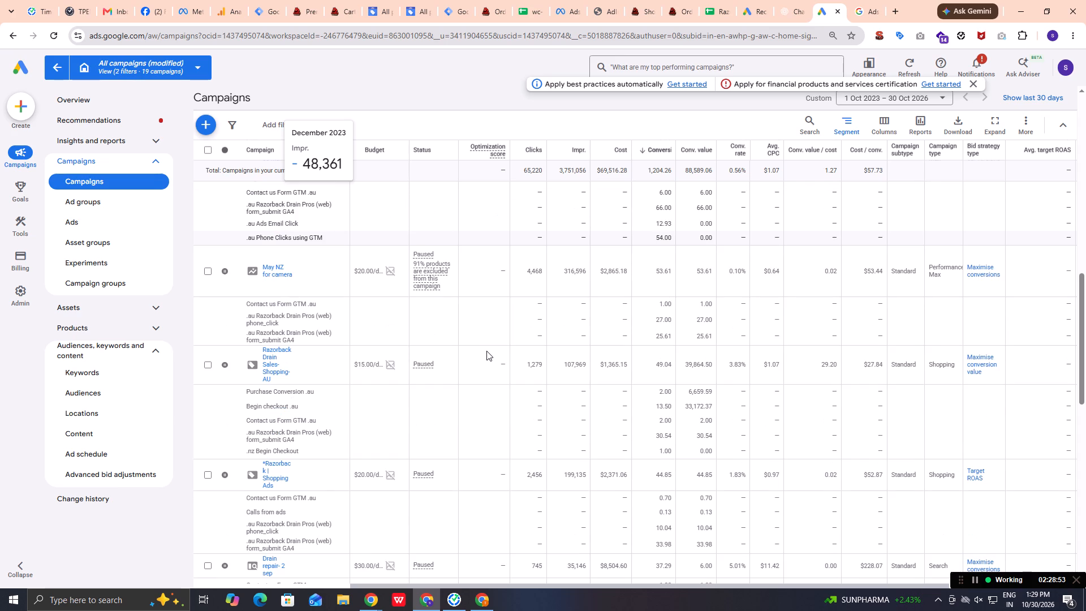
pyautogui.scroll(-1, 486, 351)
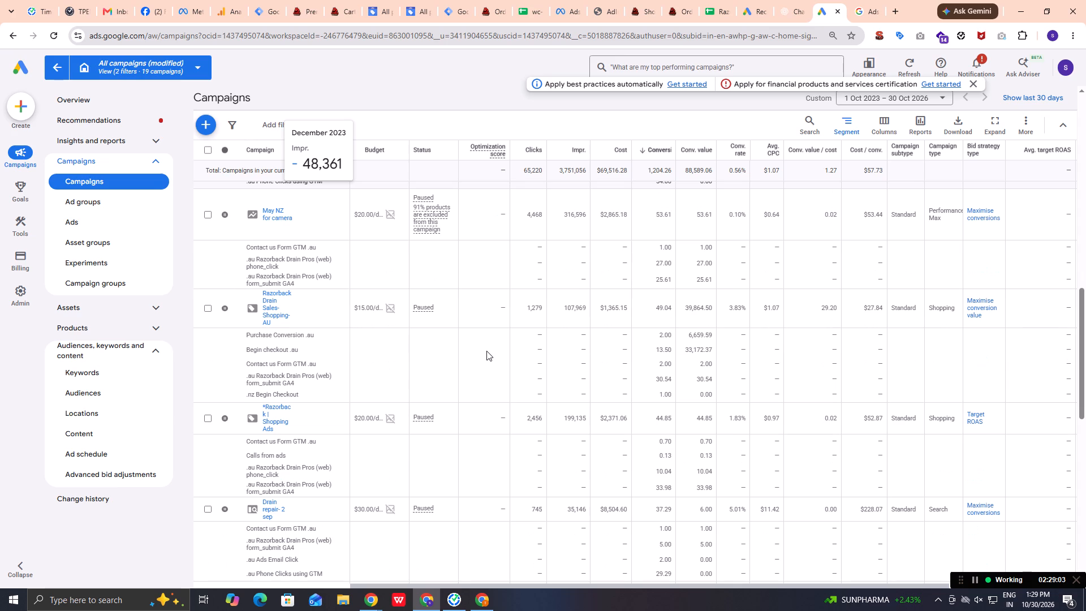
# Examine the conversion action breakdown and status of the campaigns from Drain repair- 2 sep down to NZ shopping.
pyautogui.scroll(-2, 486, 351)
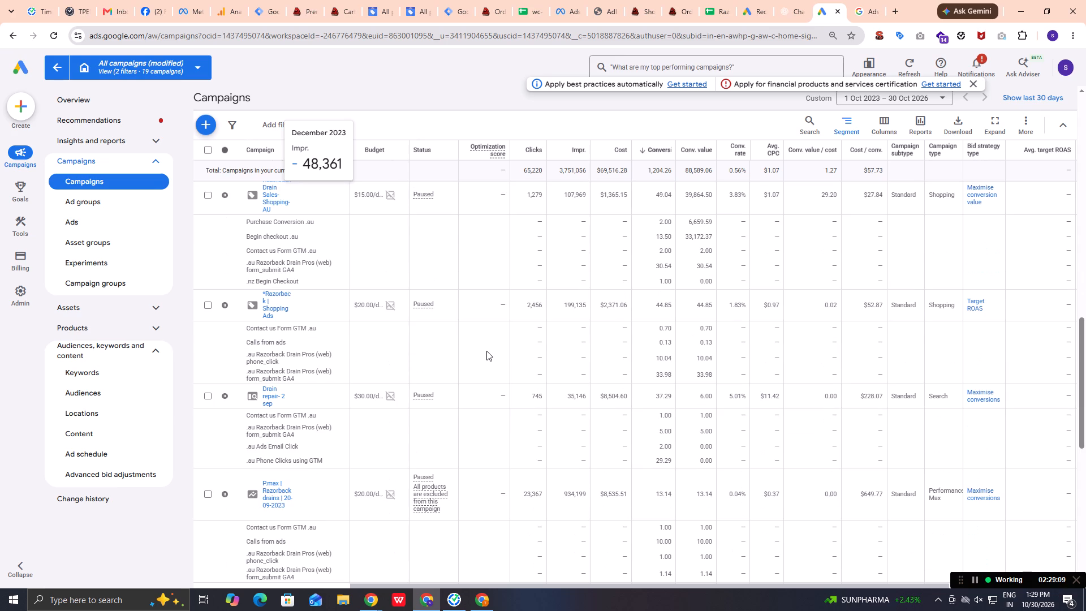
pyautogui.scroll(-1, 486, 351)
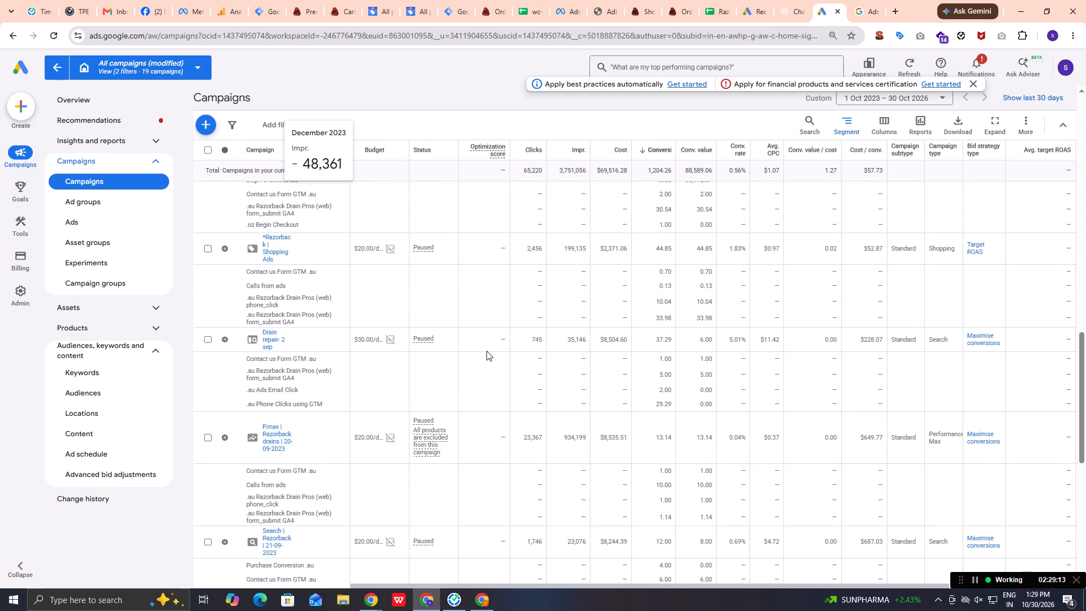
pyautogui.scroll(-1, 486, 351)
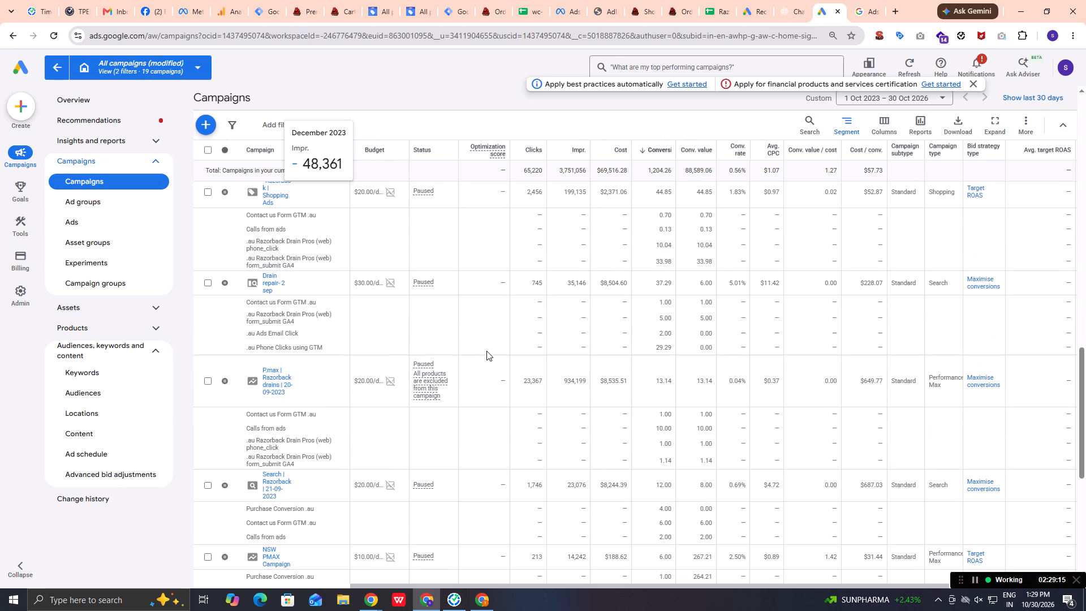
pyautogui.scroll(-1, 486, 351)
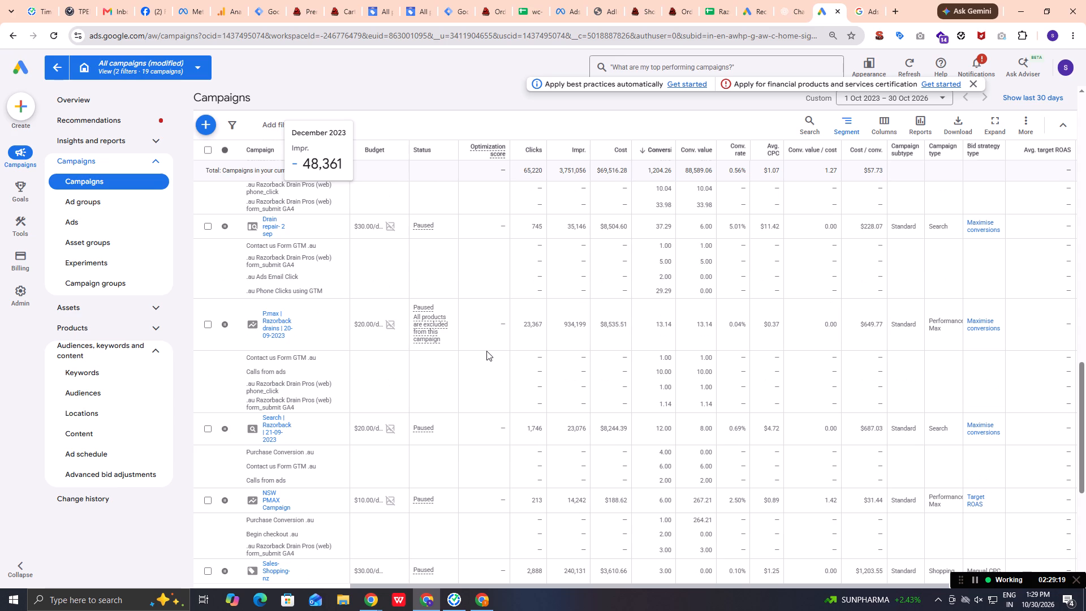
pyautogui.scroll(-1, 486, 351)
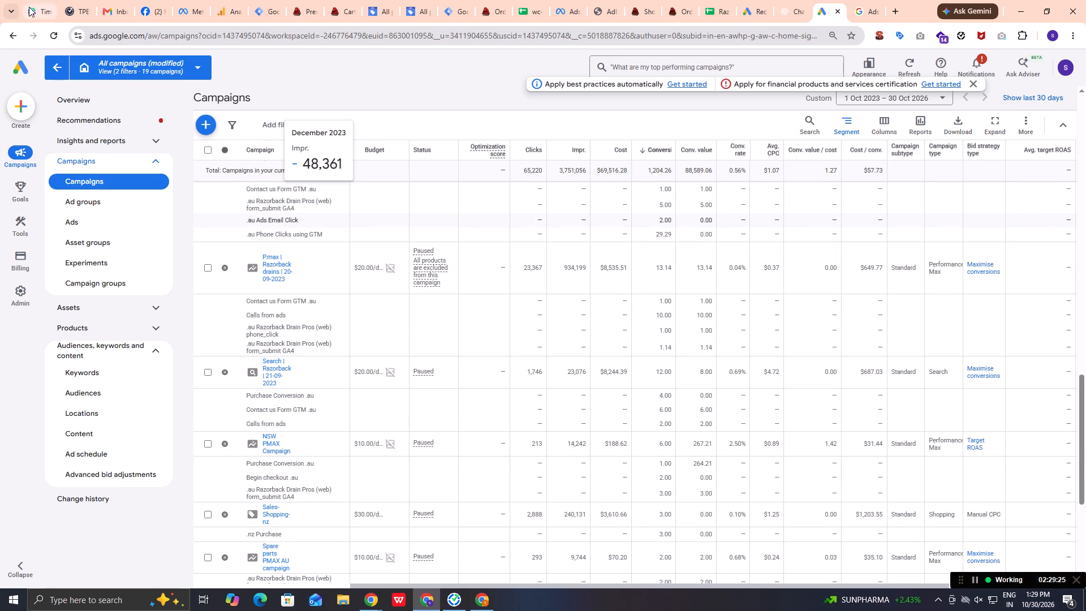
pyautogui.scroll(-2, 700, 409)
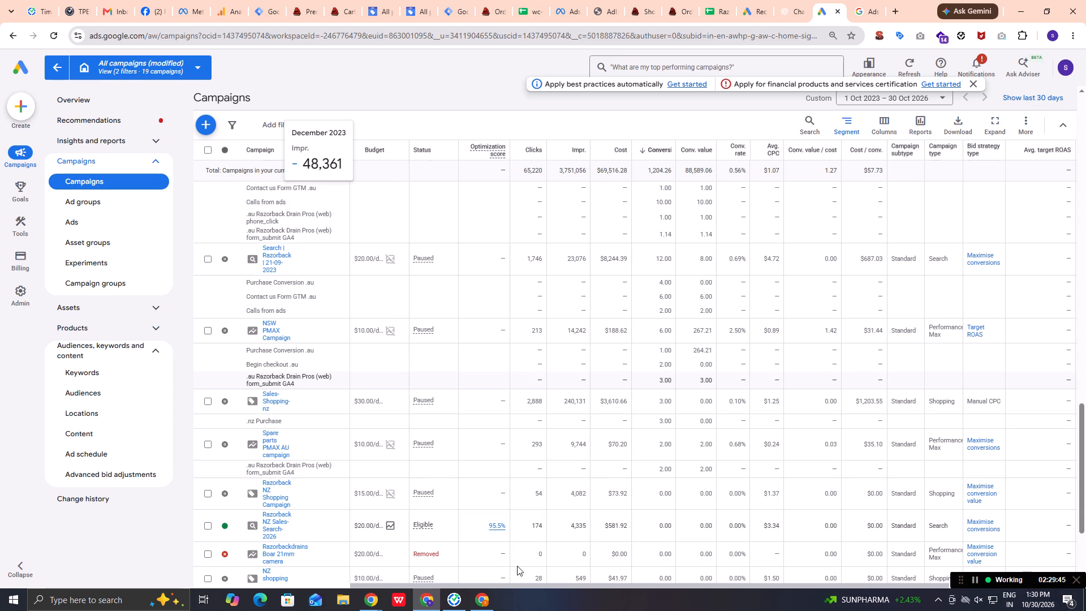
pyautogui.scroll(1, 479, 552)
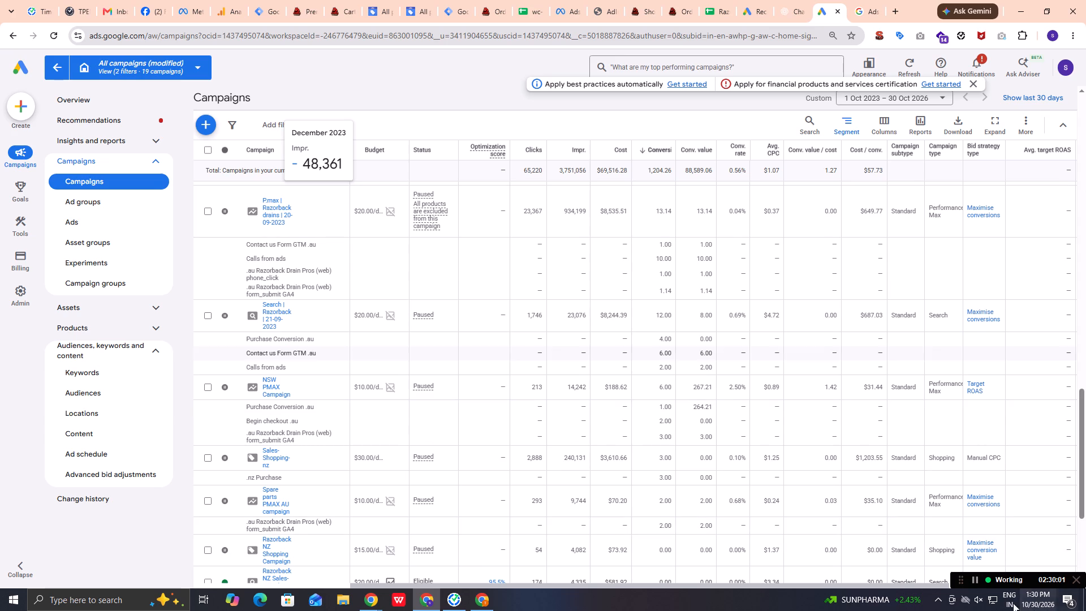
# Pause the Time Doctor work timer to go on break.
pyautogui.click(971, 579)
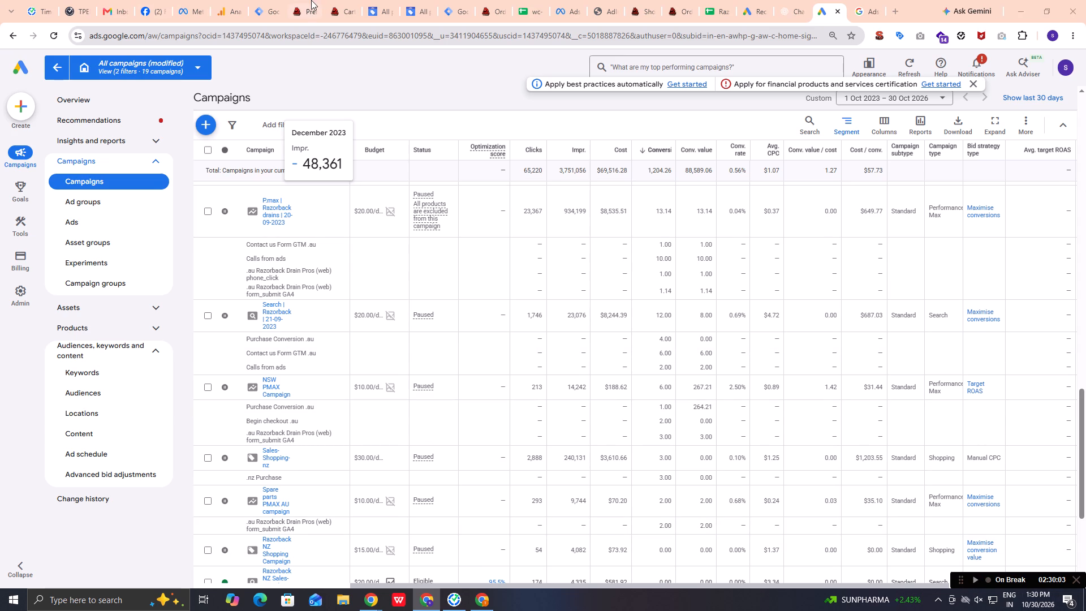